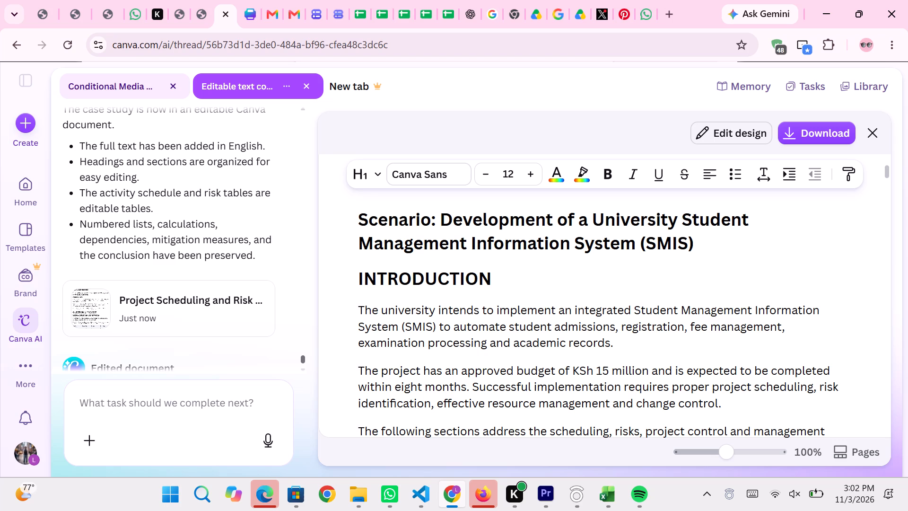
{"action": "scroll", "coordinate": [596, 325], "scroll_direction": "down", "scroll_amount": 3}
{"action": "scroll", "coordinate": [218, 307], "scroll_direction": "down", "scroll_amount": 3}
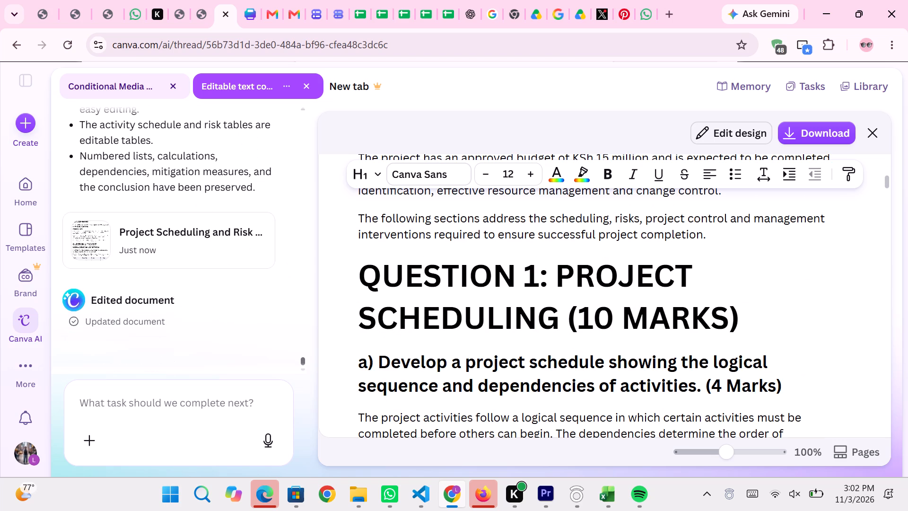
Open the generated case study document in the full design editor and skim its opening through Question 1.
{"action": "left_click", "coordinate": [706, 135]}
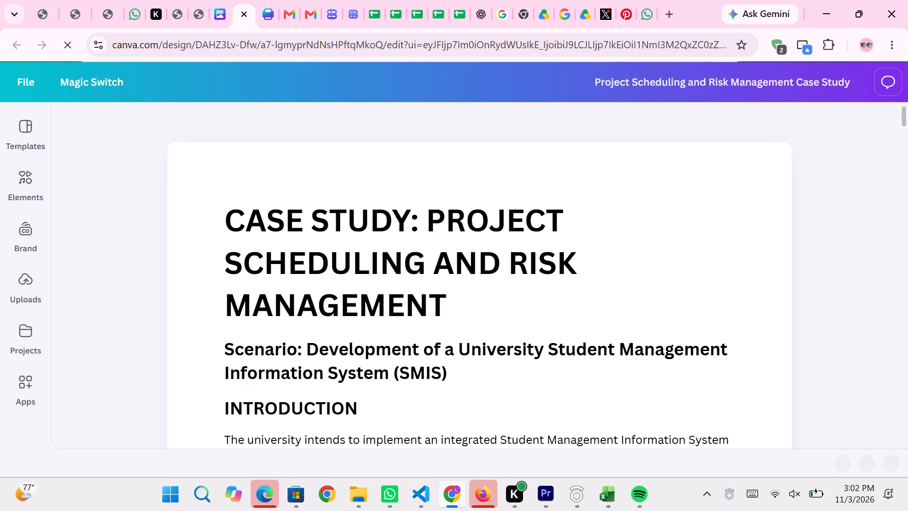
{"action": "scroll", "coordinate": [616, 360], "scroll_direction": "down", "scroll_amount": 2}
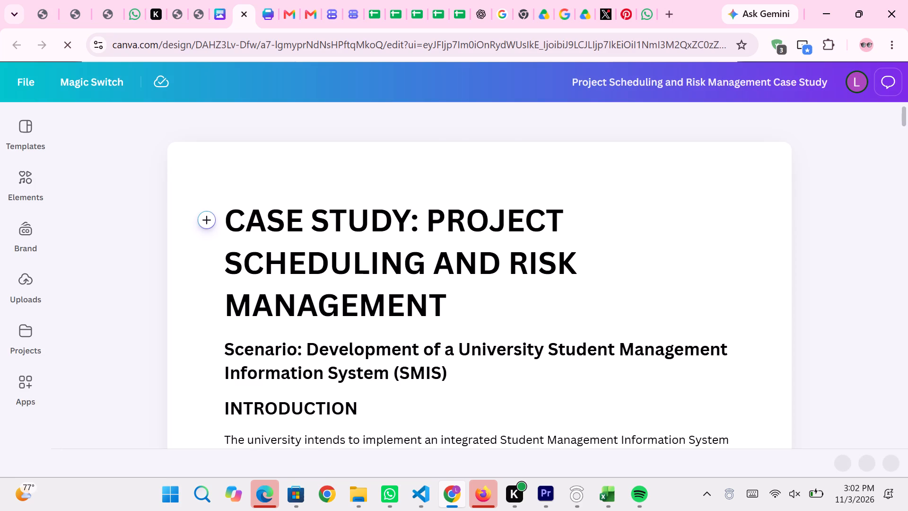
{"action": "scroll", "coordinate": [627, 367], "scroll_direction": "down", "scroll_amount": 3}
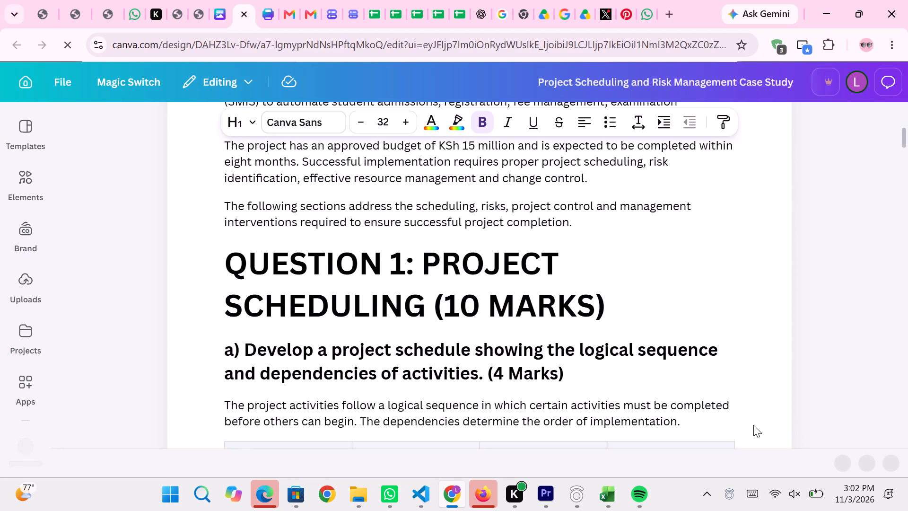
{"action": "scroll", "coordinate": [561, 326], "scroll_direction": "down", "scroll_amount": 2}
{"action": "scroll", "coordinate": [561, 326], "scroll_direction": "up", "scroll_amount": 8}
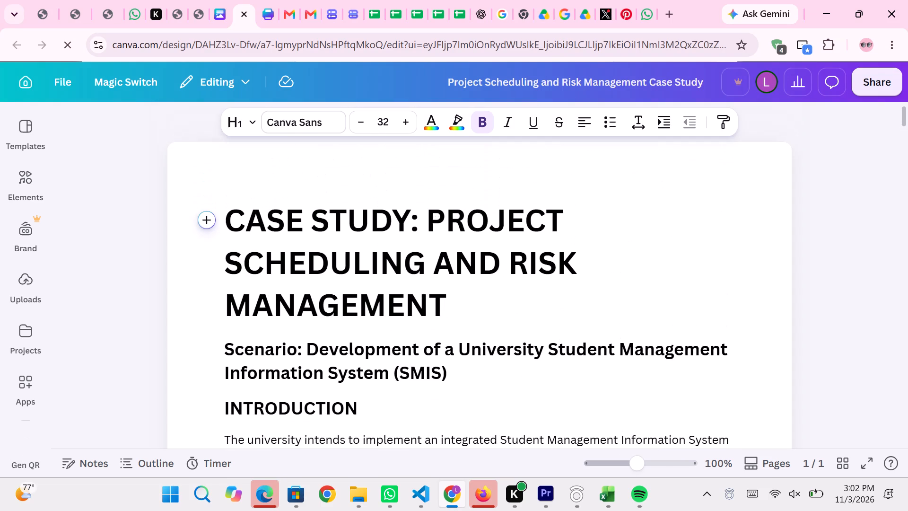
Reduce the font size of the main title "CASE STUDY: PROJECT SCHEDULING AND RISK MANAGEMENT" to 21.
{"action": "left_click", "coordinate": [440, 306]}
{"action": "left_click_drag", "start_coordinate": [444, 306], "coordinate": [222, 236]}
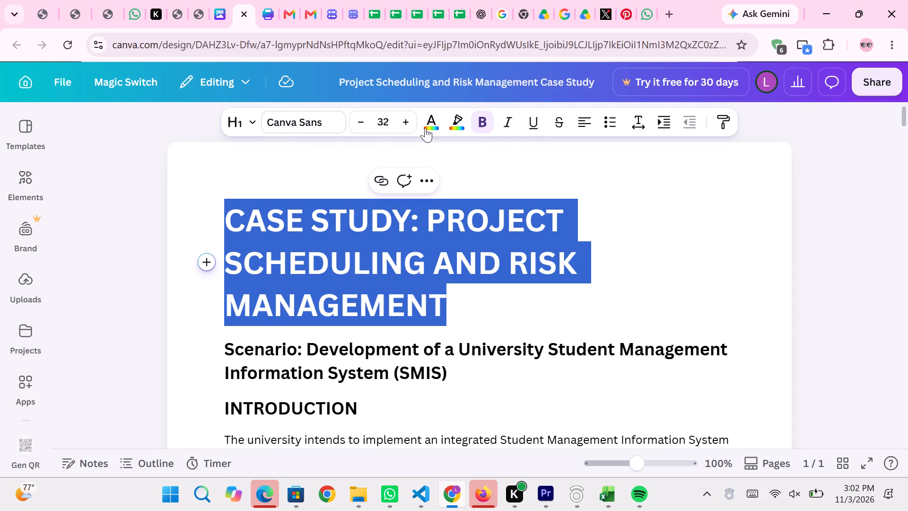
{"action": "triple_click", "coordinate": [359, 126]}
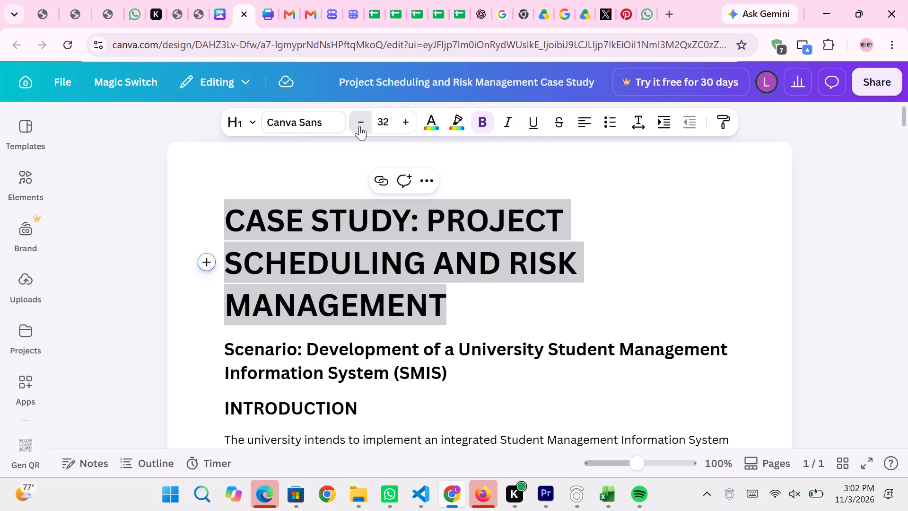
{"action": "left_click", "coordinate": [359, 126]}
{"action": "left_click", "coordinate": [359, 126]}
{"action": "left_click", "coordinate": [359, 126]}
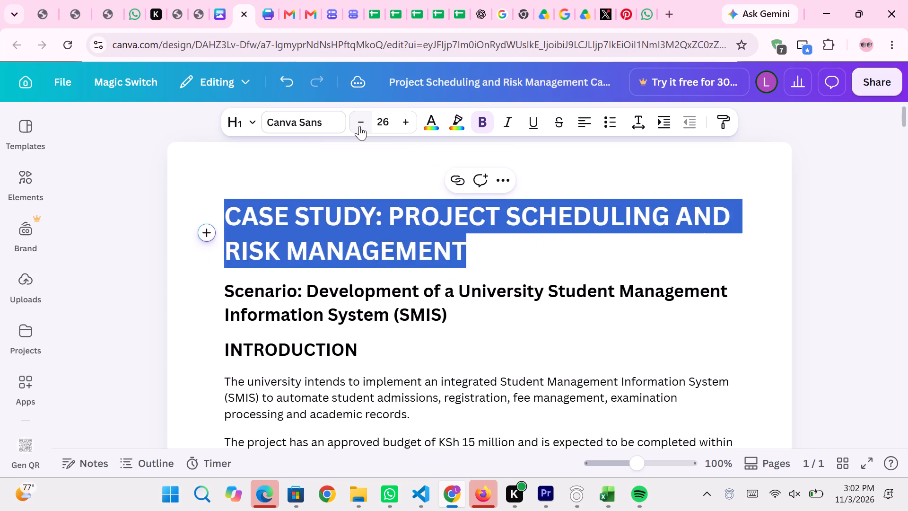
{"action": "left_click", "coordinate": [359, 126]}
{"action": "double_click", "coordinate": [359, 126]}
{"action": "left_click", "coordinate": [359, 126]}
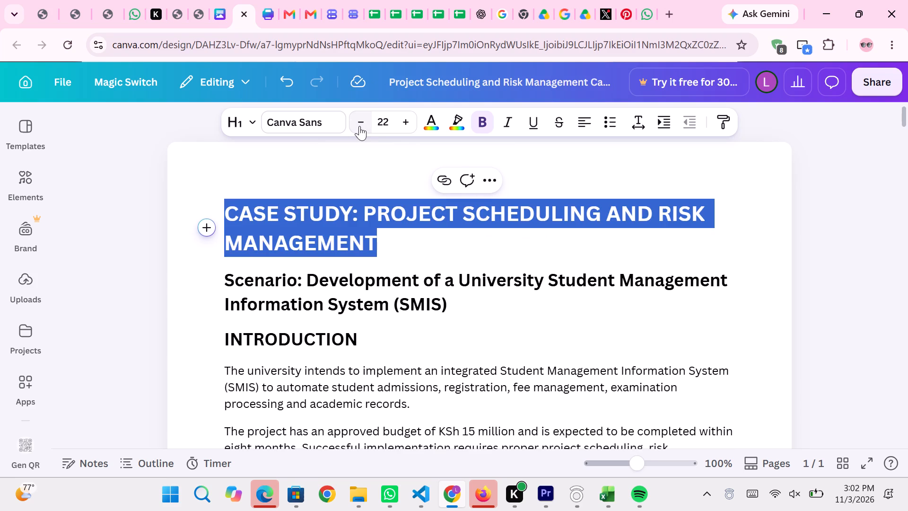
{"action": "left_click", "coordinate": [359, 126]}
Split the title so "PROJECT SCHEDULING AND RISK MANAGEMENT" starts a new line, and remove the colon after "CASE STUDY".
{"action": "left_click", "coordinate": [359, 209]}
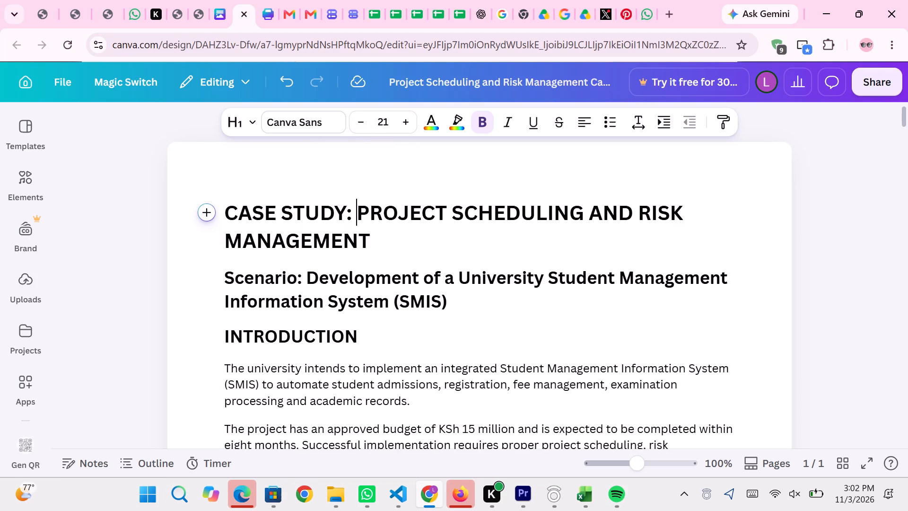
{"action": "left_click", "coordinate": [352, 213]}
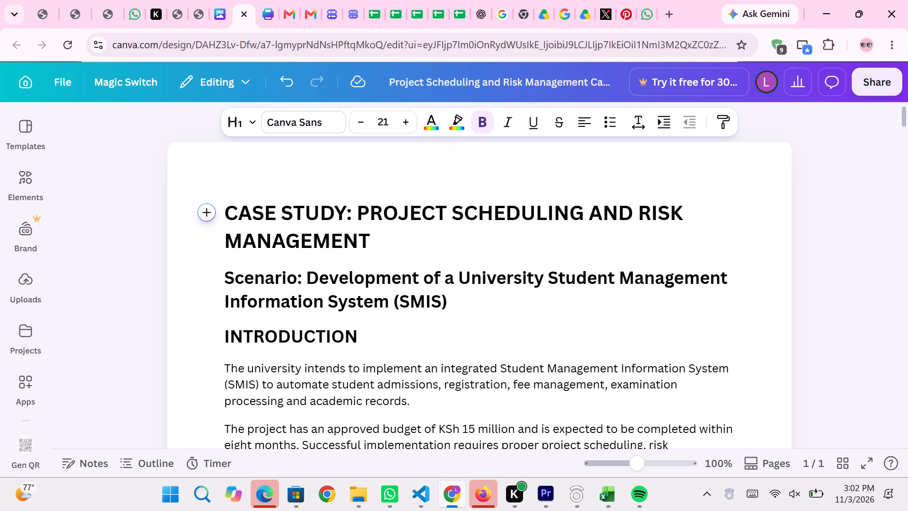
{"action": "left_click_drag", "start_coordinate": [346, 213], "coordinate": [224, 219]}
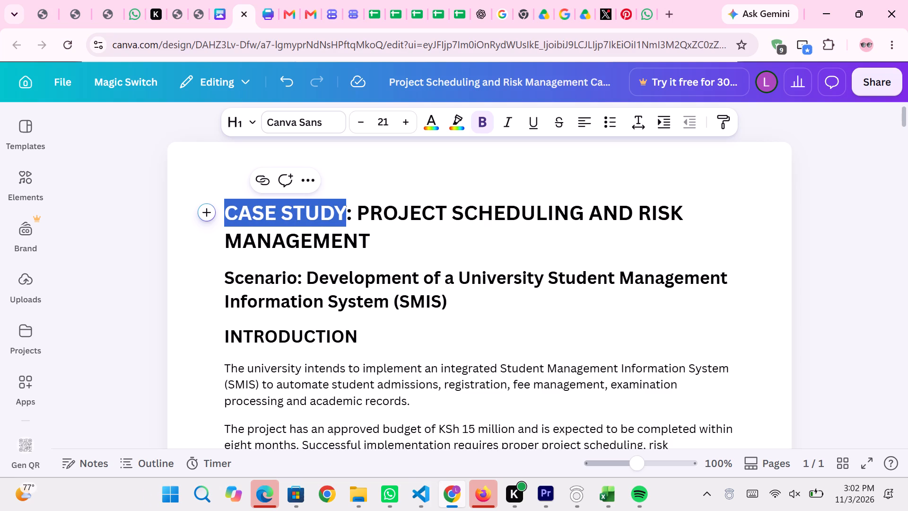
{"action": "key", "text": "ctrl+c"}
{"action": "left_click", "coordinate": [402, 196]}
{"action": "left_click", "coordinate": [358, 211]}
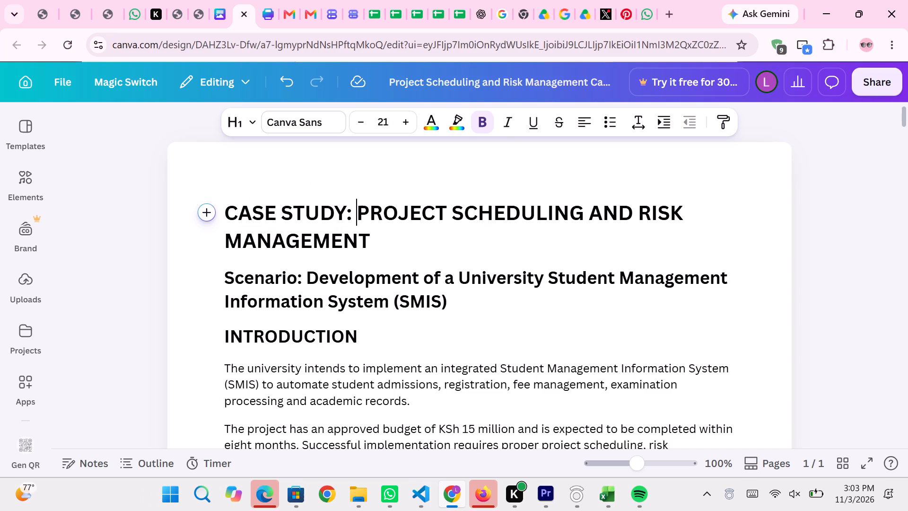
{"action": "key", "text": "Return"}
{"action": "left_click", "coordinate": [358, 212]}
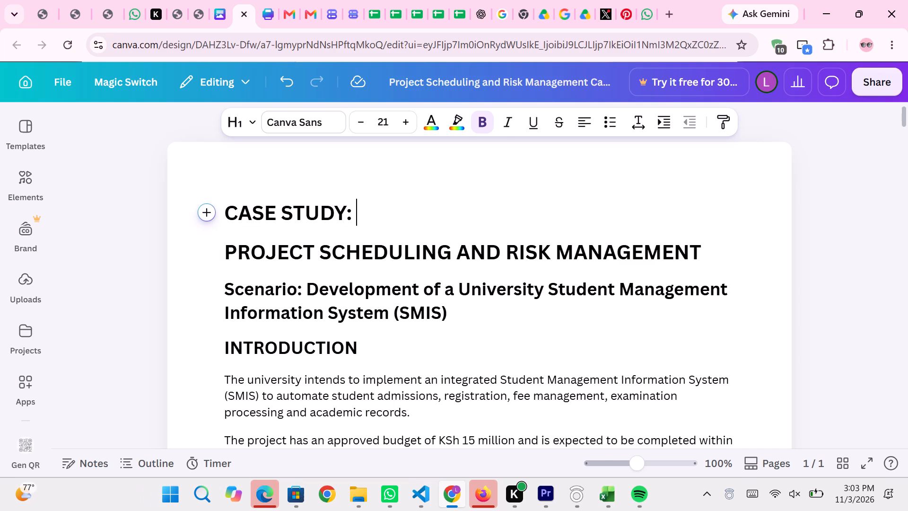
{"action": "key", "text": "BackSpace"}
{"action": "key", "text": "BackSpace"}
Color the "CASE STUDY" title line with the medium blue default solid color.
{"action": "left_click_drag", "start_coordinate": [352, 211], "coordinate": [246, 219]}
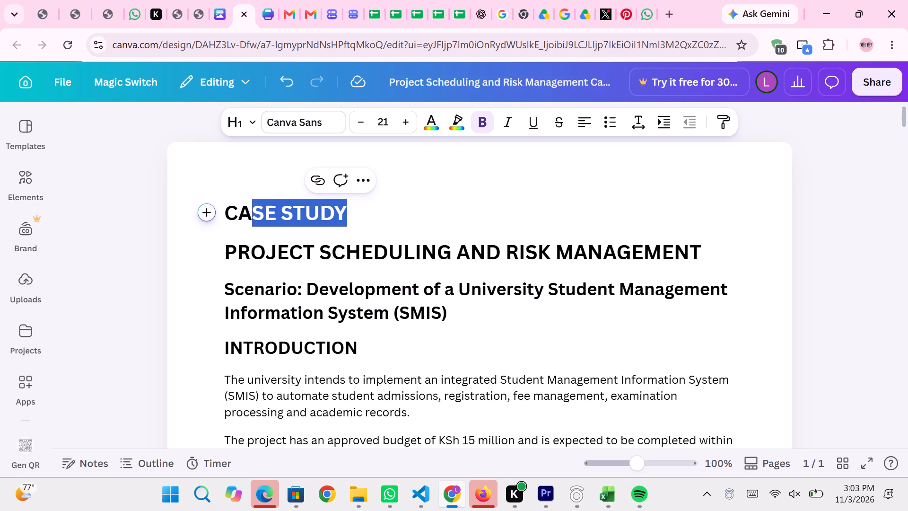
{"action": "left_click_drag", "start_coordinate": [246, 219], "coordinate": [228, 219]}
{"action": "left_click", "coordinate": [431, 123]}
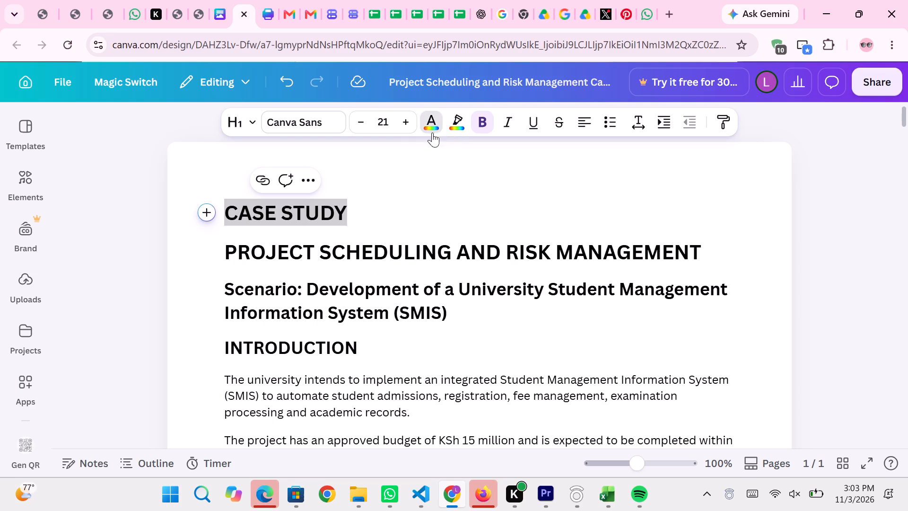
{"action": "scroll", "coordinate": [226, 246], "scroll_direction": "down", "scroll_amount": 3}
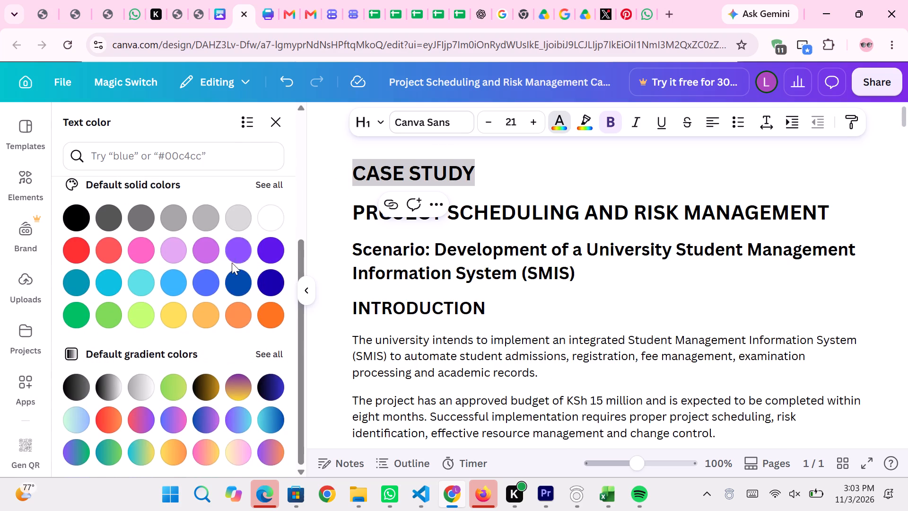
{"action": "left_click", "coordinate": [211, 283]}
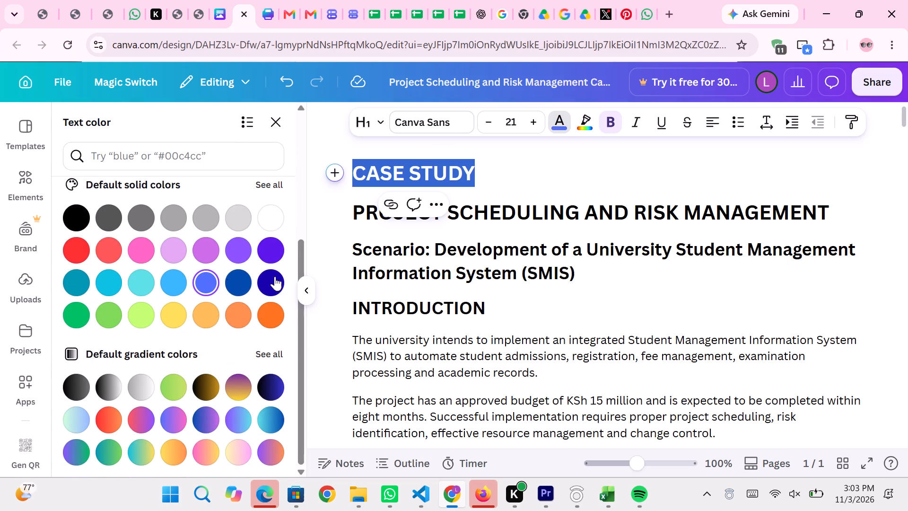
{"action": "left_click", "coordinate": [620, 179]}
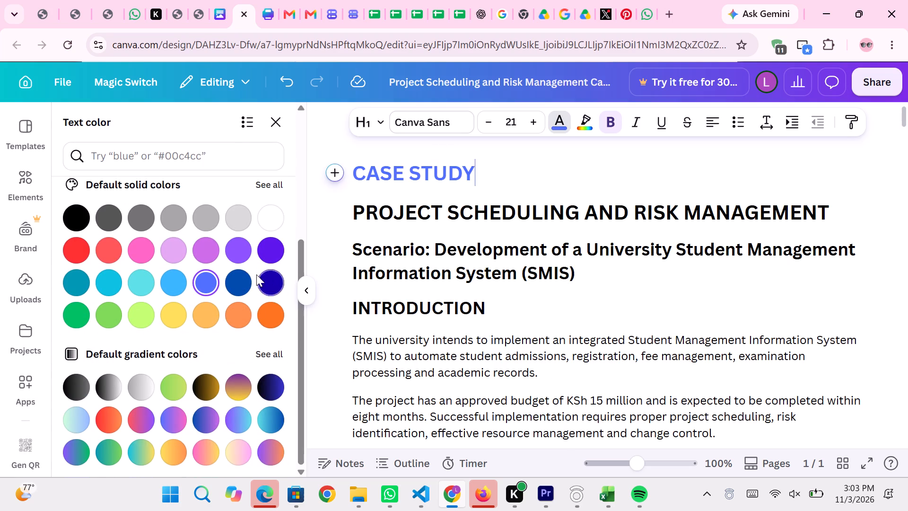
Color the whole "CASE STUDY" title line with the dark blue default solid color and close the color choices.
{"action": "left_click", "coordinate": [246, 276]}
{"action": "left_click_drag", "start_coordinate": [479, 172], "coordinate": [383, 171]}
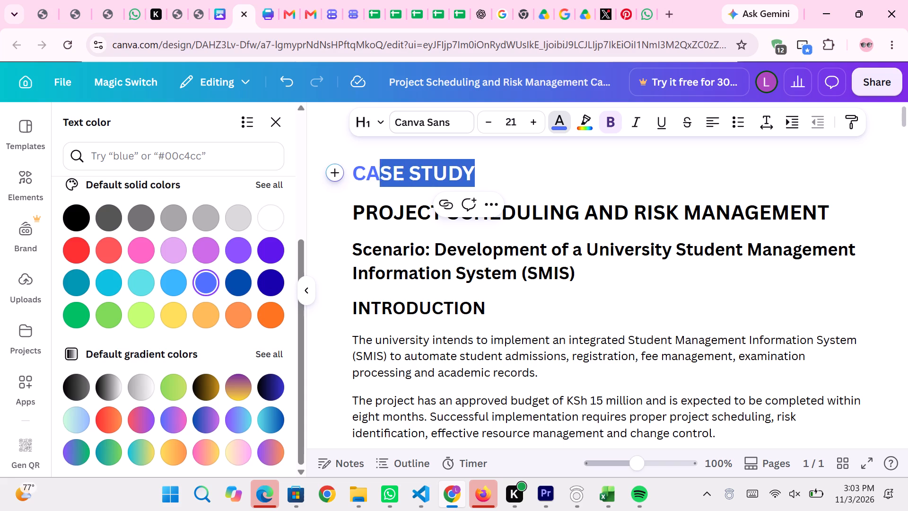
{"action": "left_click_drag", "start_coordinate": [383, 171], "coordinate": [360, 171]}
{"action": "left_click", "coordinate": [359, 175]}
{"action": "left_click_drag", "start_coordinate": [358, 175], "coordinate": [476, 176]}
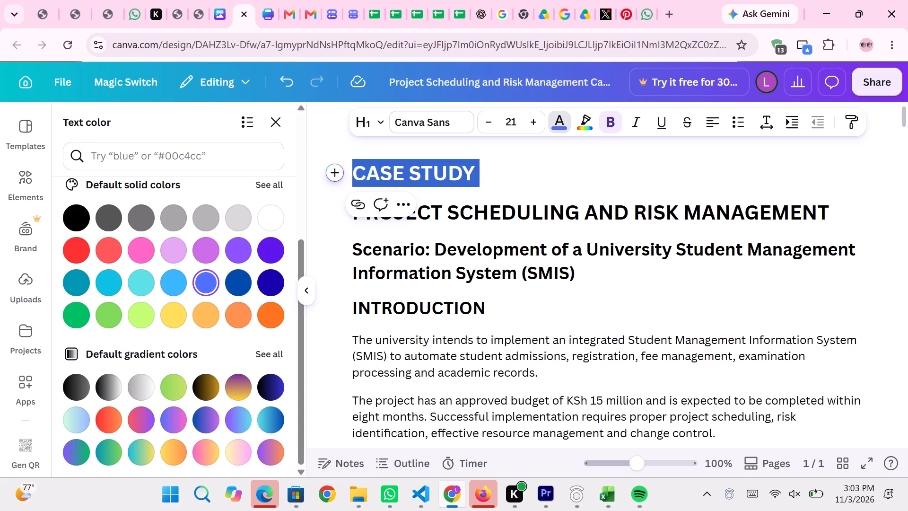
{"action": "left_click_drag", "start_coordinate": [476, 176], "coordinate": [496, 176]}
{"action": "left_click", "coordinate": [240, 278]}
{"action": "left_click", "coordinate": [511, 186]}
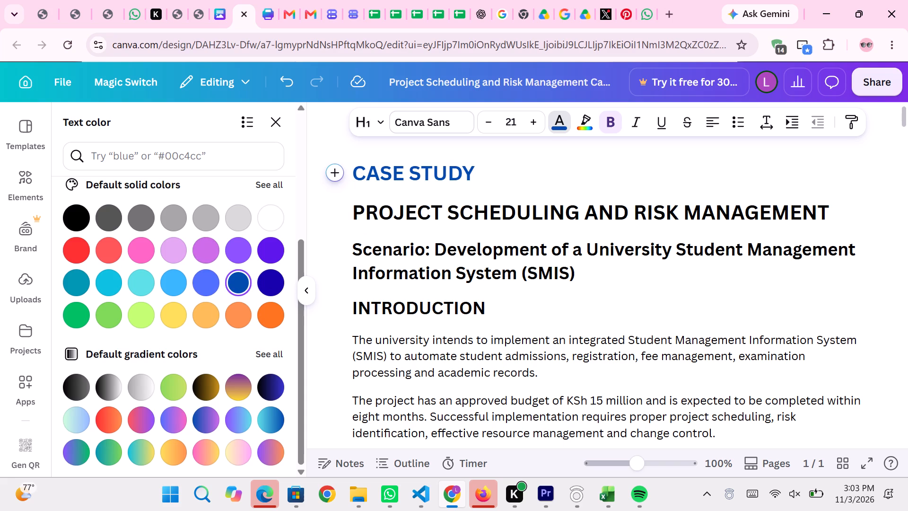
{"action": "scroll", "coordinate": [577, 243], "scroll_direction": "down", "scroll_amount": 3}
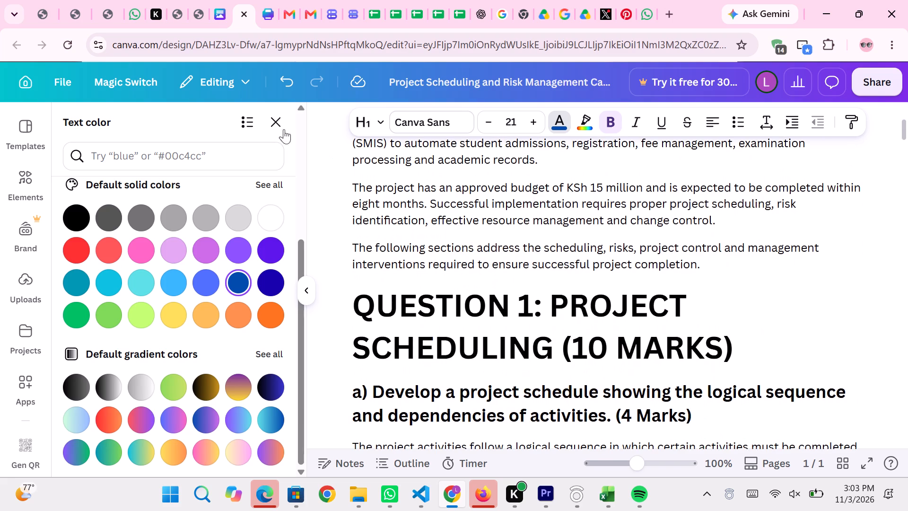
{"action": "left_click", "coordinate": [276, 123]}
{"action": "scroll", "coordinate": [604, 279], "scroll_direction": "up", "scroll_amount": 3}
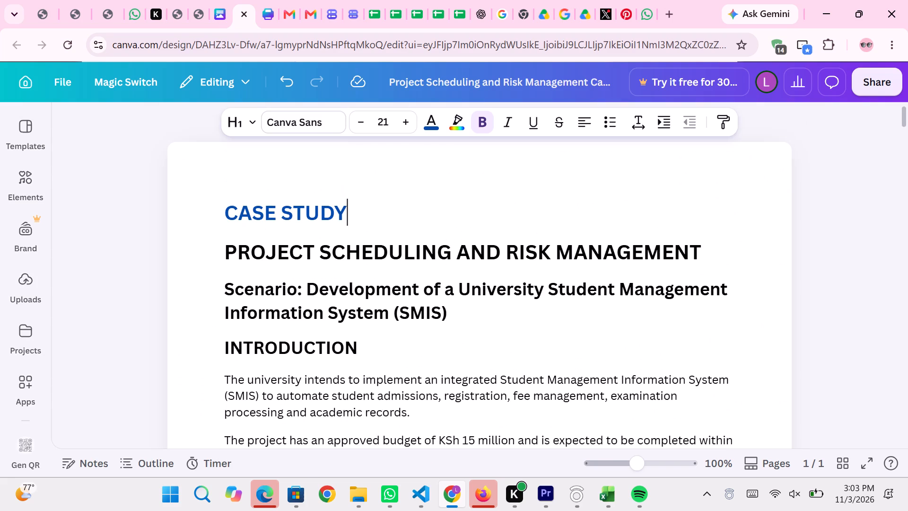
Reduce the font size of the "Scenario: Development of a University Student Management Information System (SMIS)" heading to 14.
{"action": "left_click", "coordinate": [391, 247]}
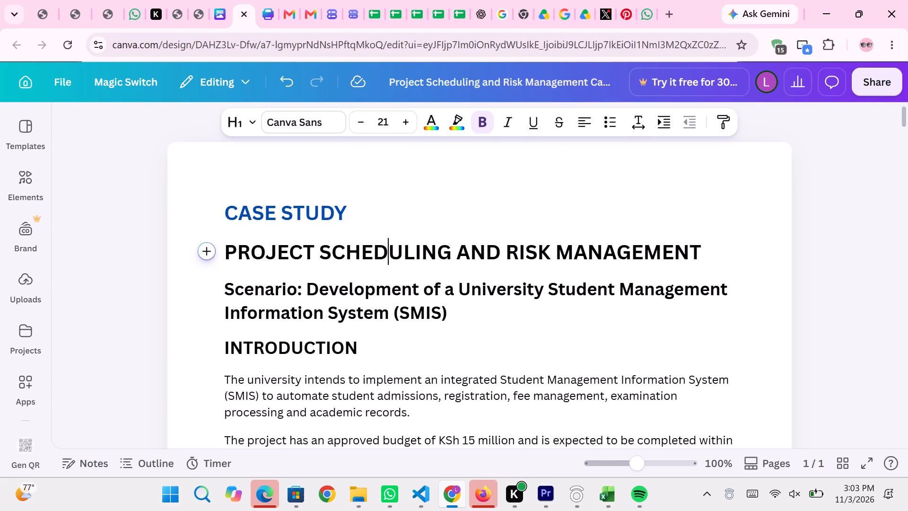
{"action": "scroll", "coordinate": [499, 244], "scroll_direction": "down", "scroll_amount": 2}
{"action": "scroll", "coordinate": [499, 244], "scroll_direction": "up", "scroll_amount": 2}
{"action": "left_click_drag", "start_coordinate": [449, 314], "coordinate": [226, 288]}
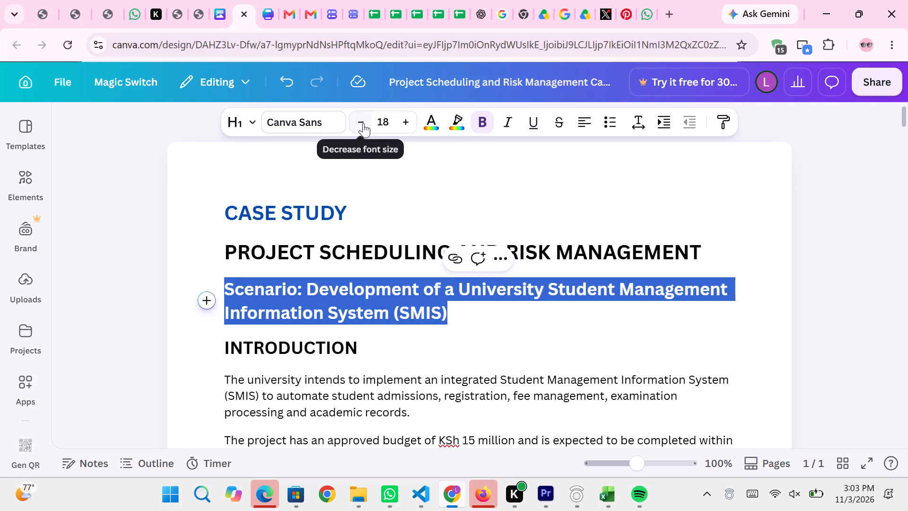
{"action": "left_click", "coordinate": [328, 302]}
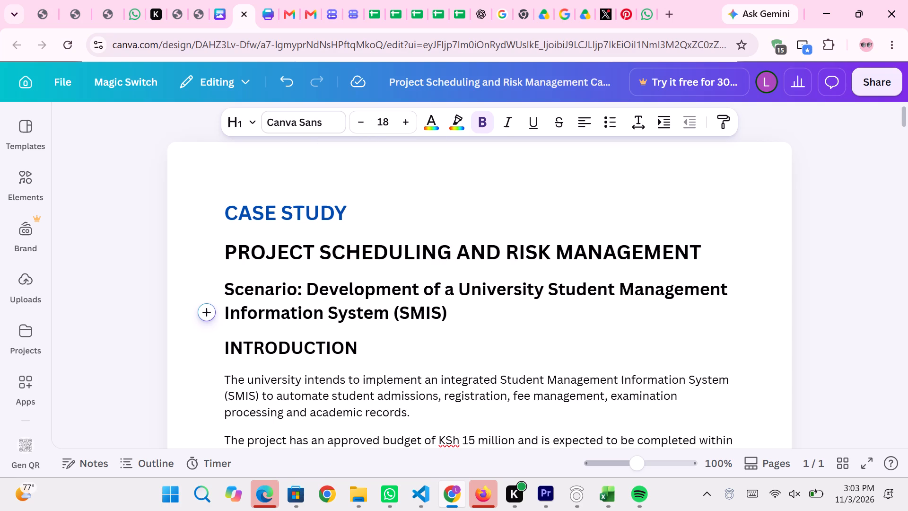
{"action": "left_click_drag", "start_coordinate": [227, 286], "coordinate": [456, 316]}
{"action": "left_click", "coordinate": [360, 122]}
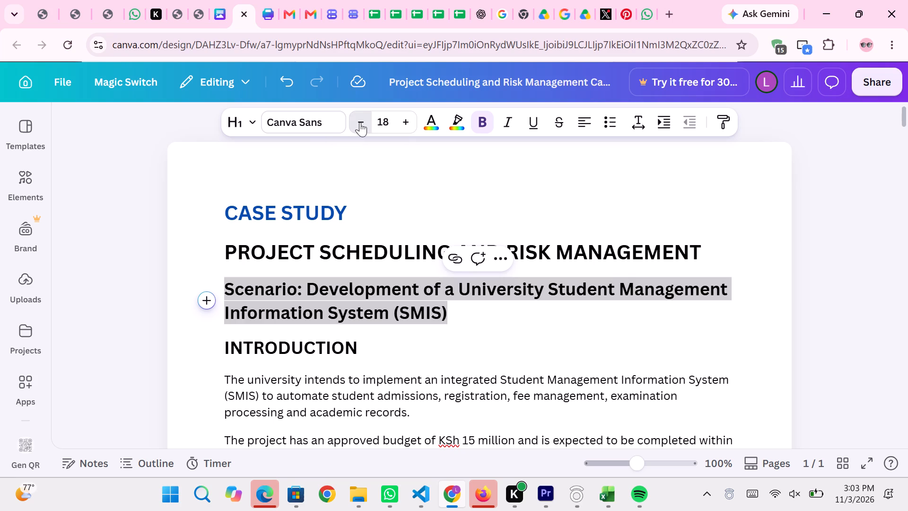
{"action": "left_click", "coordinate": [360, 122]}
{"action": "left_click", "coordinate": [360, 122]}
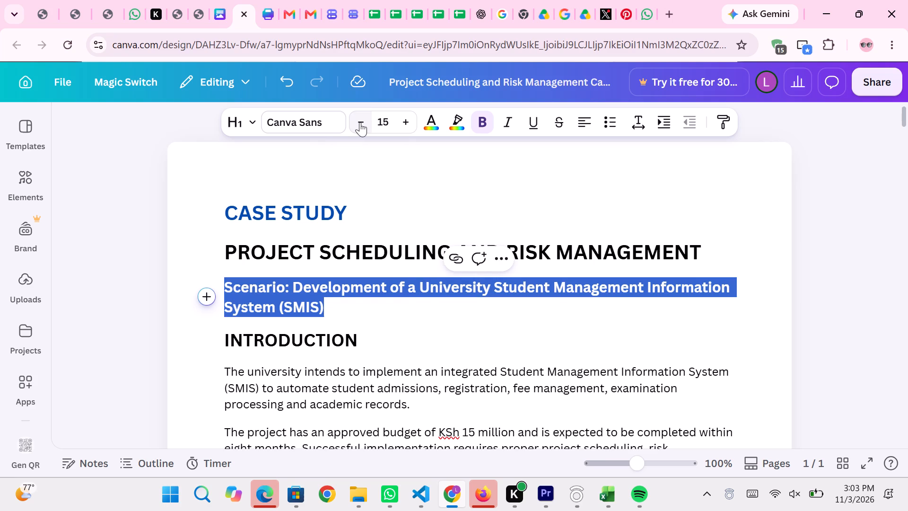
{"action": "left_click", "coordinate": [360, 122]}
{"action": "left_click", "coordinate": [370, 296]}
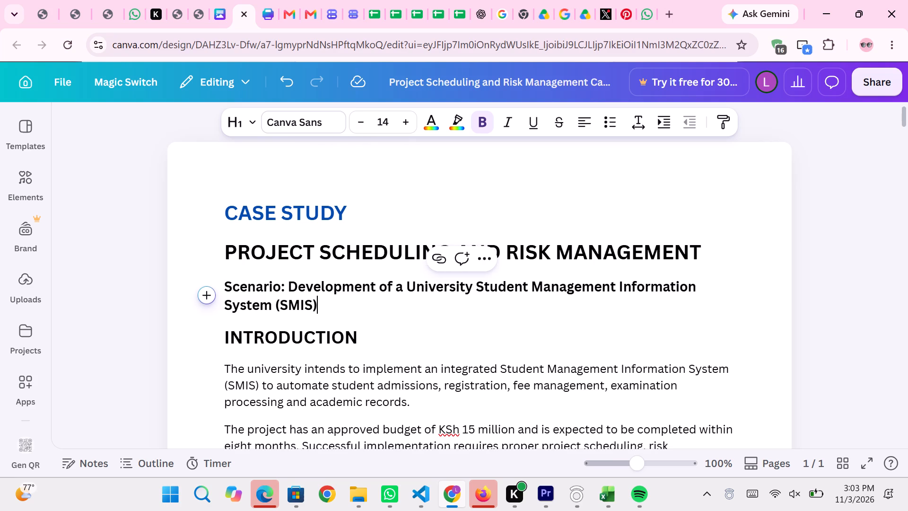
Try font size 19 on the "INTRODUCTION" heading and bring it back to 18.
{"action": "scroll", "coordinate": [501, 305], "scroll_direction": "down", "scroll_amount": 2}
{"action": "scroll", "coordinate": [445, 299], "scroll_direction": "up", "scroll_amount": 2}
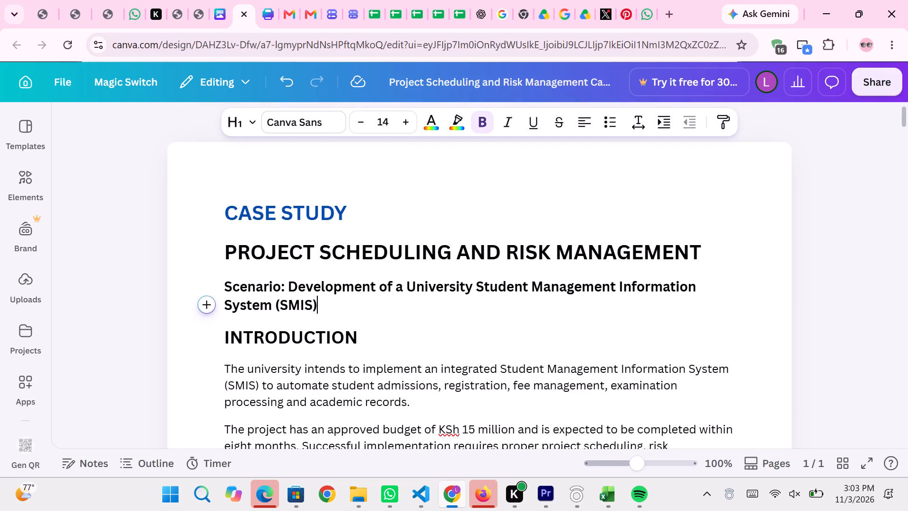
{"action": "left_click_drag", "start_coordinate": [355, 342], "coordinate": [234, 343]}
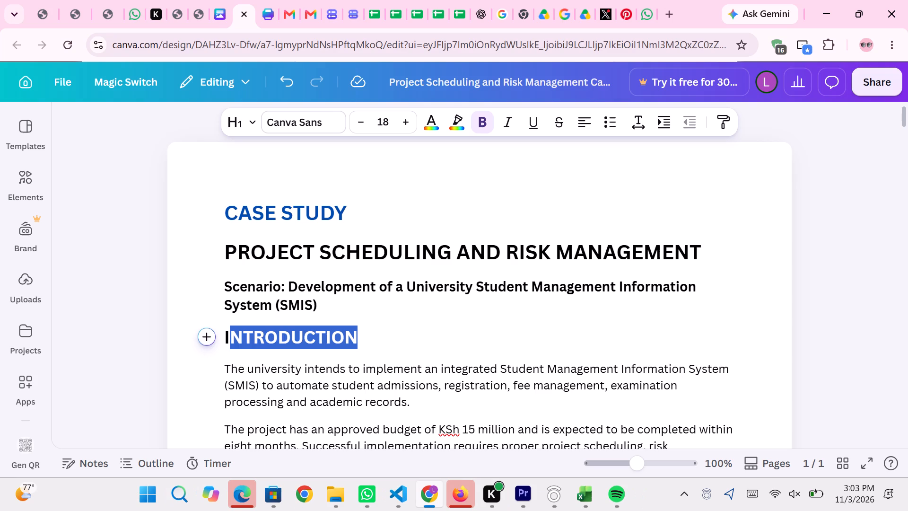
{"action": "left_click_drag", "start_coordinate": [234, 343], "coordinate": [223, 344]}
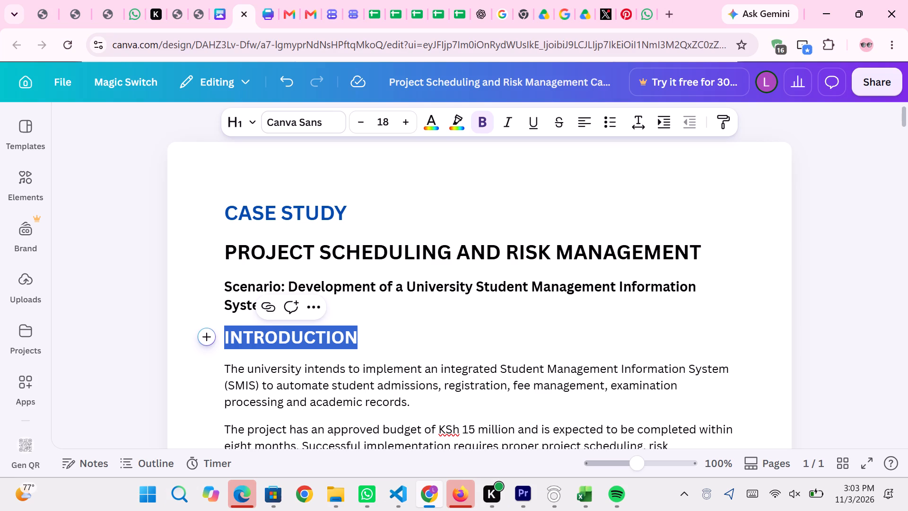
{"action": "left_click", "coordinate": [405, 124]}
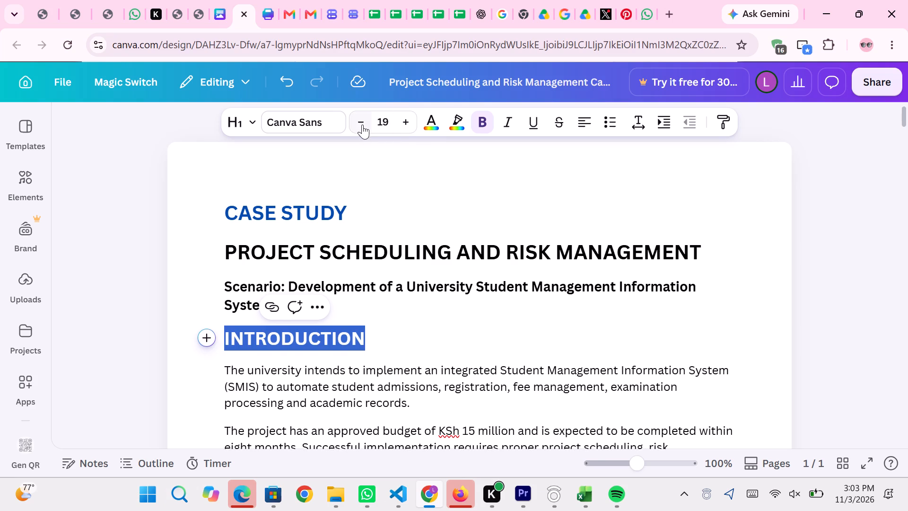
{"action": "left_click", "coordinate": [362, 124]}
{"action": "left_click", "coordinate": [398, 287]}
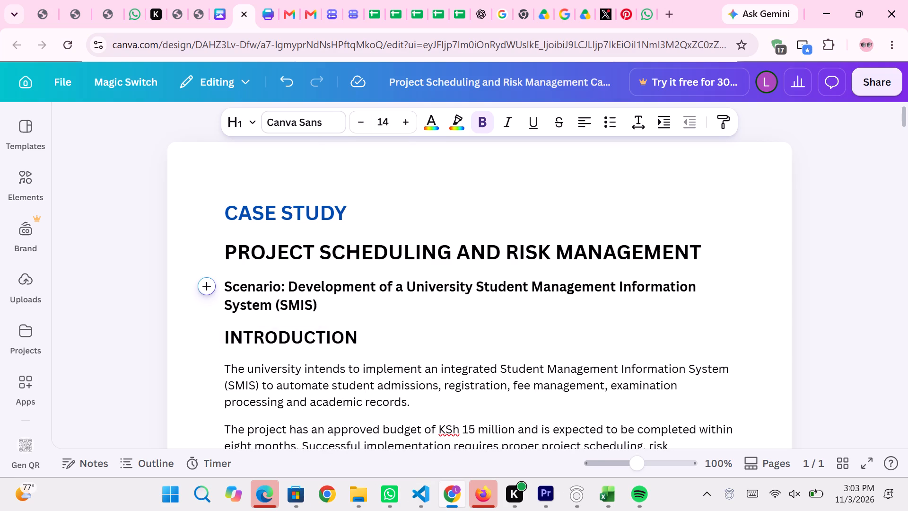
Set the font size of the "QUESTION 1: PROJECT SCHEDULING (10 MARKS)" heading to 21.
{"action": "scroll", "coordinate": [436, 303], "scroll_direction": "down", "scroll_amount": 5}
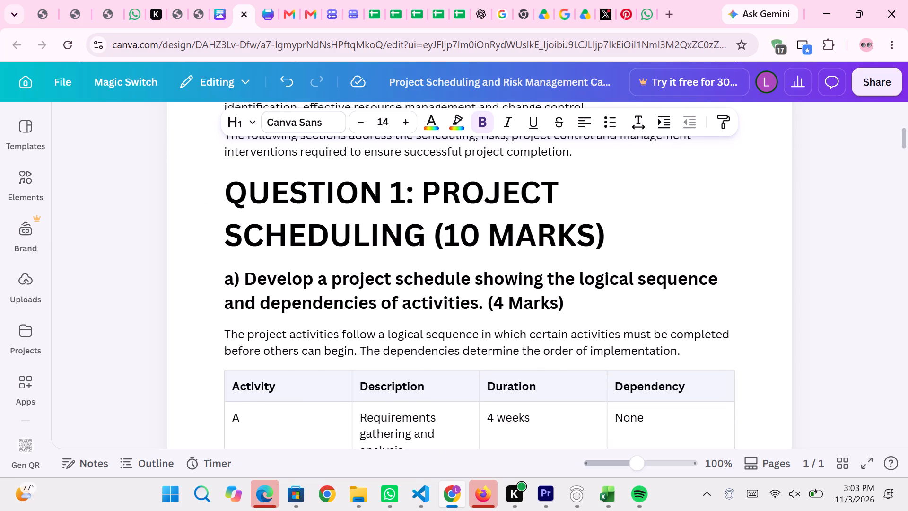
{"action": "left_click_drag", "start_coordinate": [606, 234], "coordinate": [222, 192]}
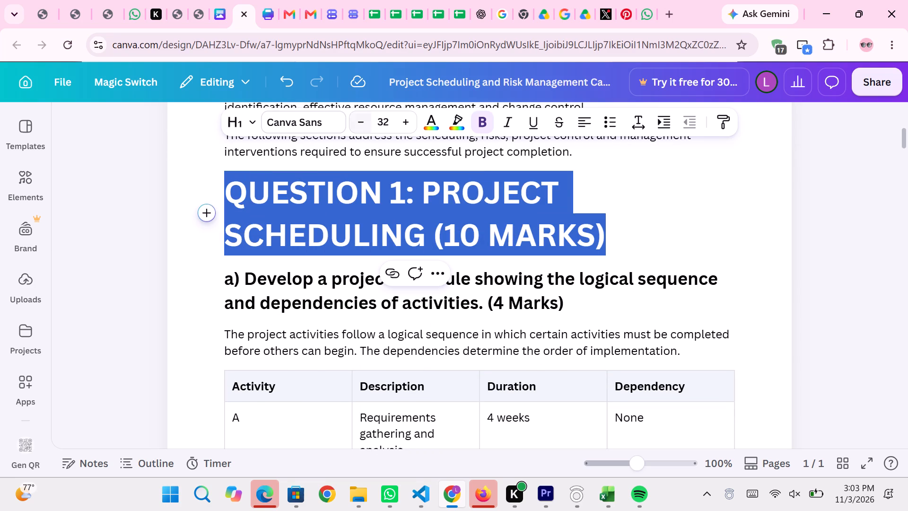
{"action": "left_click", "coordinate": [392, 124]}
{"action": "type", "text": "21"}
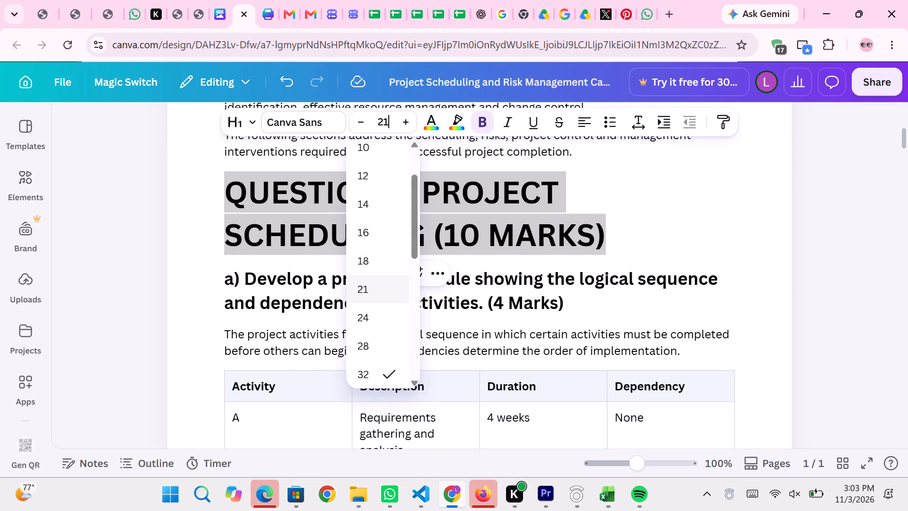
{"action": "key", "text": "Return"}
{"action": "left_click", "coordinate": [564, 241]}
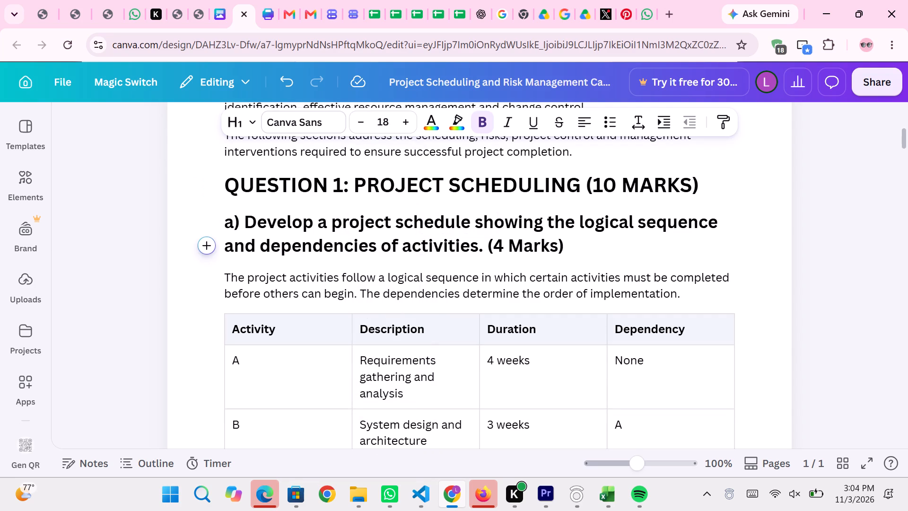
Set the font size of the "QUESTION 2: RISK MANAGEMENT (10 MARKS)" heading to 21.
{"action": "scroll", "coordinate": [637, 272], "scroll_direction": "down", "scroll_amount": 11}
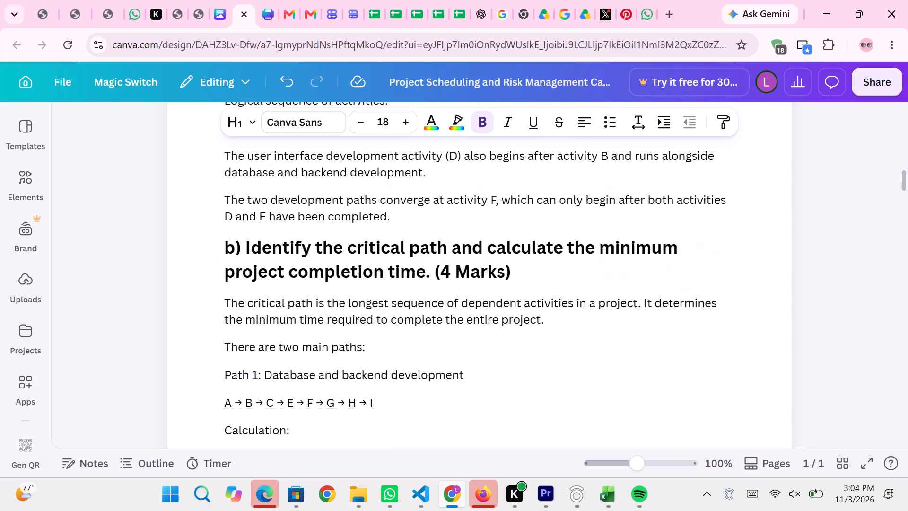
{"action": "scroll", "coordinate": [637, 272], "scroll_direction": "down", "scroll_amount": 8}
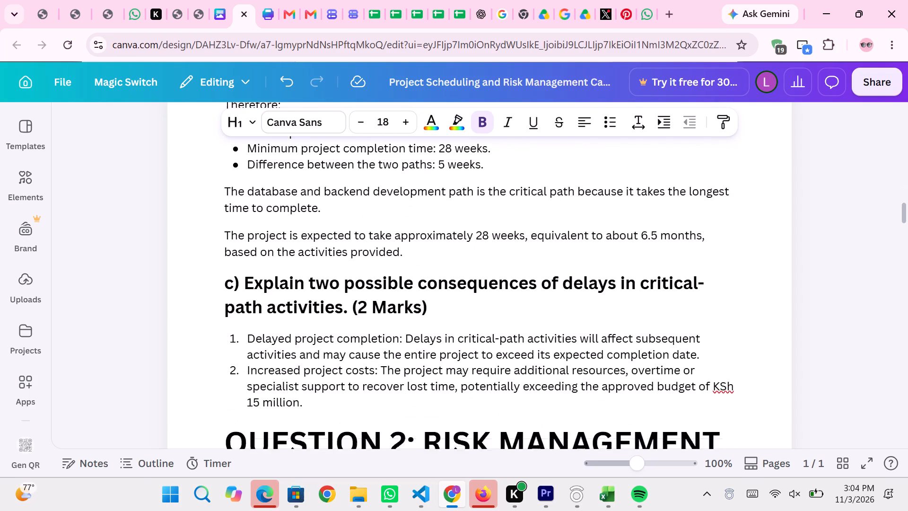
{"action": "scroll", "coordinate": [637, 273], "scroll_direction": "down", "scroll_amount": 2}
{"action": "left_click_drag", "start_coordinate": [390, 217], "coordinate": [357, 216]}
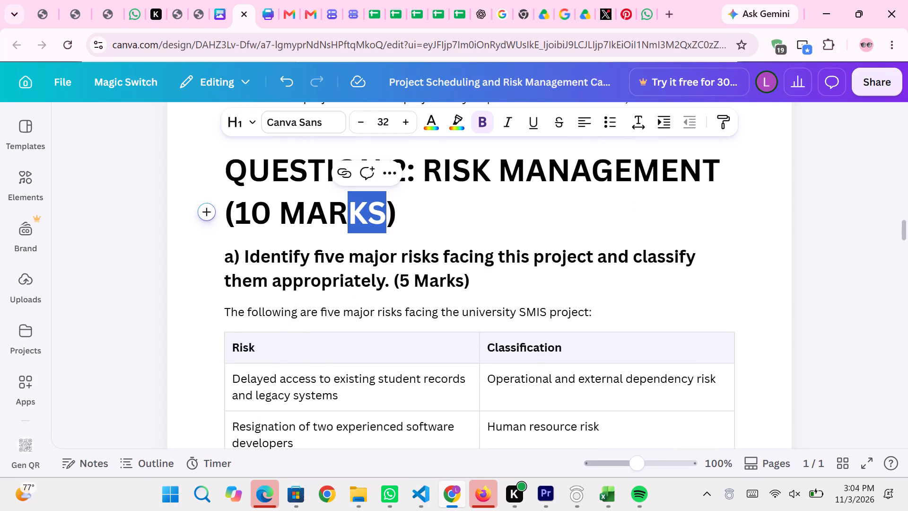
{"action": "left_click_drag", "start_coordinate": [414, 215], "coordinate": [228, 164]}
{"action": "left_click", "coordinate": [382, 122]}
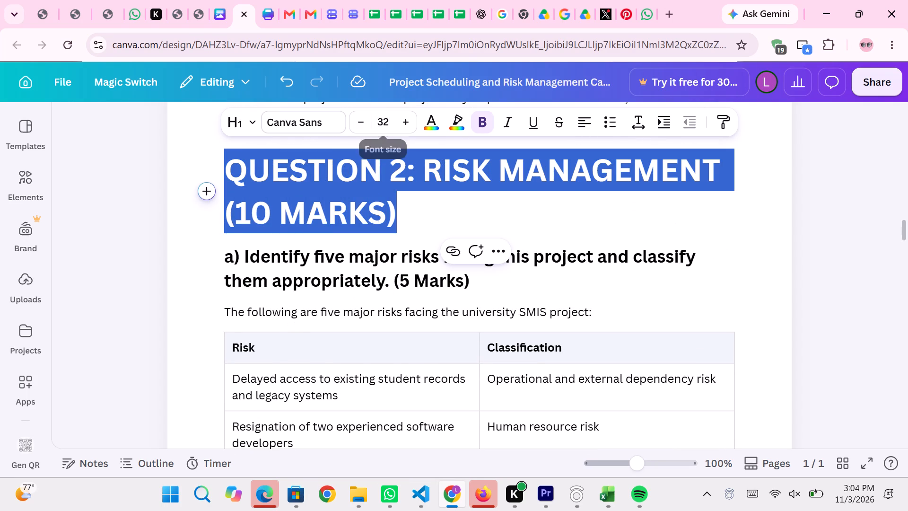
{"action": "type", "text": "21"}
{"action": "key", "text": "Return"}
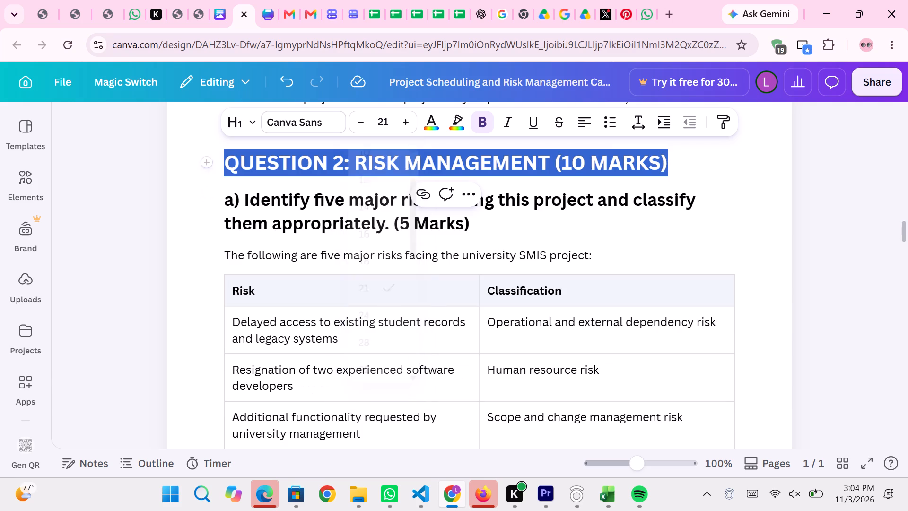
{"action": "left_click", "coordinate": [582, 224]}
Set the font size of the "QUESTION 3: PROJECT CONTROL AND CHANGE MANAGEMENT (5 MARKS)" heading to 21.
{"action": "scroll", "coordinate": [579, 233], "scroll_direction": "down", "scroll_amount": 7}
{"action": "scroll", "coordinate": [579, 233], "scroll_direction": "up", "scroll_amount": 2}
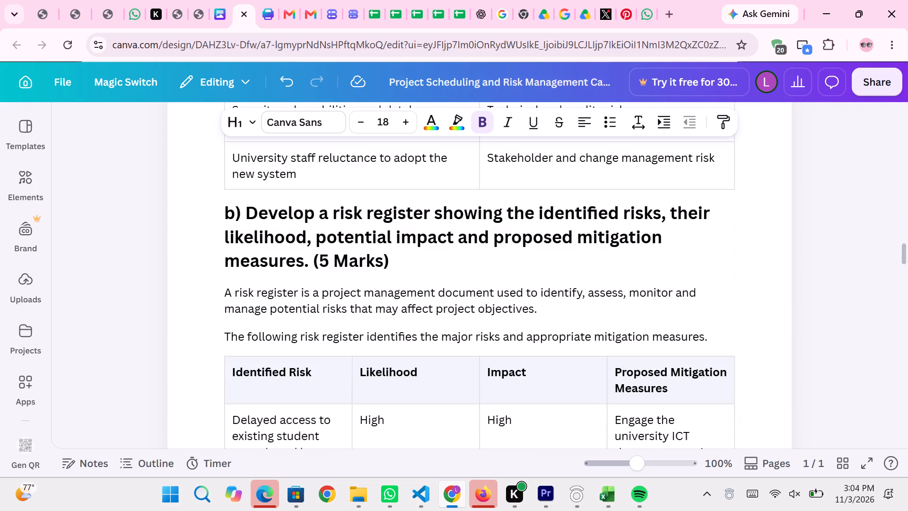
{"action": "scroll", "coordinate": [579, 233], "scroll_direction": "up", "scroll_amount": 1}
{"action": "scroll", "coordinate": [579, 233], "scroll_direction": "down", "scroll_amount": 18}
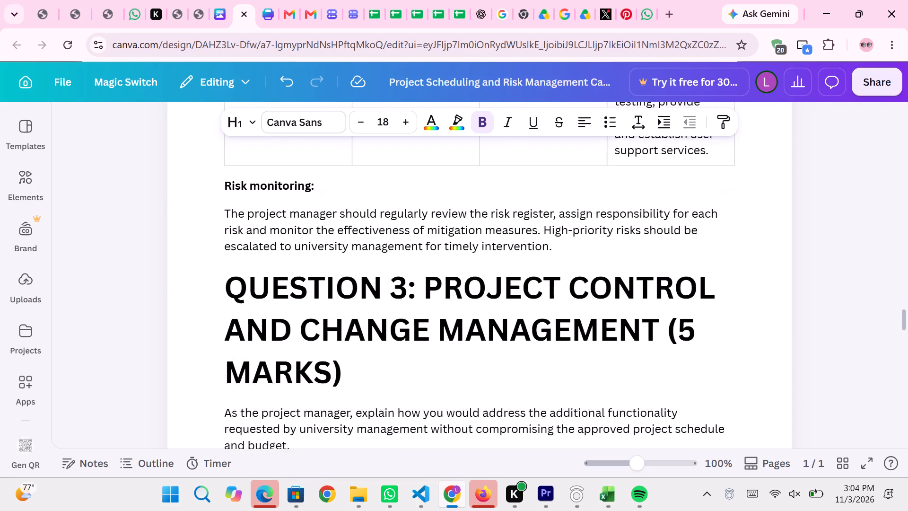
{"action": "scroll", "coordinate": [579, 233], "scroll_direction": "down", "scroll_amount": 1}
{"action": "scroll", "coordinate": [579, 233], "scroll_direction": "up", "scroll_amount": 2}
{"action": "left_click_drag", "start_coordinate": [363, 306], "coordinate": [236, 222]}
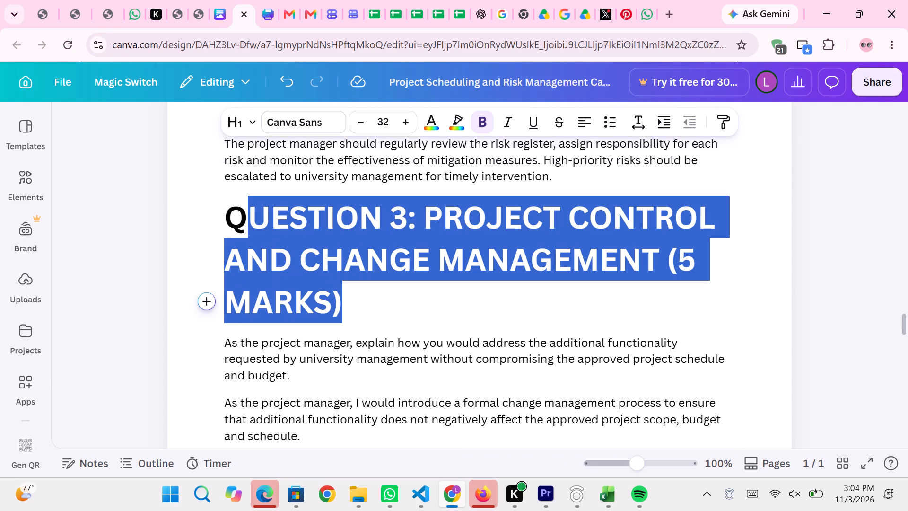
{"action": "left_click_drag", "start_coordinate": [236, 222], "coordinate": [231, 222]}
{"action": "left_click", "coordinate": [380, 121]}
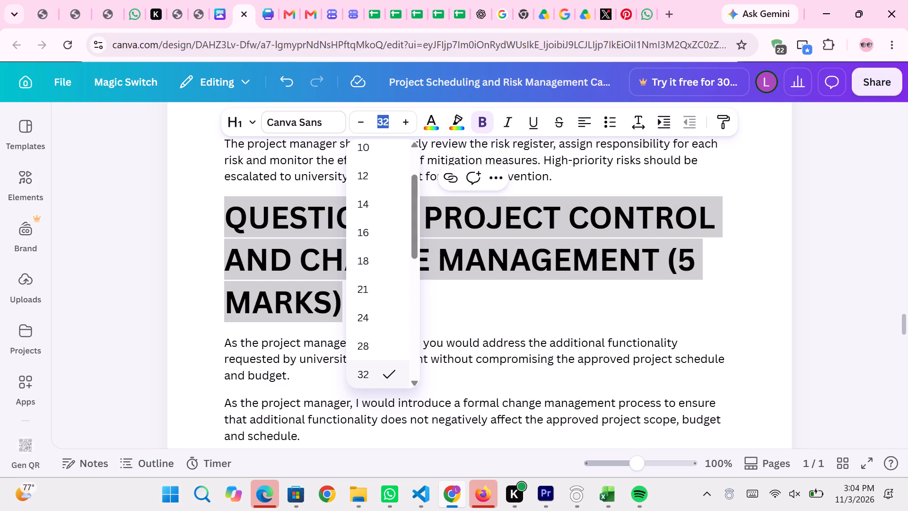
{"action": "type", "text": "21"}
{"action": "key", "text": "Return"}
{"action": "left_click", "coordinate": [516, 253]}
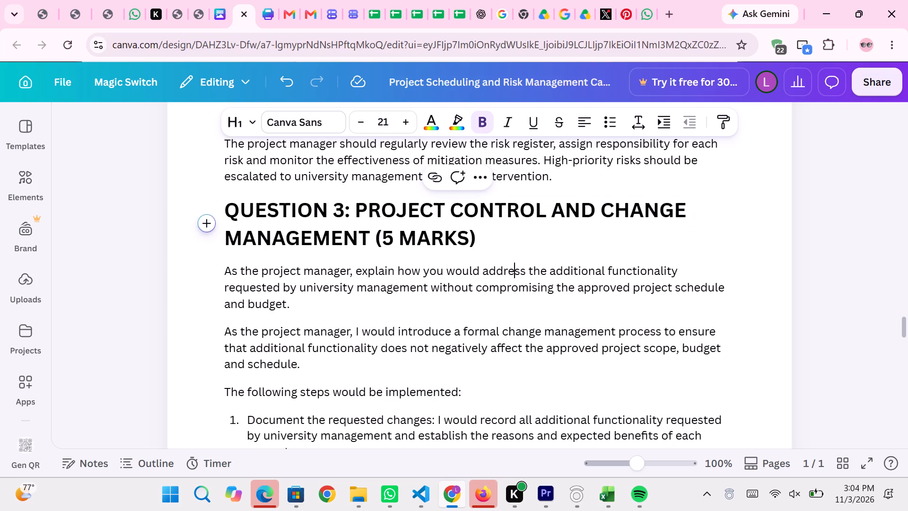
Set the font size of the "QUESTION 4: PRACTICAL MANAGEMENT DECISION (5 MARKS)" heading to 21.
{"action": "scroll", "coordinate": [516, 252], "scroll_direction": "down", "scroll_amount": 9}
{"action": "scroll", "coordinate": [516, 252], "scroll_direction": "up", "scroll_amount": 2}
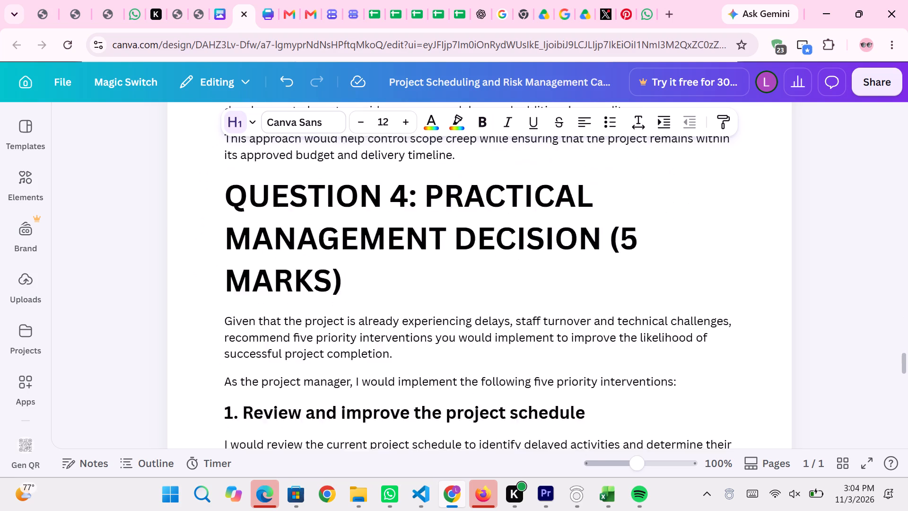
{"action": "left_click_drag", "start_coordinate": [362, 339], "coordinate": [228, 265]}
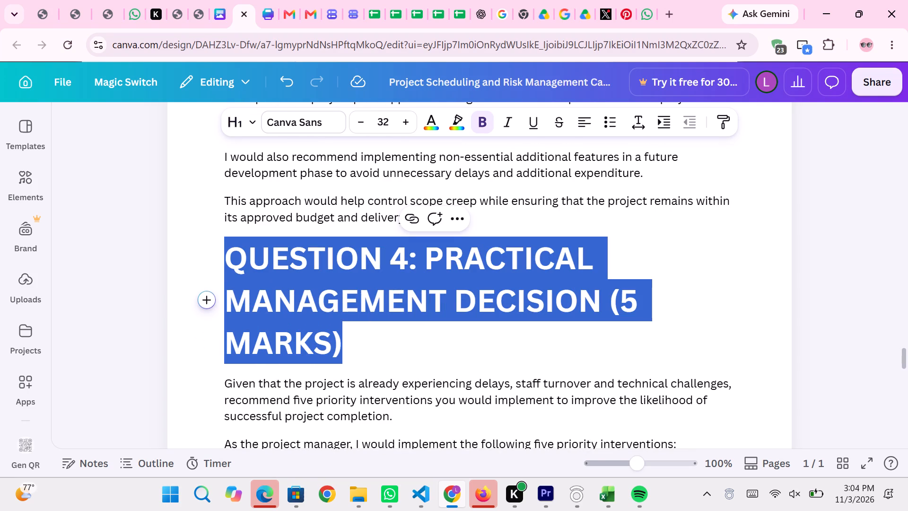
{"action": "left_click", "coordinate": [392, 129]}
{"action": "type", "text": "21"}
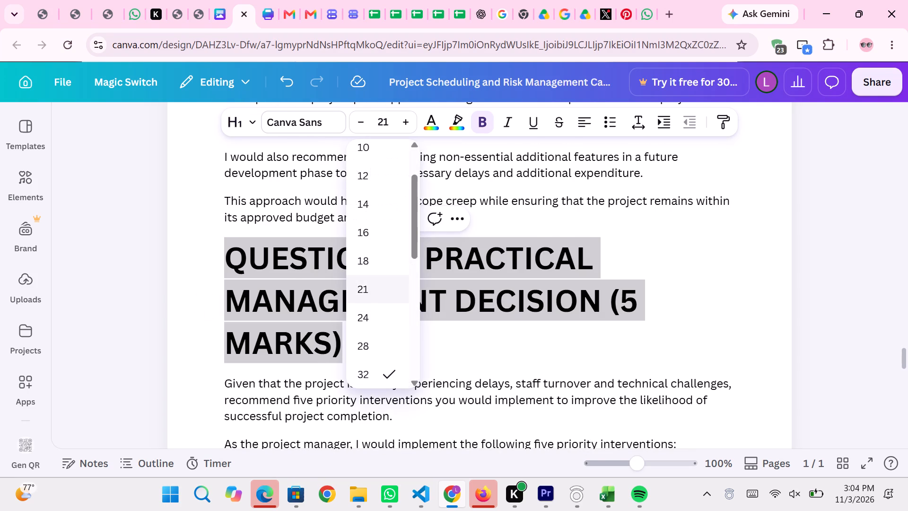
{"action": "key", "text": "Return"}
{"action": "left_click", "coordinate": [385, 299]}
Set the font size of the "CONCLUSION" heading near the end of the document to 21.
{"action": "scroll", "coordinate": [464, 303], "scroll_direction": "down", "scroll_amount": 2}
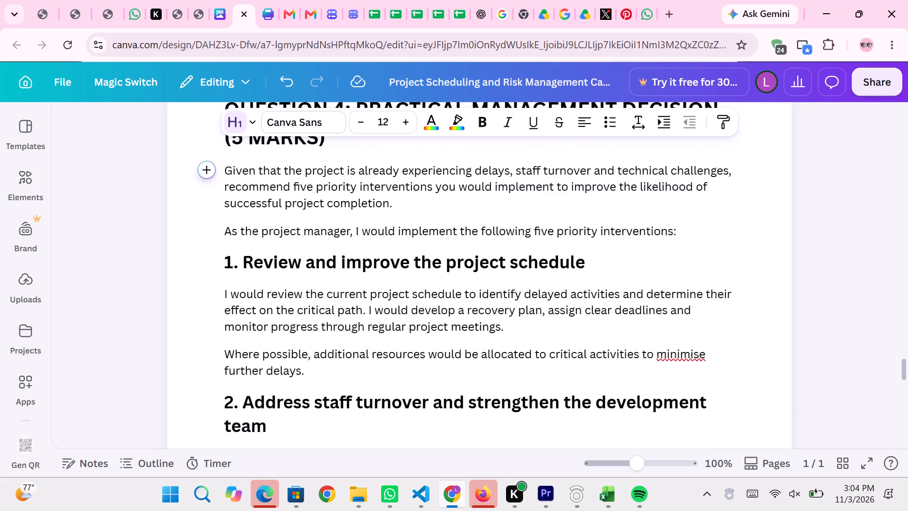
{"action": "scroll", "coordinate": [464, 303], "scroll_direction": "down", "scroll_amount": 11}
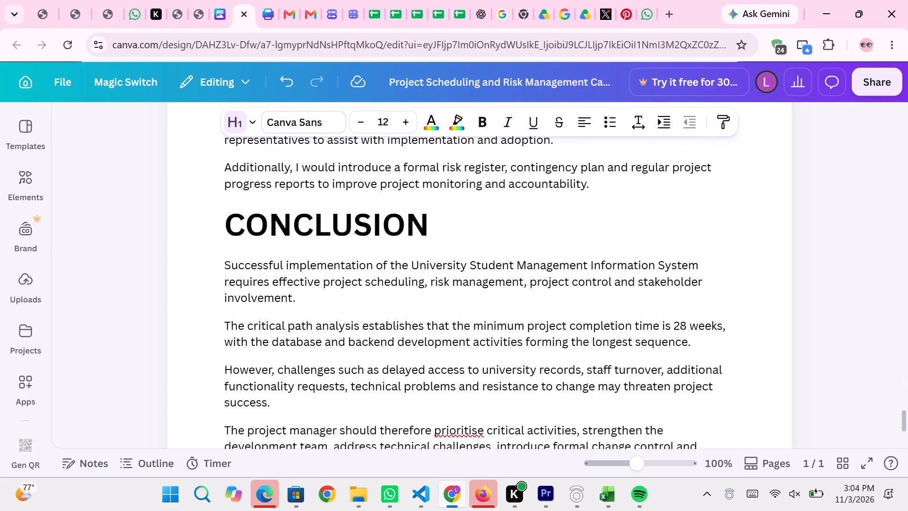
{"action": "scroll", "coordinate": [464, 303], "scroll_direction": "down", "scroll_amount": 3}
{"action": "scroll", "coordinate": [464, 303], "scroll_direction": "up", "scroll_amount": 4}
{"action": "left_click_drag", "start_coordinate": [438, 370], "coordinate": [209, 369]}
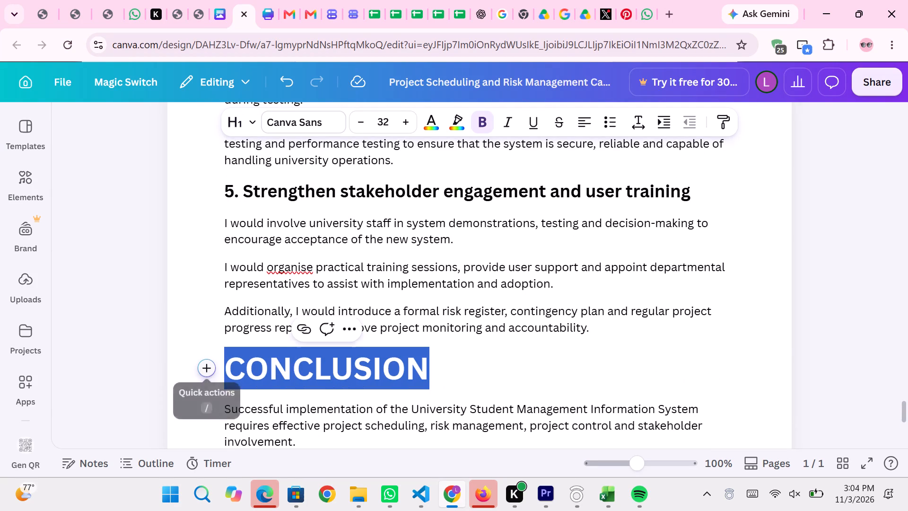
{"action": "left_click", "coordinate": [392, 122]}
{"action": "type", "text": "21"}
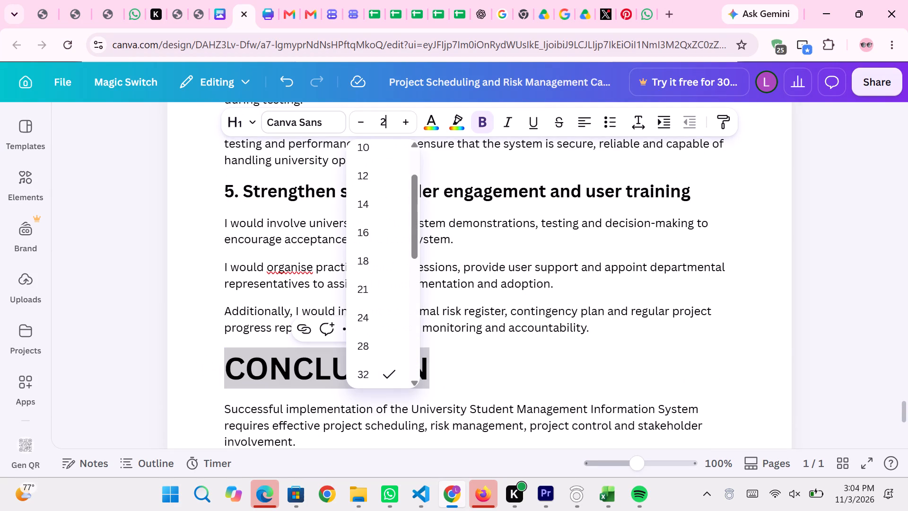
{"action": "key", "text": "Return"}
{"action": "left_click", "coordinate": [483, 317]}
Review the whole document at 40% zoom, checking heading consistency and table layout from the title to the conclusion.
{"action": "scroll", "coordinate": [521, 332], "scroll_direction": "up", "scroll_amount": 2}
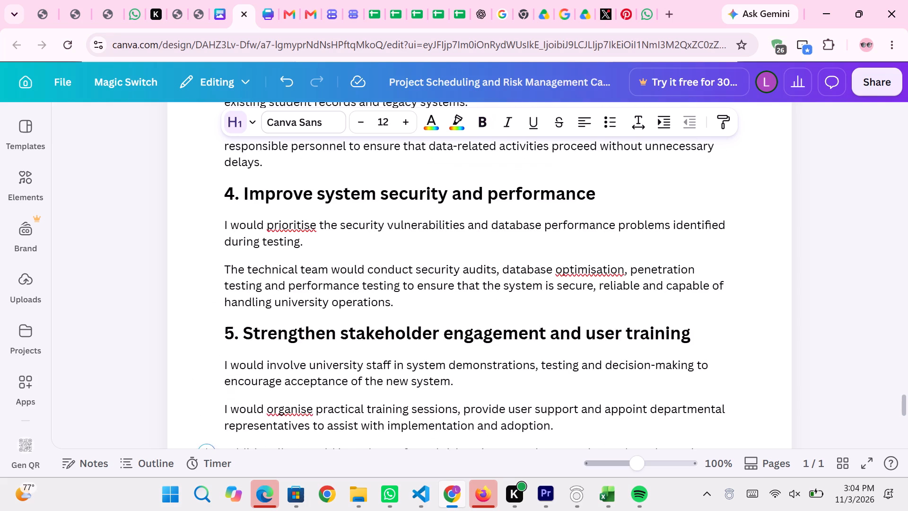
{"action": "scroll", "coordinate": [527, 324], "scroll_direction": "up", "scroll_amount": 5}
{"action": "left_click_drag", "start_coordinate": [638, 467], "coordinate": [626, 467]}
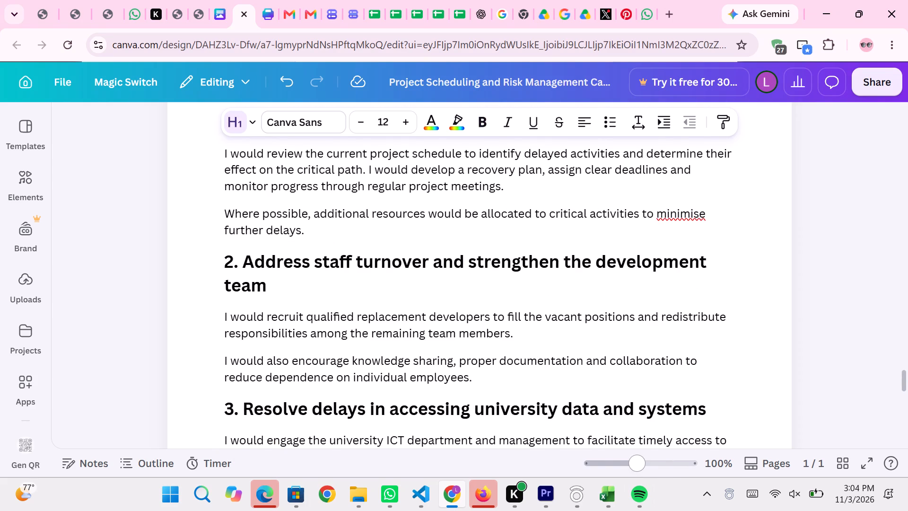
{"action": "left_click_drag", "start_coordinate": [626, 467], "coordinate": [606, 467]}
{"action": "left_click", "coordinate": [608, 363]}
{"action": "scroll", "coordinate": [677, 355], "scroll_direction": "up", "scroll_amount": 2}
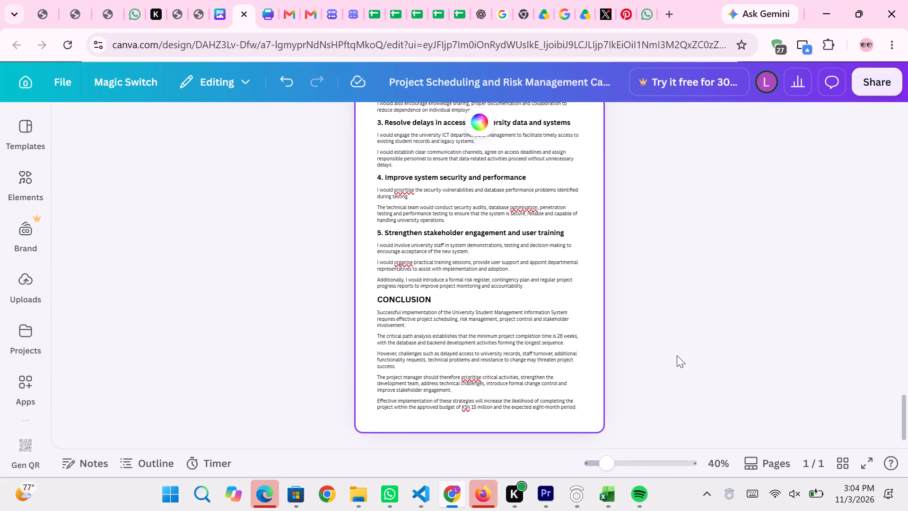
{"action": "scroll", "coordinate": [678, 355], "scroll_direction": "up", "scroll_amount": 14}
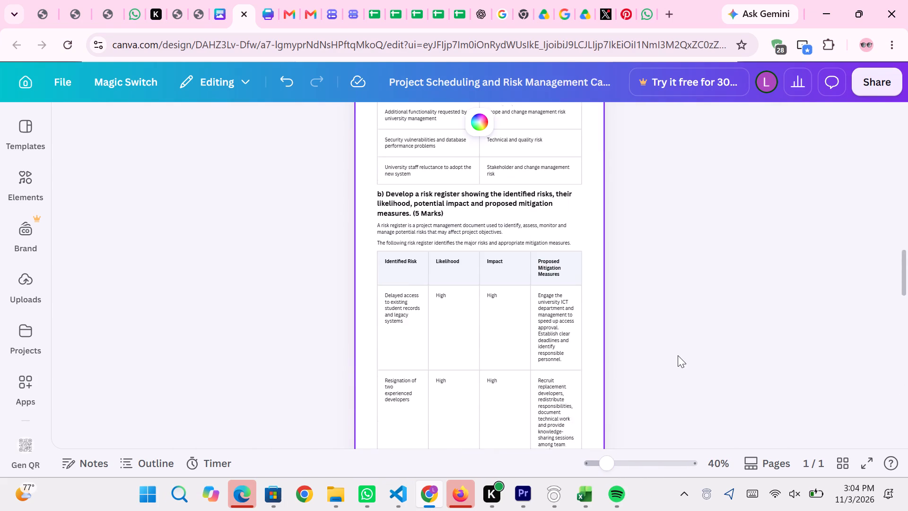
{"action": "scroll", "coordinate": [678, 355], "scroll_direction": "up", "scroll_amount": 16}
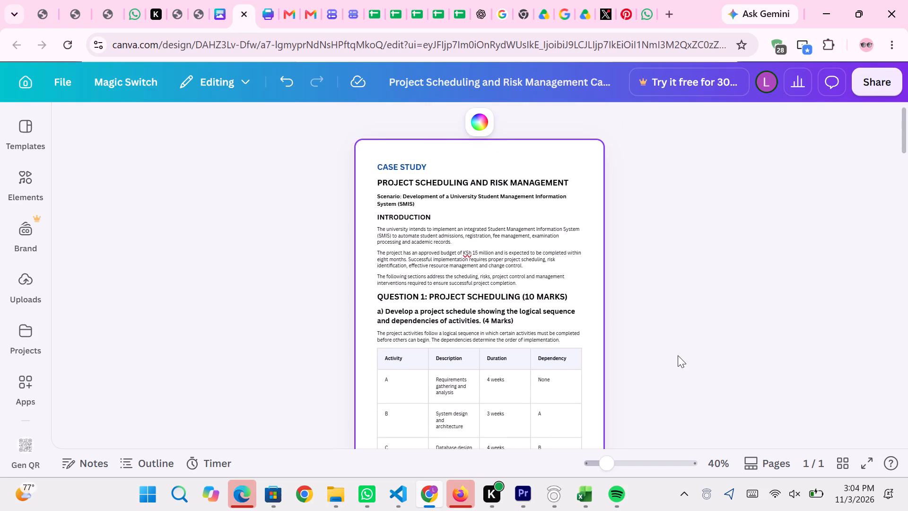
{"action": "scroll", "coordinate": [679, 354], "scroll_direction": "up", "scroll_amount": 3}
{"action": "scroll", "coordinate": [679, 354], "scroll_direction": "down", "scroll_amount": 3}
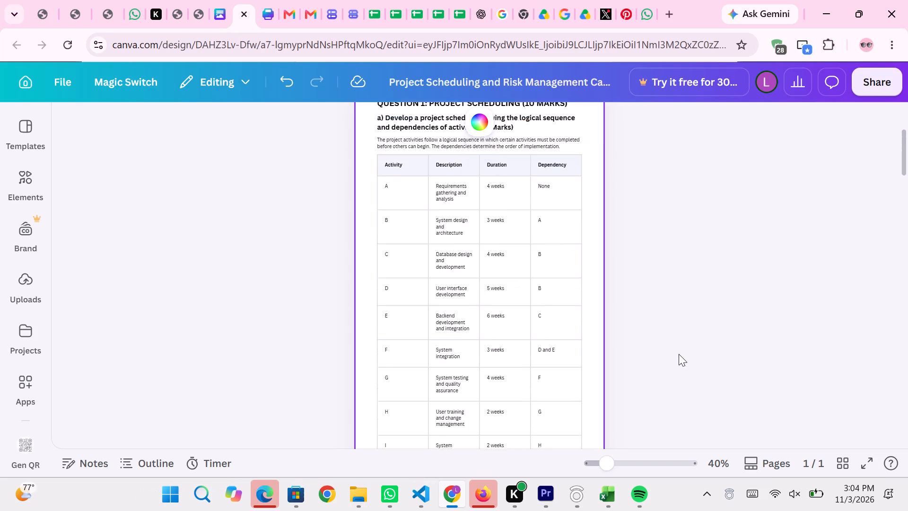
{"action": "scroll", "coordinate": [679, 354], "scroll_direction": "down", "scroll_amount": 9}
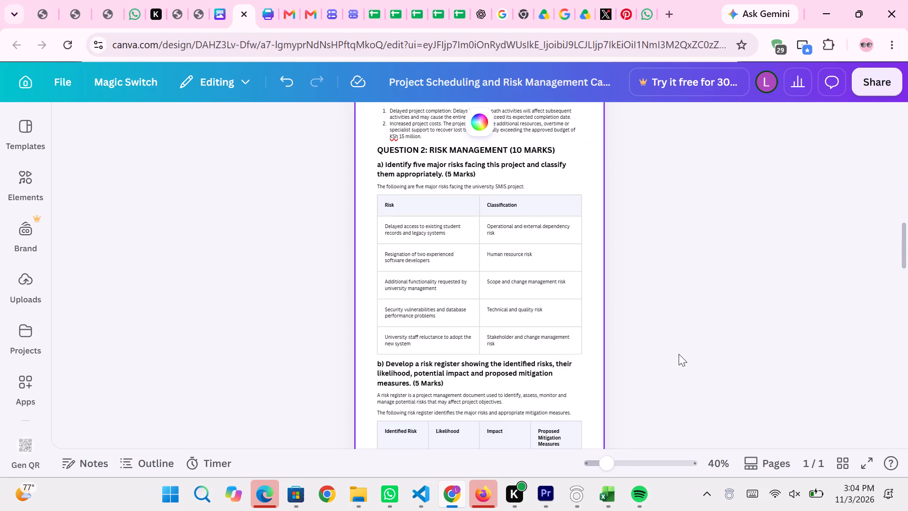
{"action": "left_click", "coordinate": [596, 259]}
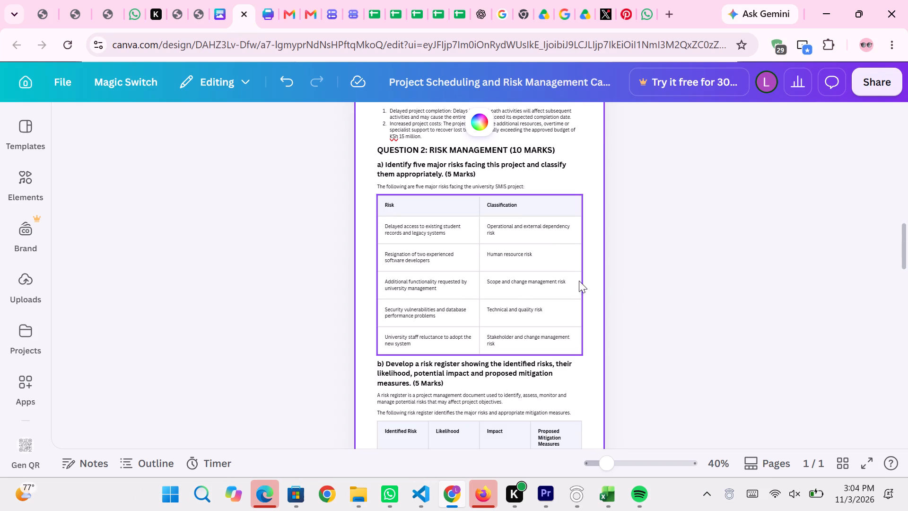
{"action": "left_click", "coordinate": [665, 274]}
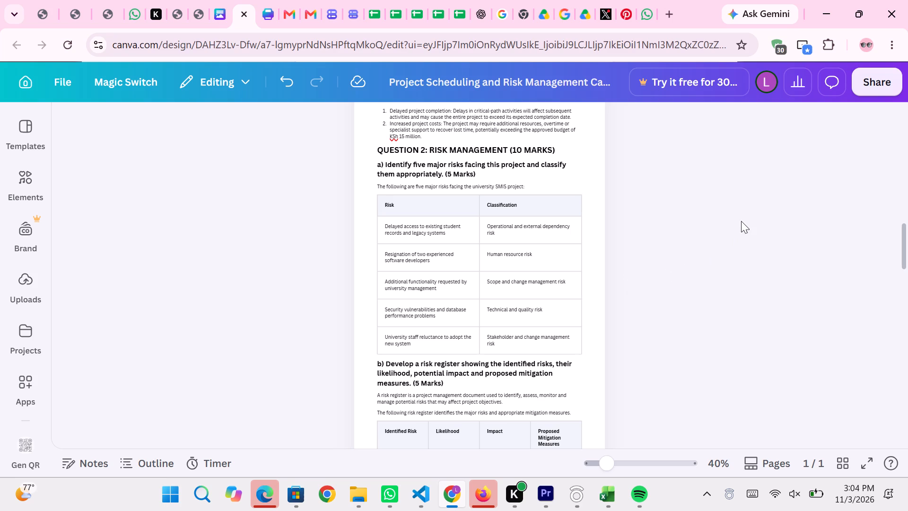
{"action": "scroll", "coordinate": [688, 247], "scroll_direction": "up", "scroll_amount": 1}
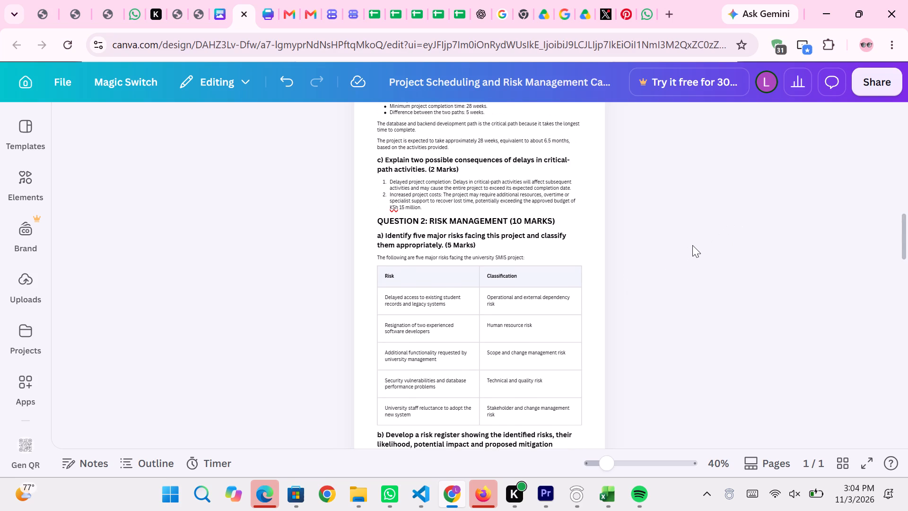
{"action": "scroll", "coordinate": [692, 245], "scroll_direction": "up", "scroll_amount": 4}
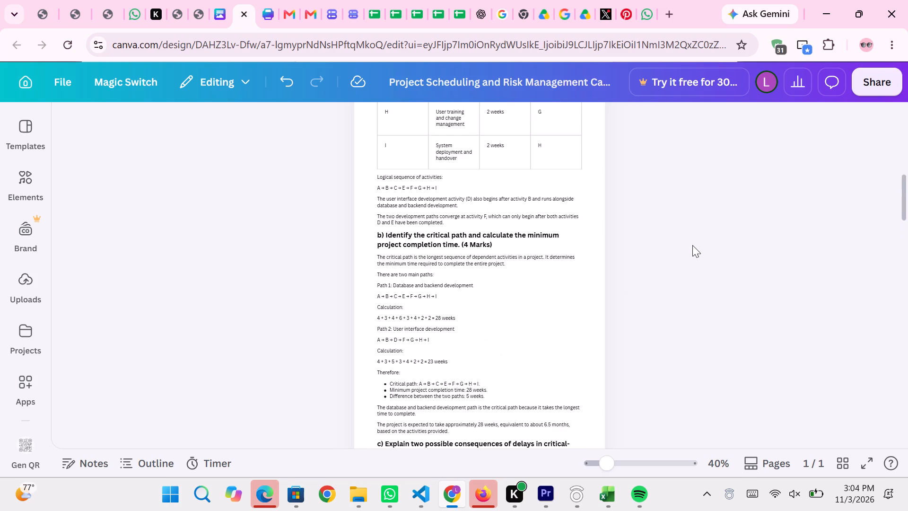
{"action": "scroll", "coordinate": [692, 245], "scroll_direction": "up", "scroll_amount": 6}
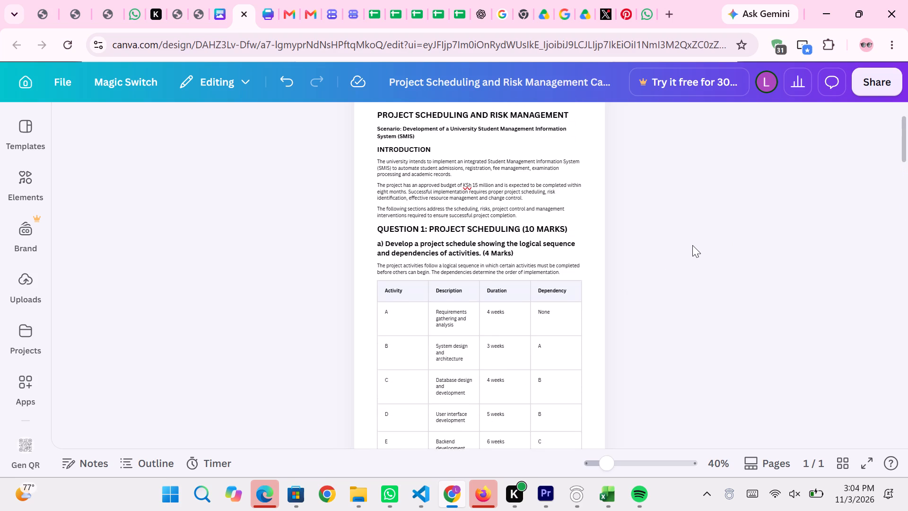
{"action": "scroll", "coordinate": [692, 245], "scroll_direction": "up", "scroll_amount": 1}
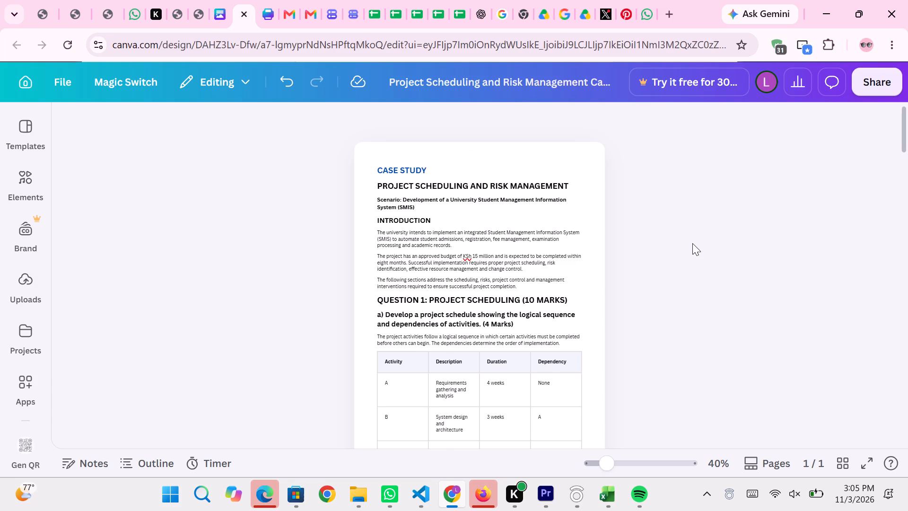
{"action": "scroll", "coordinate": [699, 244], "scroll_direction": "down", "scroll_amount": 5}
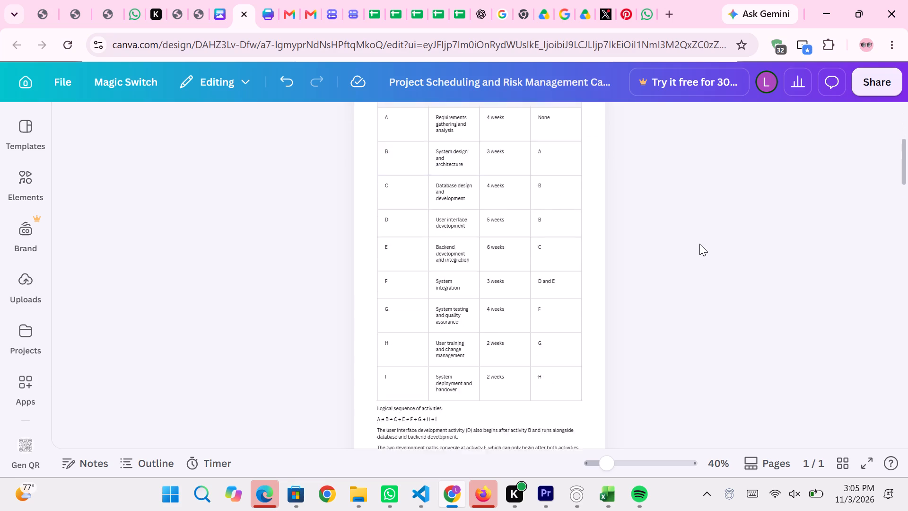
{"action": "scroll", "coordinate": [699, 244], "scroll_direction": "down", "scroll_amount": 4}
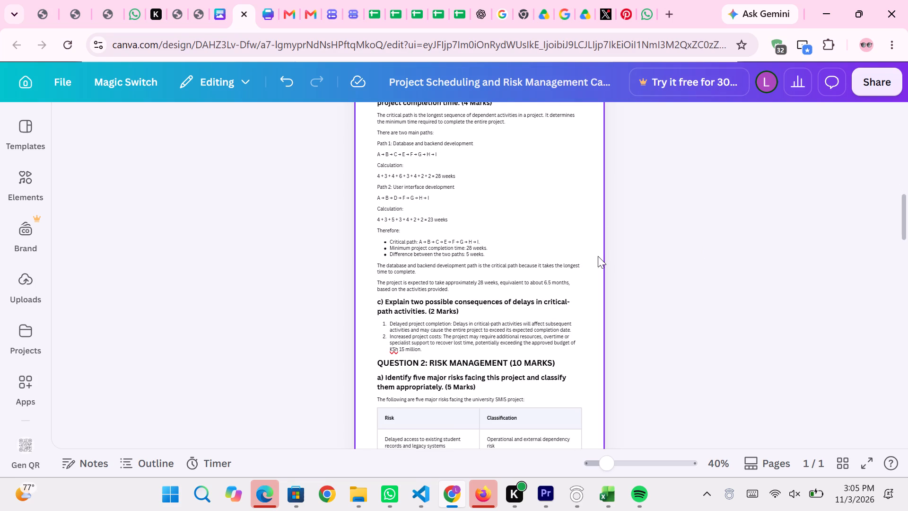
Preview the document for printing, check the page breaks and layout on every sheet, and close the preview without printing.
{"action": "key", "text": "ctrl+p"}
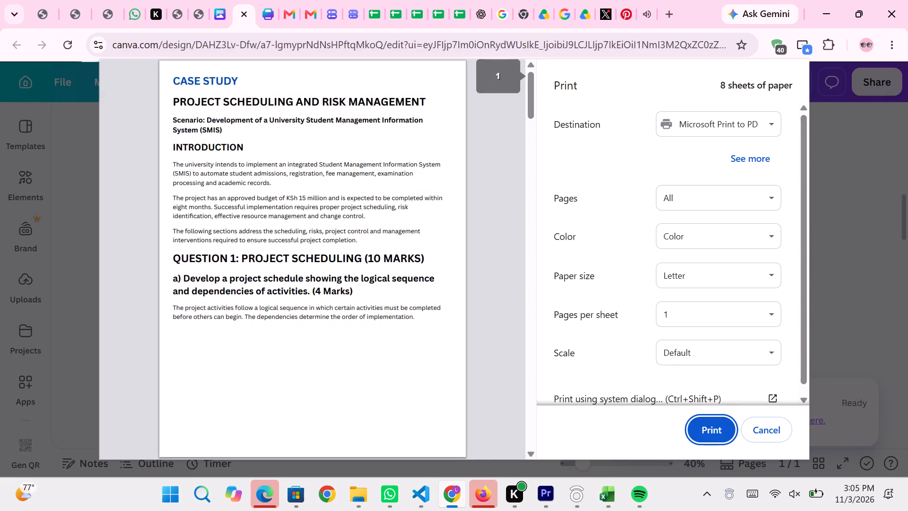
{"action": "scroll", "coordinate": [354, 273], "scroll_direction": "down", "scroll_amount": 4}
{"action": "scroll", "coordinate": [354, 273], "scroll_direction": "up", "scroll_amount": 4}
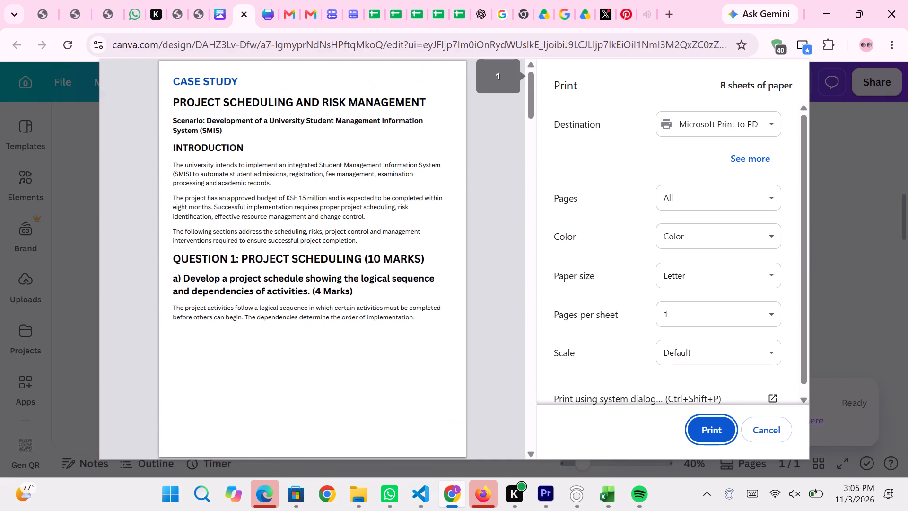
{"action": "scroll", "coordinate": [355, 271], "scroll_direction": "down", "scroll_amount": 8}
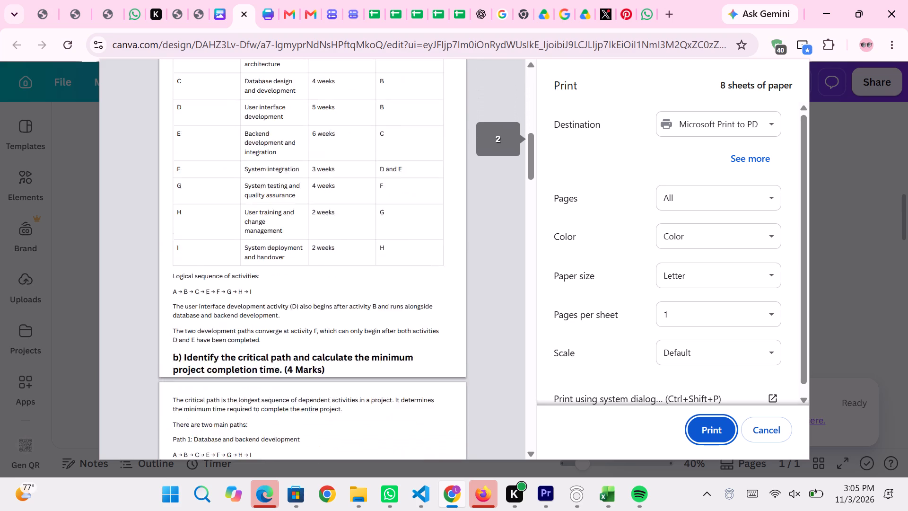
{"action": "scroll", "coordinate": [355, 271], "scroll_direction": "up", "scroll_amount": 10}
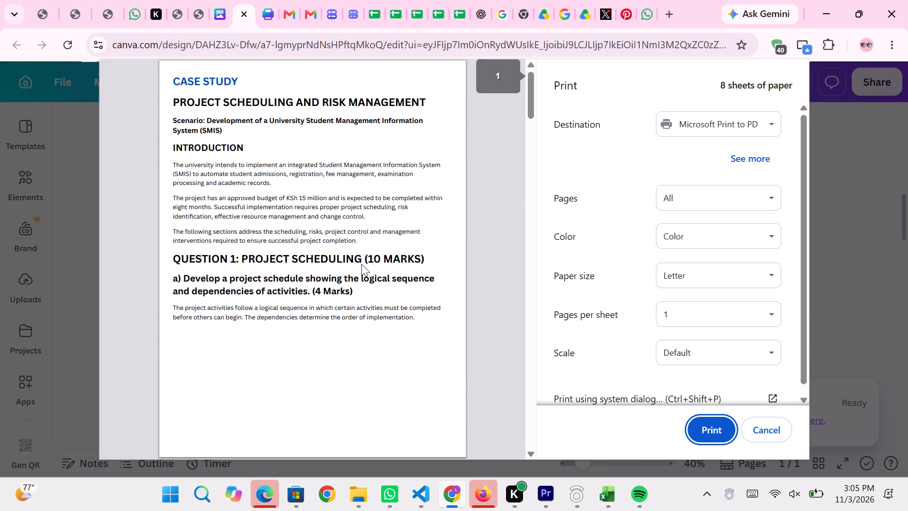
{"action": "scroll", "coordinate": [361, 264], "scroll_direction": "down", "scroll_amount": 8}
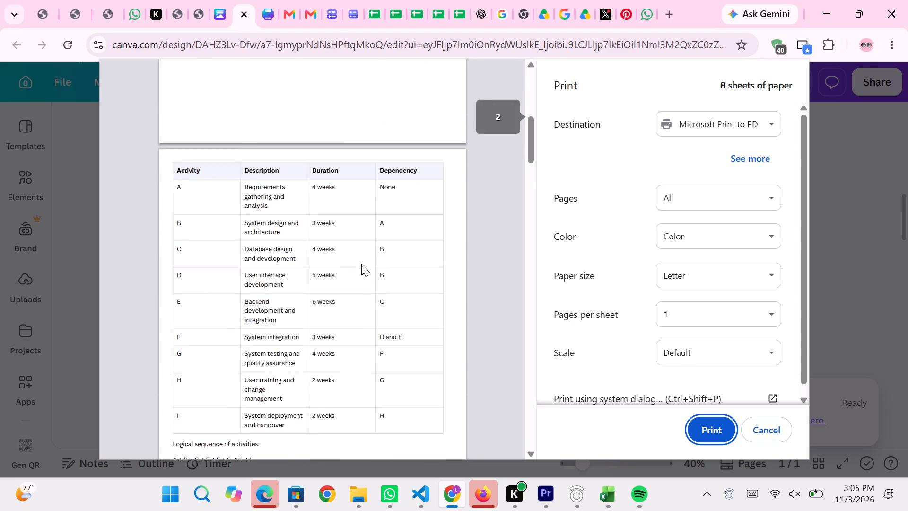
{"action": "scroll", "coordinate": [361, 264], "scroll_direction": "down", "scroll_amount": 3}
{"action": "scroll", "coordinate": [361, 264], "scroll_direction": "up", "scroll_amount": 2}
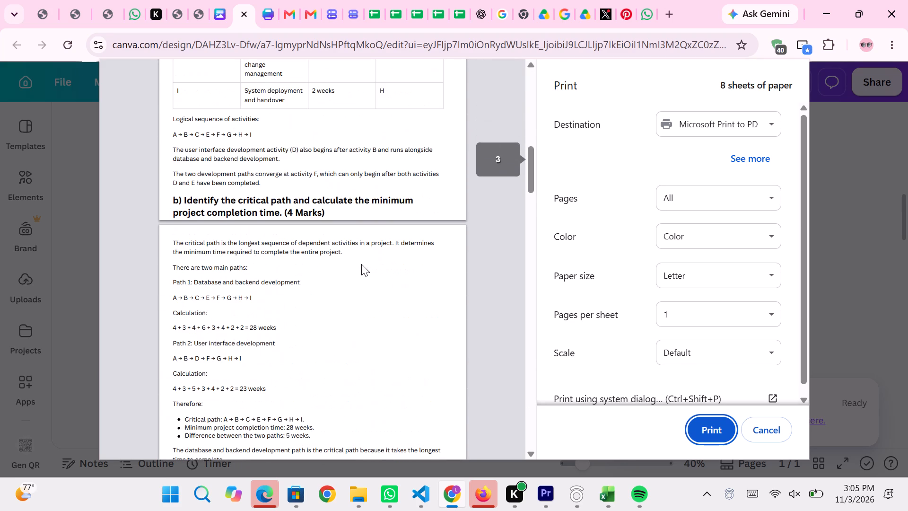
{"action": "scroll", "coordinate": [361, 264], "scroll_direction": "down", "scroll_amount": 14}
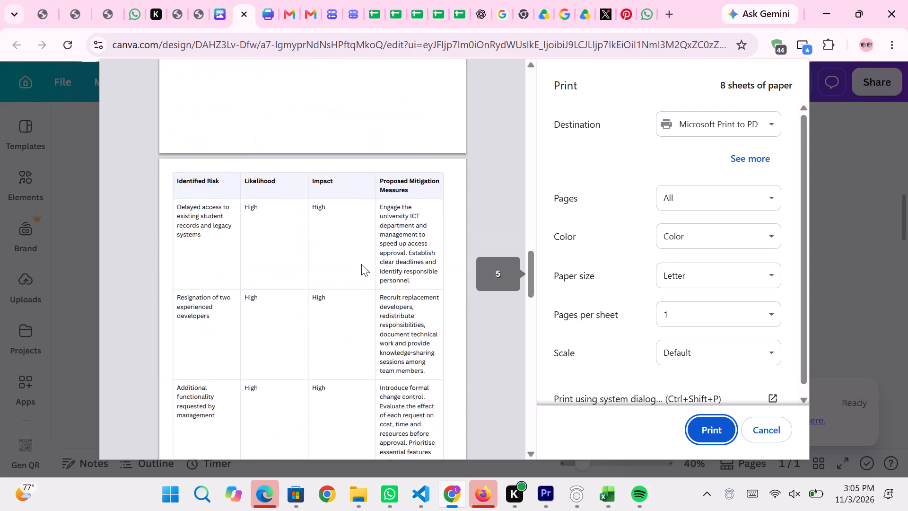
{"action": "scroll", "coordinate": [361, 264], "scroll_direction": "down", "scroll_amount": 16}
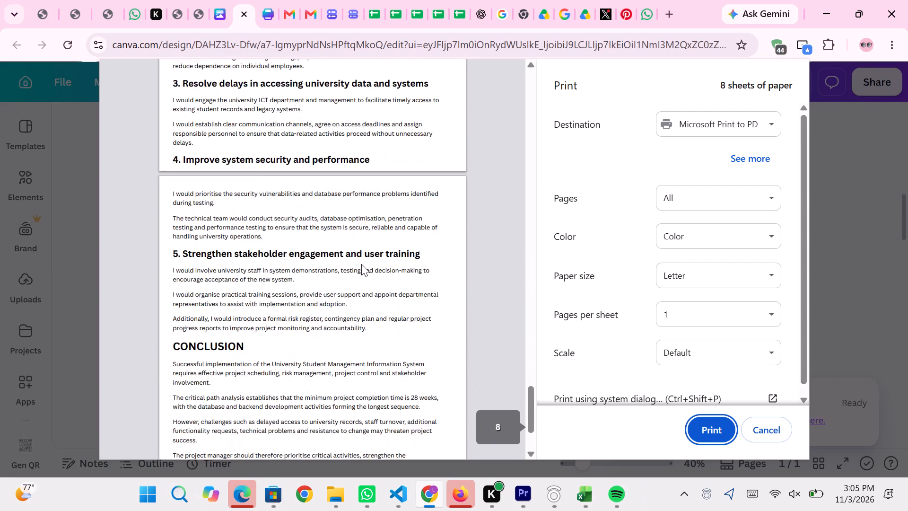
{"action": "scroll", "coordinate": [361, 264], "scroll_direction": "down", "scroll_amount": 10}
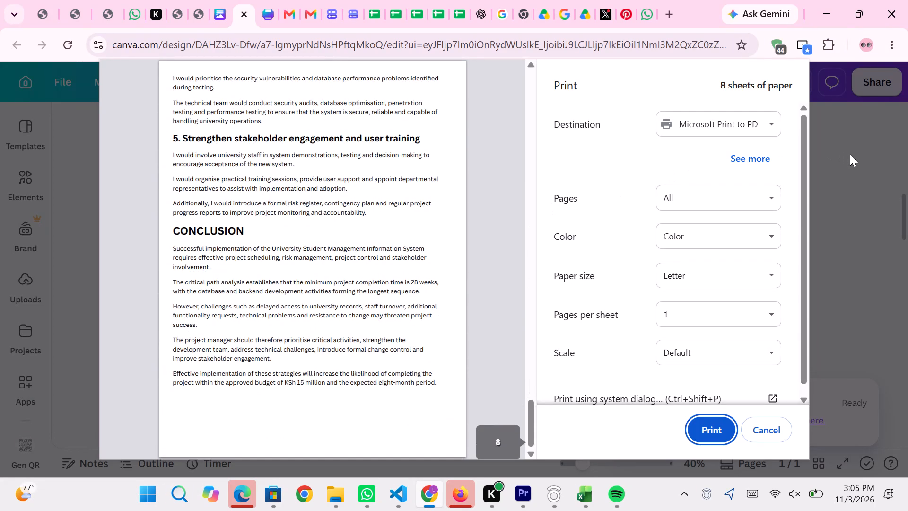
{"action": "left_click", "coordinate": [850, 154]}
{"action": "left_click", "coordinate": [767, 424]}
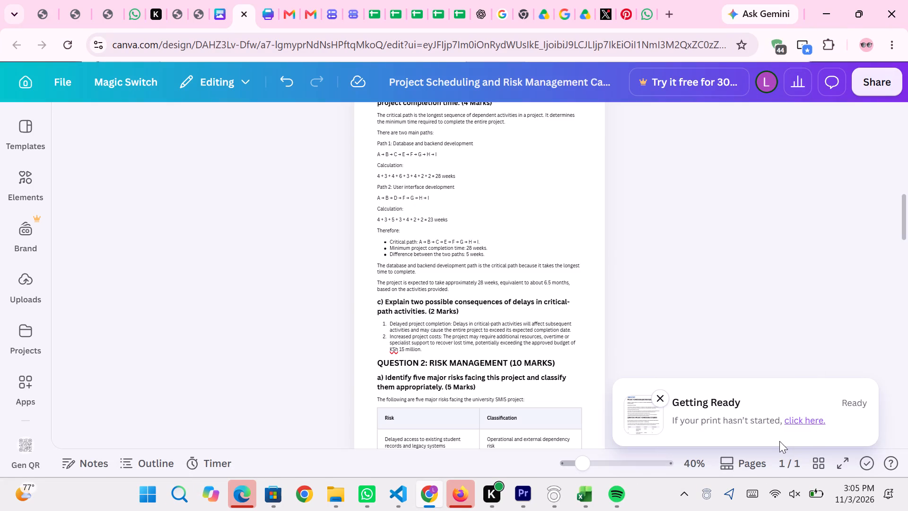
View the document in full-screen presentation mode, check the Introduction and Question 1 sections, and return to the editor.
{"action": "left_click", "coordinate": [853, 460]}
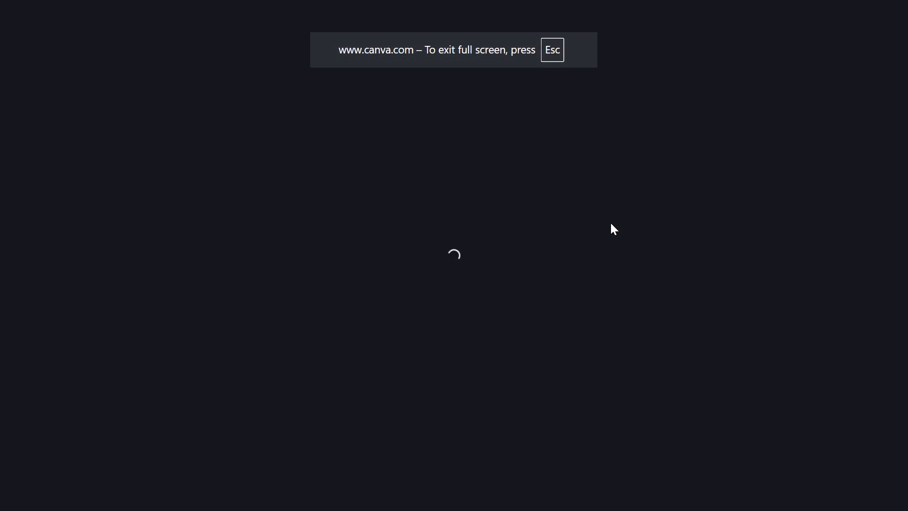
{"action": "scroll", "coordinate": [610, 216], "scroll_direction": "down", "scroll_amount": 2}
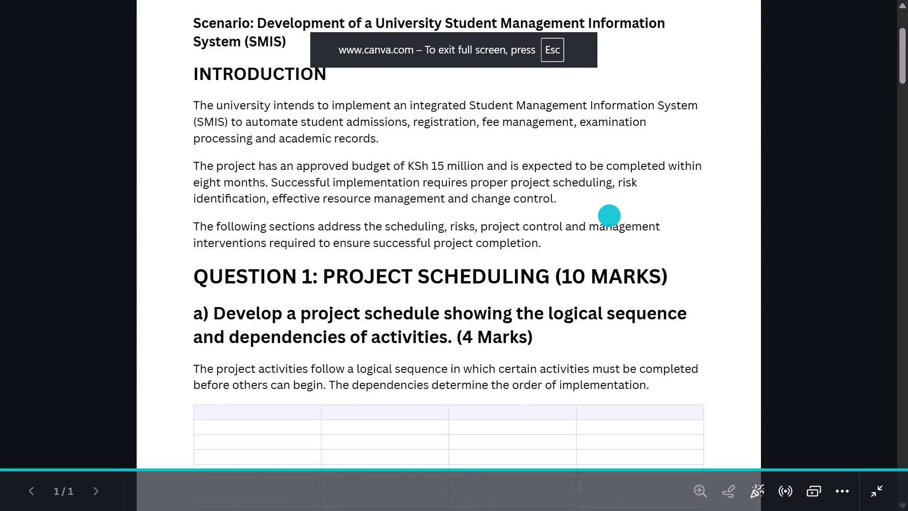
{"action": "scroll", "coordinate": [610, 216], "scroll_direction": "down", "scroll_amount": 14}
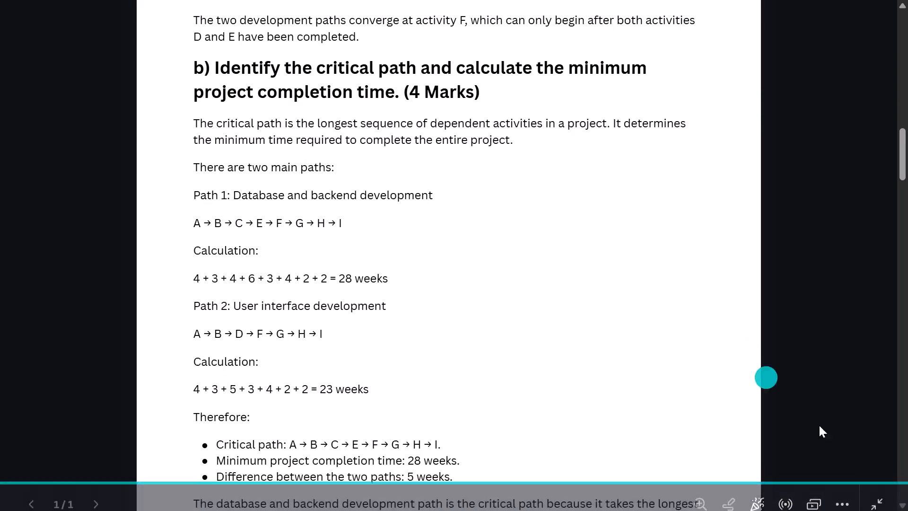
{"action": "left_click", "coordinate": [882, 493]}
Examine the document's layout again from the CASE STUDY title through the Question 1 table and critical path section.
{"action": "scroll", "coordinate": [666, 335], "scroll_direction": "up", "scroll_amount": 2}
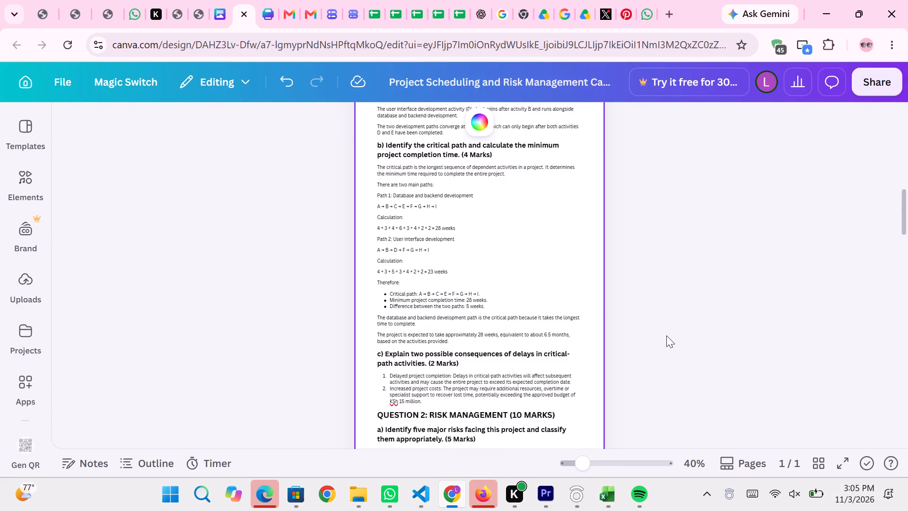
{"action": "scroll", "coordinate": [666, 329], "scroll_direction": "up", "scroll_amount": 12}
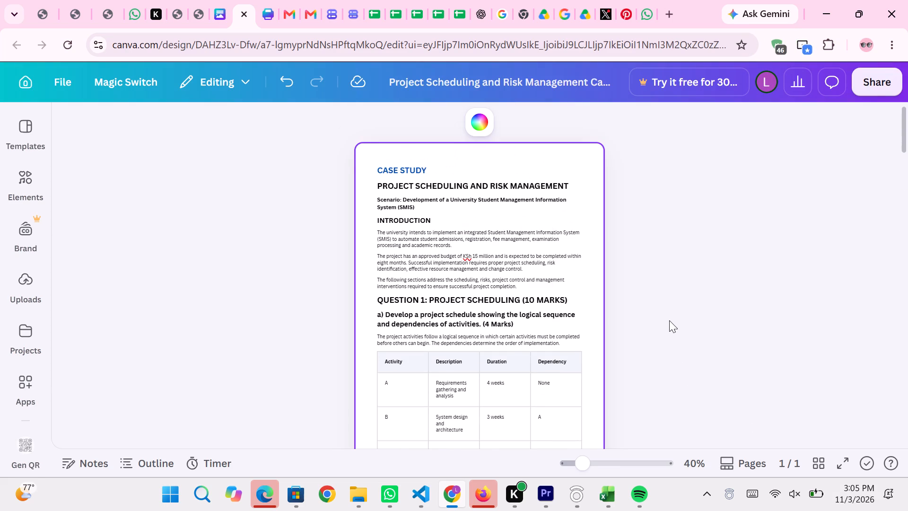
{"action": "scroll", "coordinate": [655, 315], "scroll_direction": "down", "scroll_amount": 5}
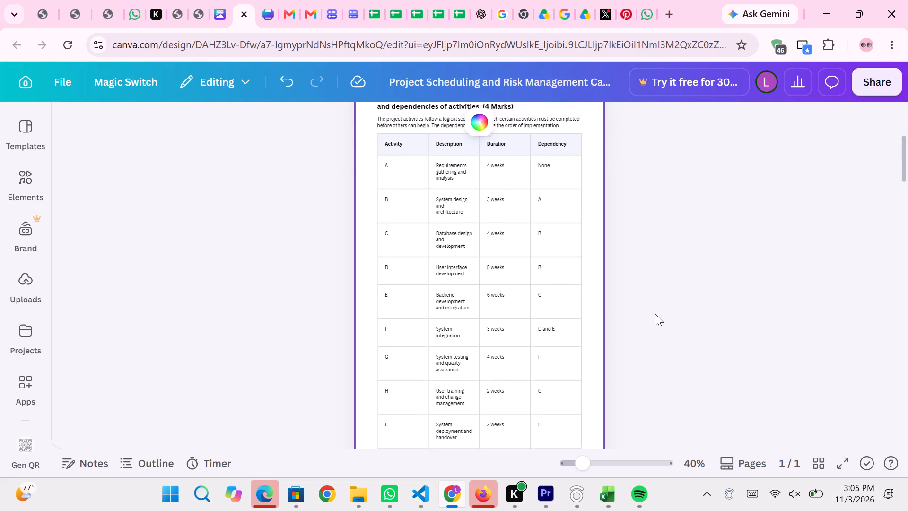
{"action": "scroll", "coordinate": [655, 314], "scroll_direction": "down", "scroll_amount": 1}
{"action": "scroll", "coordinate": [655, 314], "scroll_direction": "up", "scroll_amount": 5}
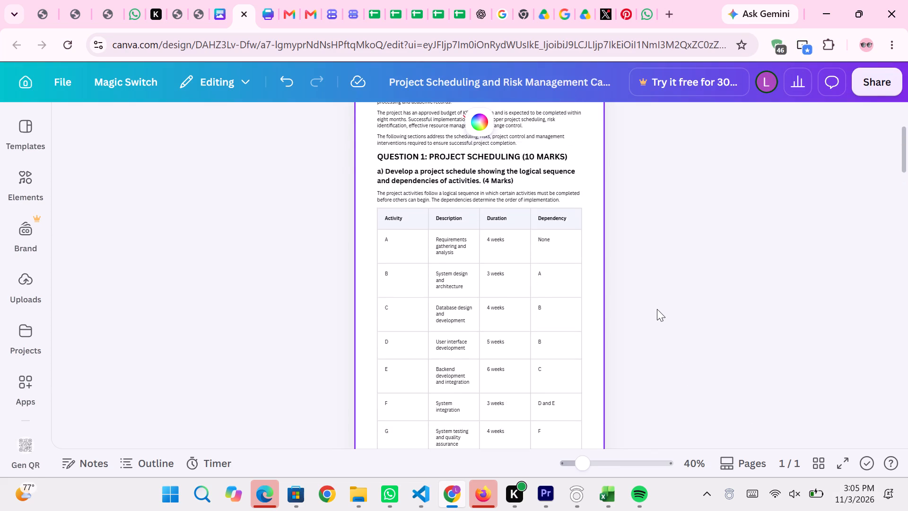
{"action": "scroll", "coordinate": [657, 309], "scroll_direction": "up", "scroll_amount": 6}
{"action": "left_click", "coordinate": [657, 308]}
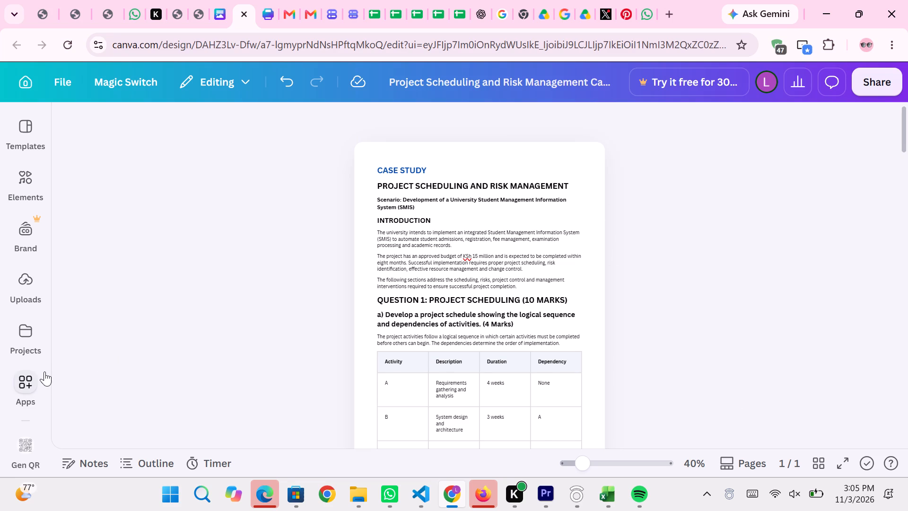
{"action": "scroll", "coordinate": [44, 371], "scroll_direction": "down", "scroll_amount": 3}
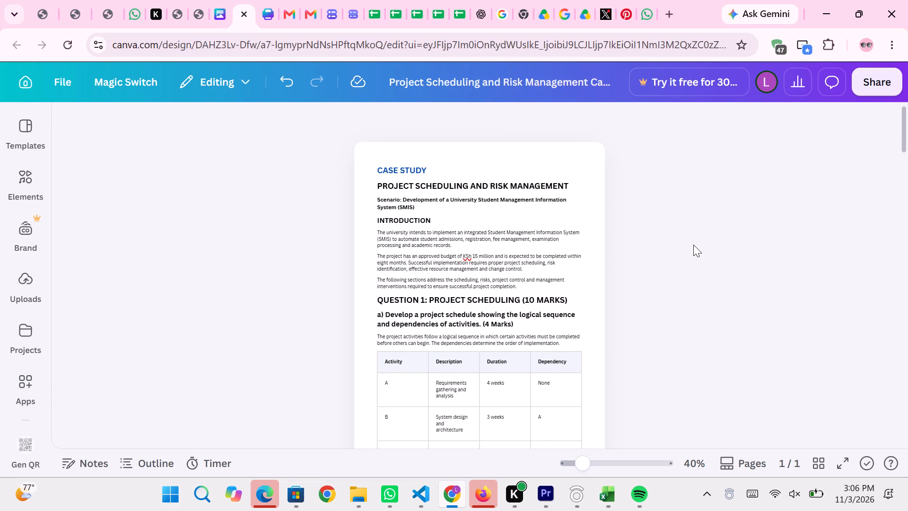
{"action": "scroll", "coordinate": [693, 245], "scroll_direction": "down", "scroll_amount": 8}
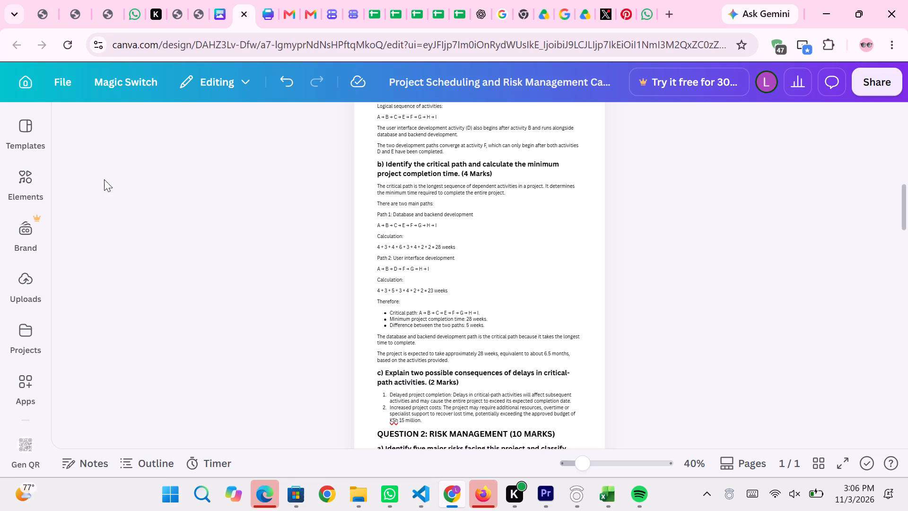
{"action": "left_click", "coordinate": [26, 84]}
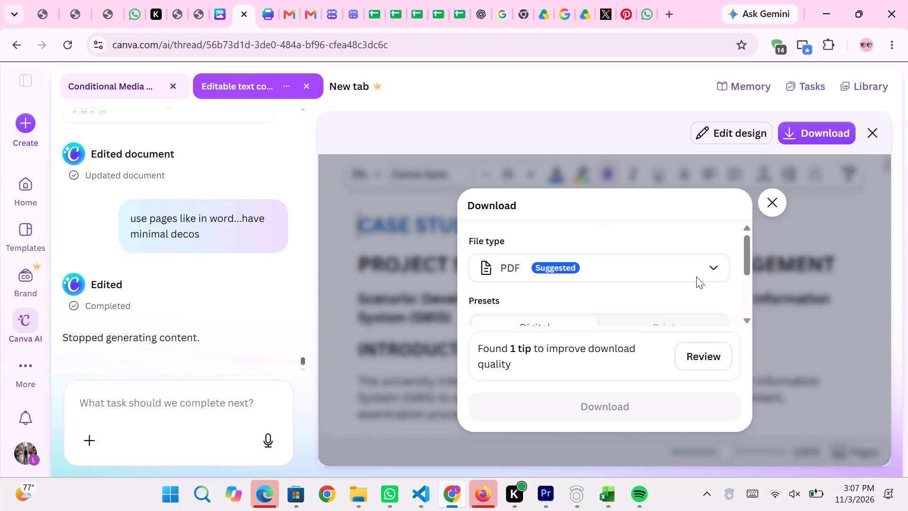
{"action": "scroll", "coordinate": [697, 276], "scroll_direction": "down", "scroll_amount": 4}
{"action": "scroll", "coordinate": [697, 276], "scroll_direction": "up", "scroll_amount": 3}
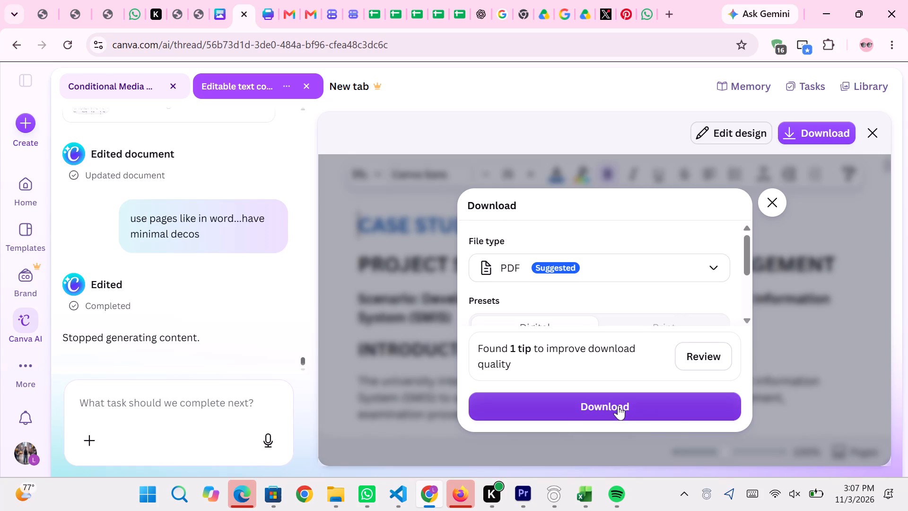
{"action": "left_click", "coordinate": [618, 405]}
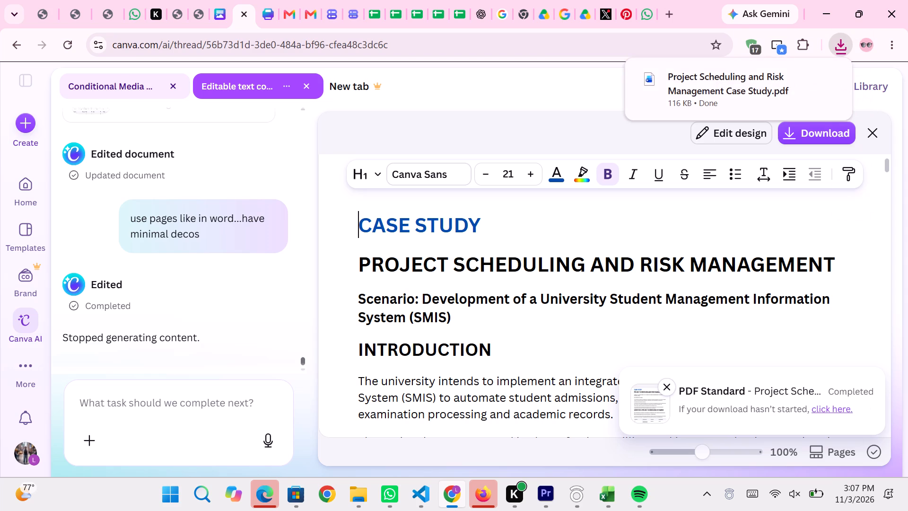
Show the downloaded Project Scheduling and Risk Management Case Study PDF in its folder and open it in Word.
{"action": "left_click", "coordinate": [801, 80]}
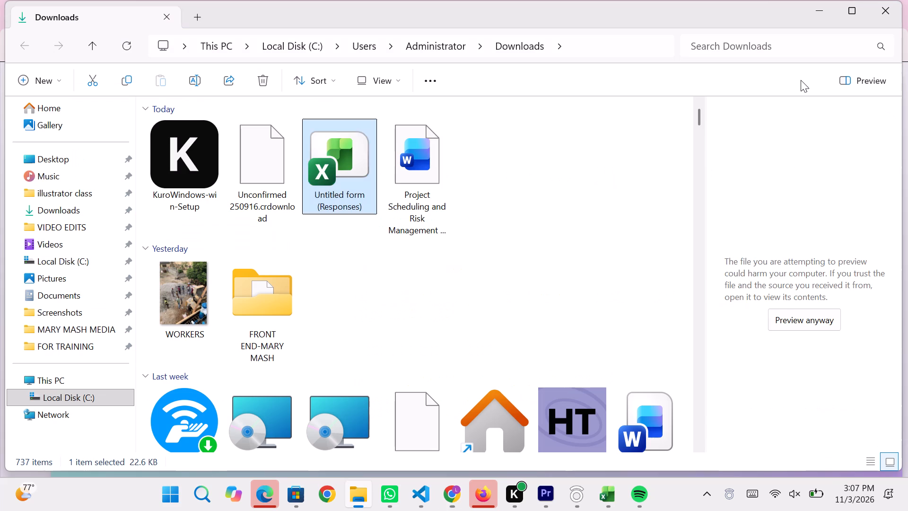
{"action": "right_click", "coordinate": [418, 178]}
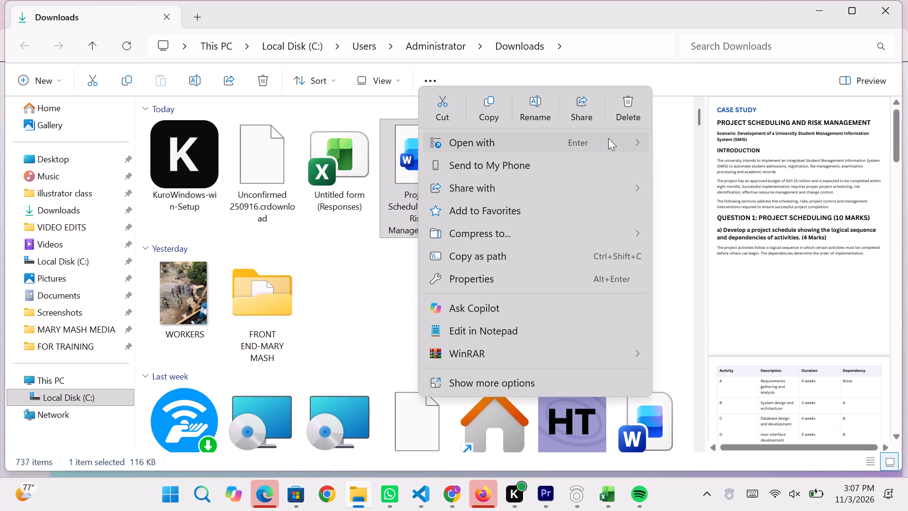
{"action": "left_click", "coordinate": [608, 138]}
{"action": "left_click", "coordinate": [698, 274]}
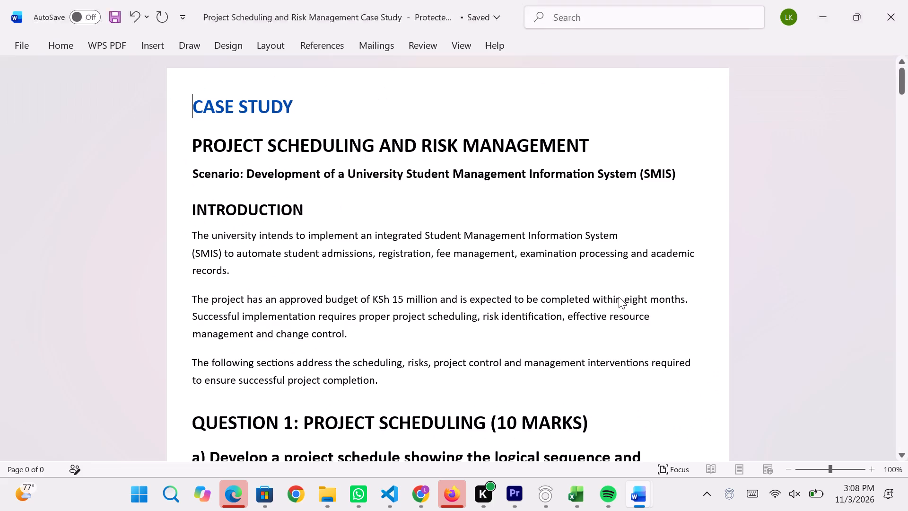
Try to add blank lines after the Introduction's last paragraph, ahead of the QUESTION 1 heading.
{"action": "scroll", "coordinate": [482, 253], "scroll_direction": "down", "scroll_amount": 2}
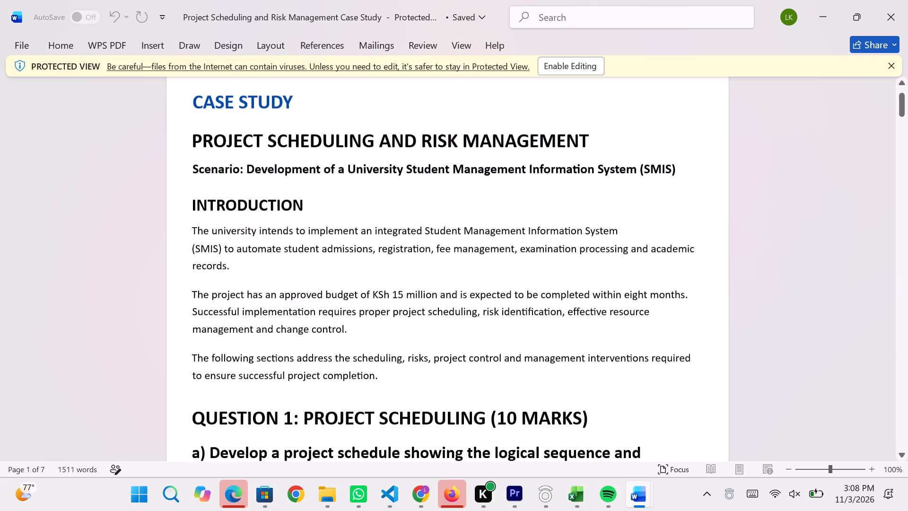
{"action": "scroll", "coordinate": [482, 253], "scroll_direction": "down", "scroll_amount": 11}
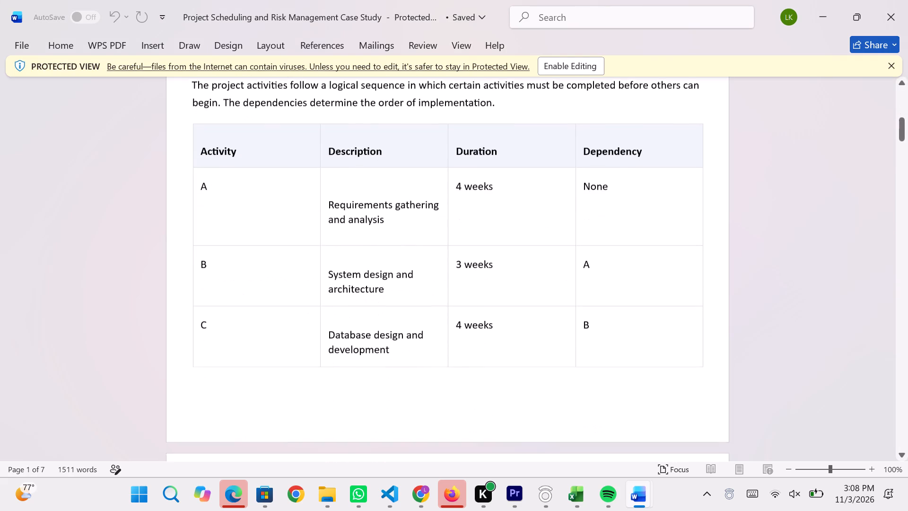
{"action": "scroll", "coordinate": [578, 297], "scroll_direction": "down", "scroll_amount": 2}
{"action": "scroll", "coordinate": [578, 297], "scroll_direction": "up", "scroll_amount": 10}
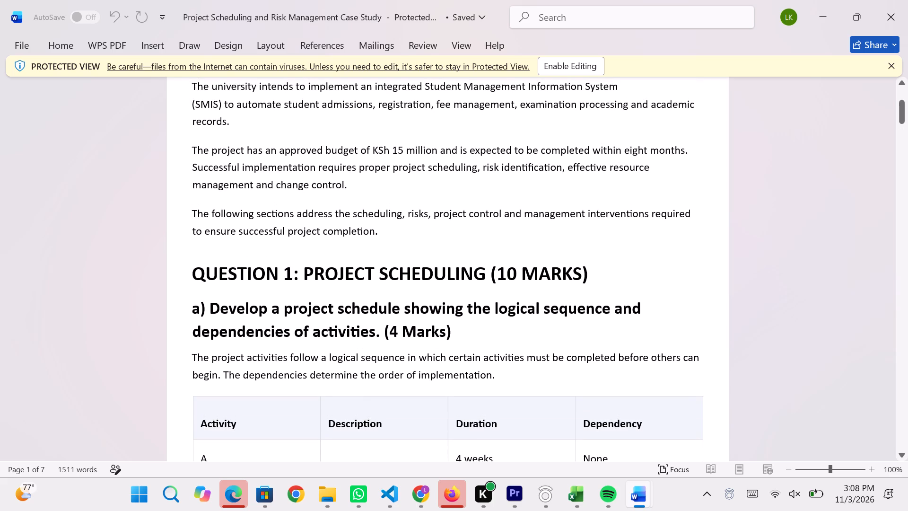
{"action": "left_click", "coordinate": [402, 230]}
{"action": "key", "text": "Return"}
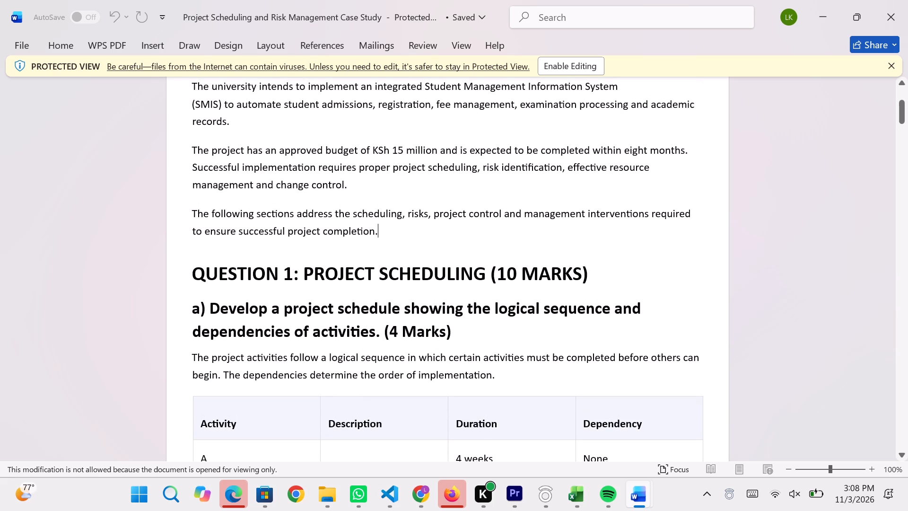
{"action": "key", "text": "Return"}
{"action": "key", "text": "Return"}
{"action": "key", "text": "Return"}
Enable editing and insert page breaks after the Introduction's last paragraph, pushing QUESTION 1 onto a new page.
{"action": "left_click", "coordinate": [564, 72]}
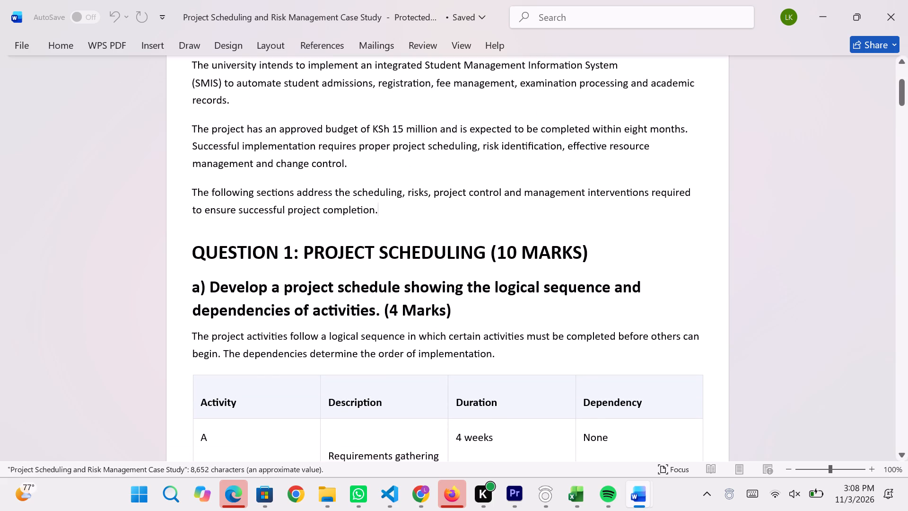
{"action": "scroll", "coordinate": [412, 240], "scroll_direction": "down", "scroll_amount": 10}
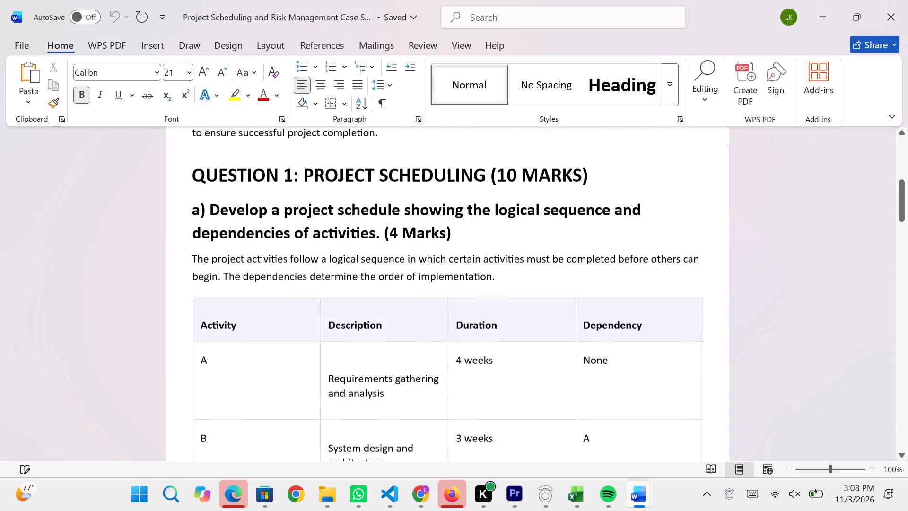
{"action": "scroll", "coordinate": [413, 240], "scroll_direction": "up", "scroll_amount": 3}
{"action": "left_click", "coordinate": [397, 218]}
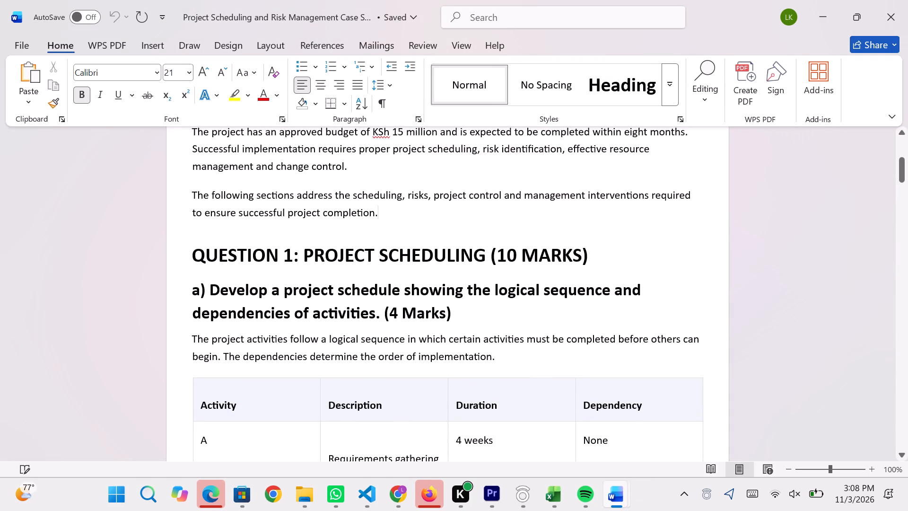
{"action": "key", "text": "ctrl+Return"}
{"action": "key", "text": "ctrl+Return"}
{"action": "key", "text": "ctrl+BackSpace"}
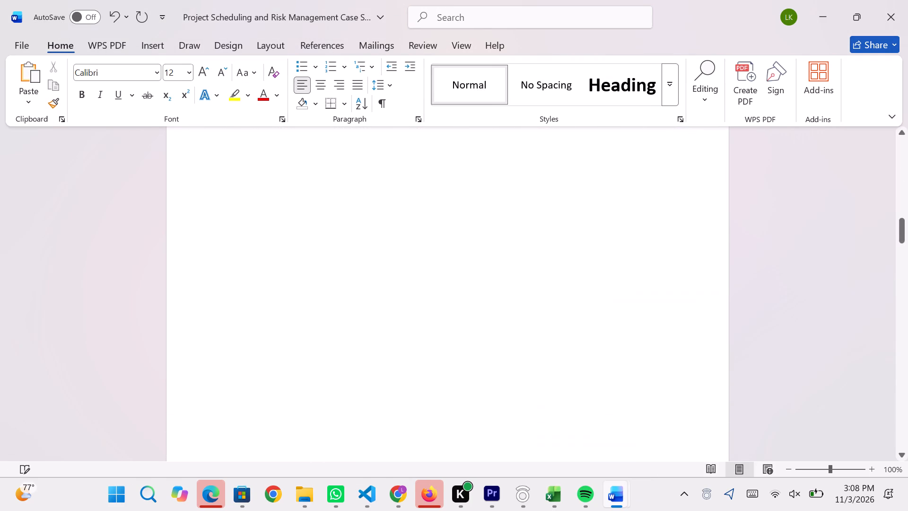
Check the page layout from the CASE STUDY title to QUESTION 1 at 60% zoom, in Read Mode and Print Layout.
{"action": "scroll", "coordinate": [471, 236], "scroll_direction": "up", "scroll_amount": 6, "text": "ctrl"}
{"action": "scroll", "coordinate": [474, 232], "scroll_direction": "down", "scroll_amount": 10, "text": "ctrl"}
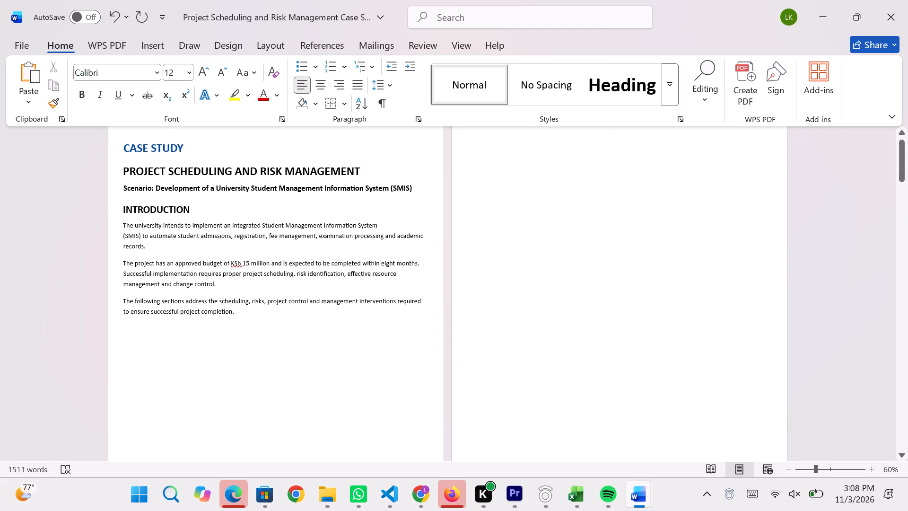
{"action": "scroll", "coordinate": [562, 368], "scroll_direction": "up", "scroll_amount": 6}
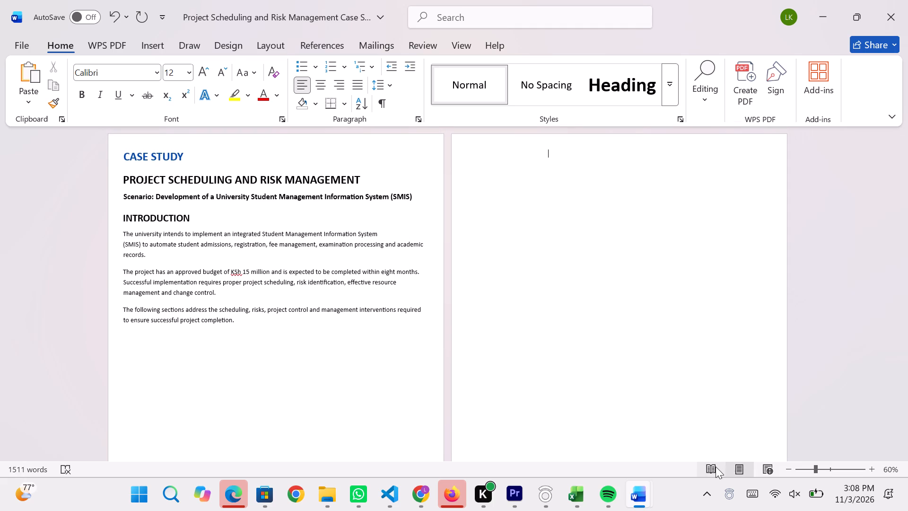
{"action": "left_click", "coordinate": [716, 467]}
{"action": "left_click", "coordinate": [762, 474]}
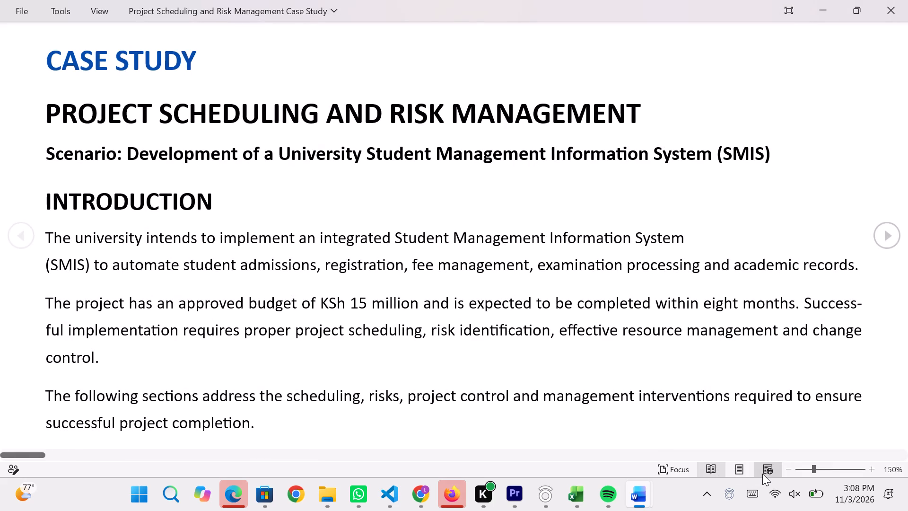
{"action": "left_click", "coordinate": [744, 474]}
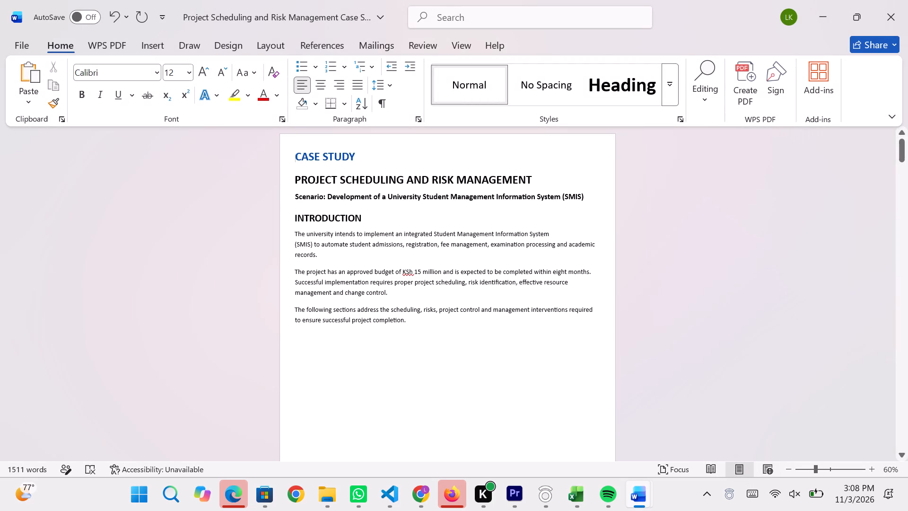
{"action": "scroll", "coordinate": [596, 312], "scroll_direction": "up", "scroll_amount": 2}
{"action": "scroll", "coordinate": [596, 312], "scroll_direction": "down", "scroll_amount": 7}
{"action": "scroll", "coordinate": [599, 324], "scroll_direction": "up", "scroll_amount": 3}
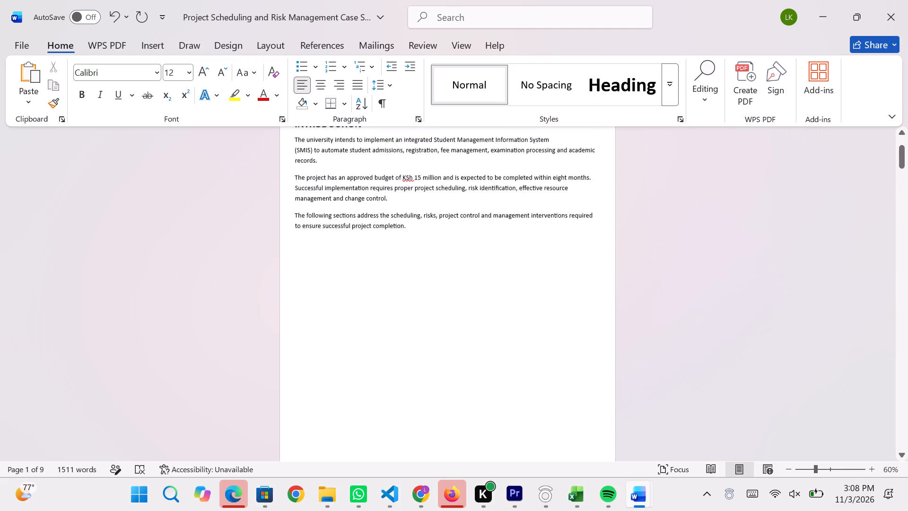
{"action": "scroll", "coordinate": [599, 324], "scroll_direction": "up", "scroll_amount": 8}
{"action": "scroll", "coordinate": [591, 331], "scroll_direction": "down", "scroll_amount": 13}
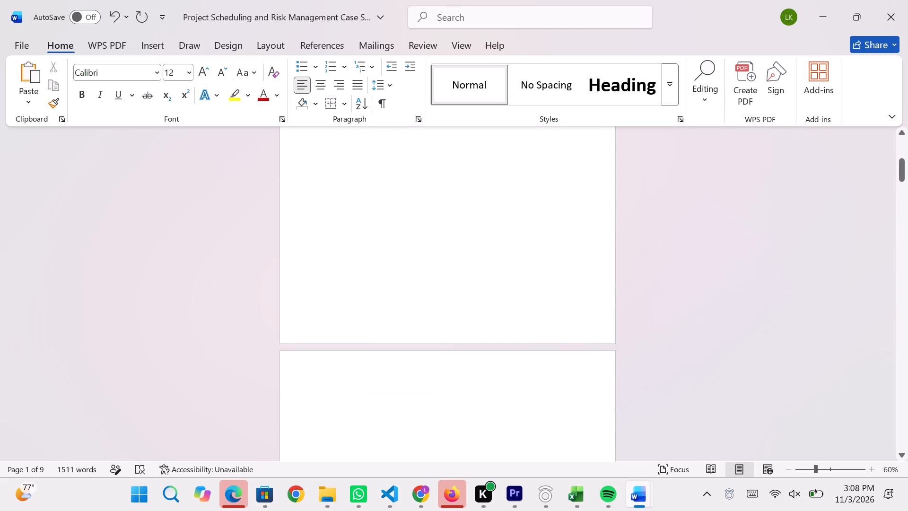
{"action": "scroll", "coordinate": [591, 331], "scroll_direction": "down", "scroll_amount": 20}
{"action": "scroll", "coordinate": [591, 331], "scroll_direction": "down", "scroll_amount": 5}
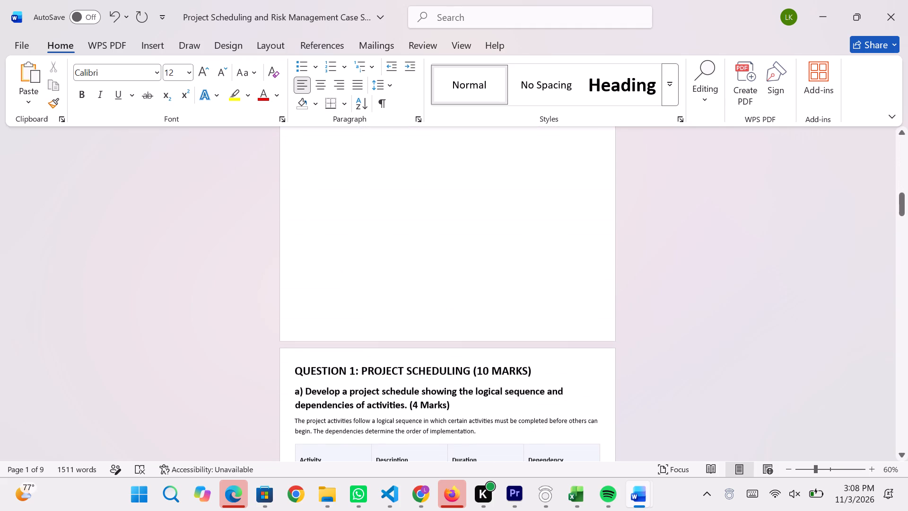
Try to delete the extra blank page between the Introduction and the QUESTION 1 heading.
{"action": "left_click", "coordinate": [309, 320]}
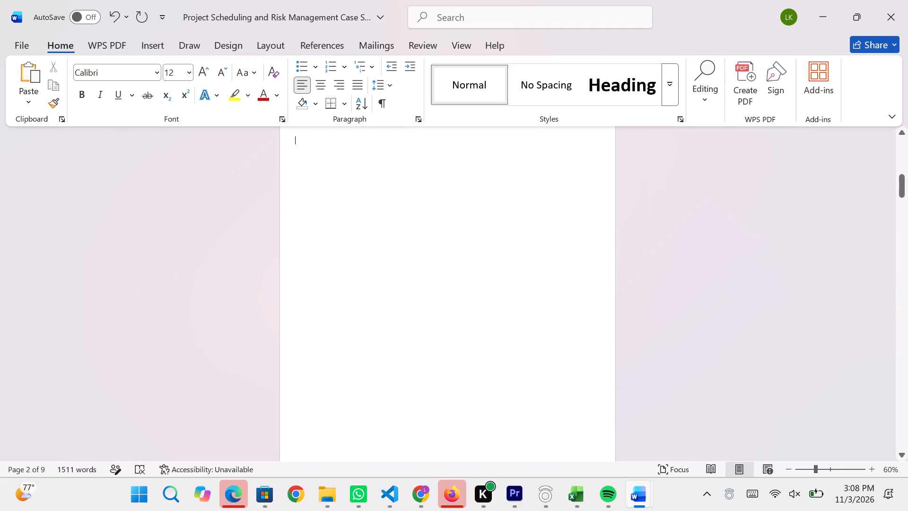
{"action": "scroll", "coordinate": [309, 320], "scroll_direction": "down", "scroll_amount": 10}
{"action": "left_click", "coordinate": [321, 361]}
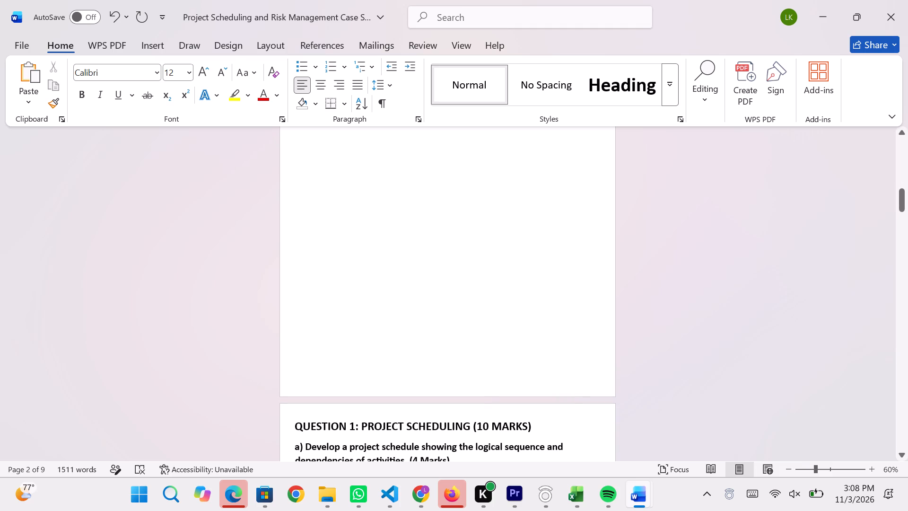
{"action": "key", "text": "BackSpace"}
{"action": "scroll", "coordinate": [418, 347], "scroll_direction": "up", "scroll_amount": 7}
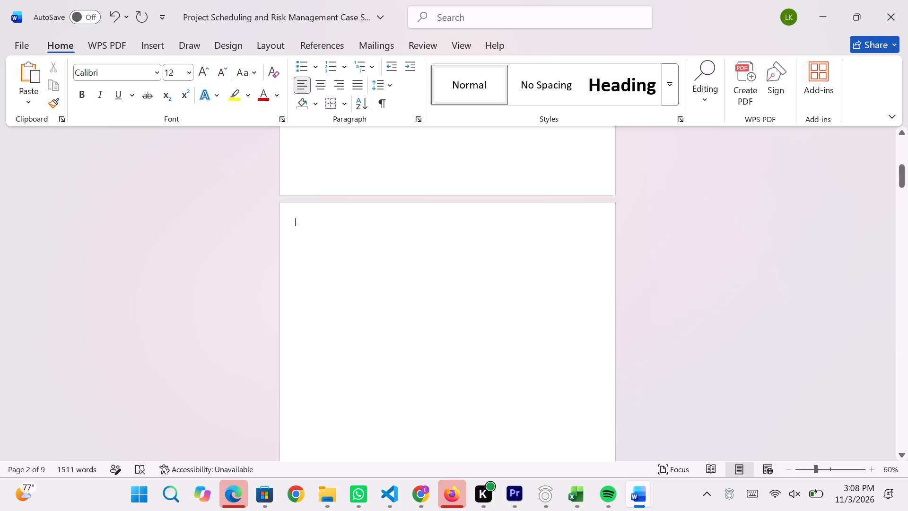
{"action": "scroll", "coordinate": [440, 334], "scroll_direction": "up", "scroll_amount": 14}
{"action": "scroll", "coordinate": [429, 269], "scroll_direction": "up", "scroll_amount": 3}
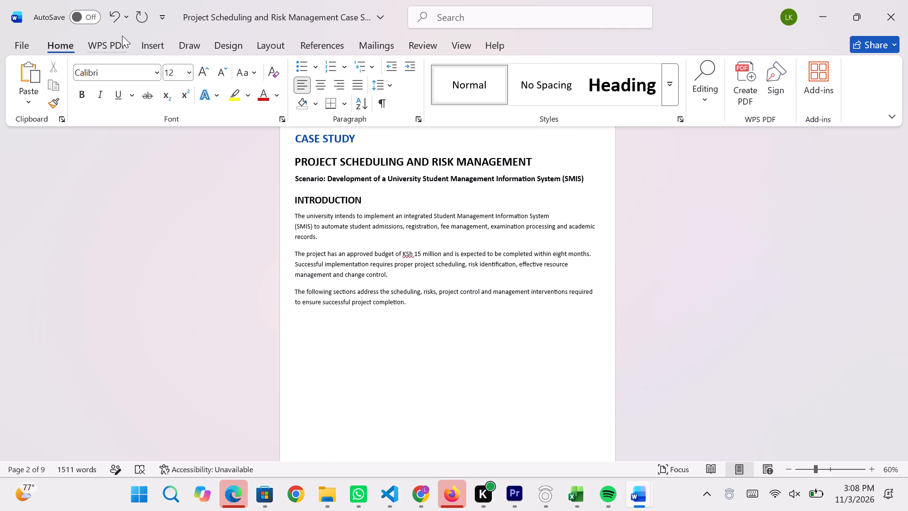
Undo the last three edits to the page breaks between the Introduction and QUESTION 1.
{"action": "left_click", "coordinate": [115, 18]}
{"action": "left_click", "coordinate": [115, 18]}
{"action": "left_click", "coordinate": [114, 18]}
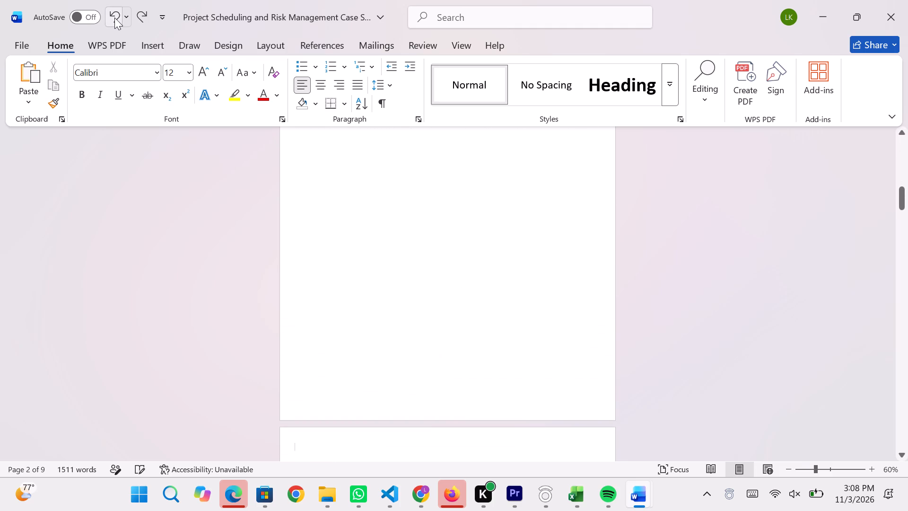
Examine how the pages break from the Introduction through the Question 1 activity table to part b).
{"action": "scroll", "coordinate": [542, 296], "scroll_direction": "down", "scroll_amount": 10}
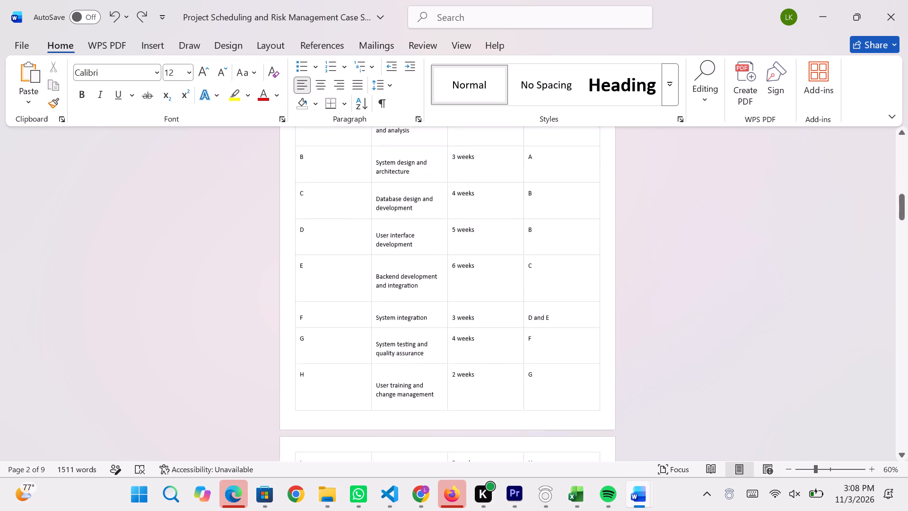
{"action": "scroll", "coordinate": [542, 296], "scroll_direction": "down", "scroll_amount": 7}
{"action": "scroll", "coordinate": [542, 296], "scroll_direction": "up", "scroll_amount": 20}
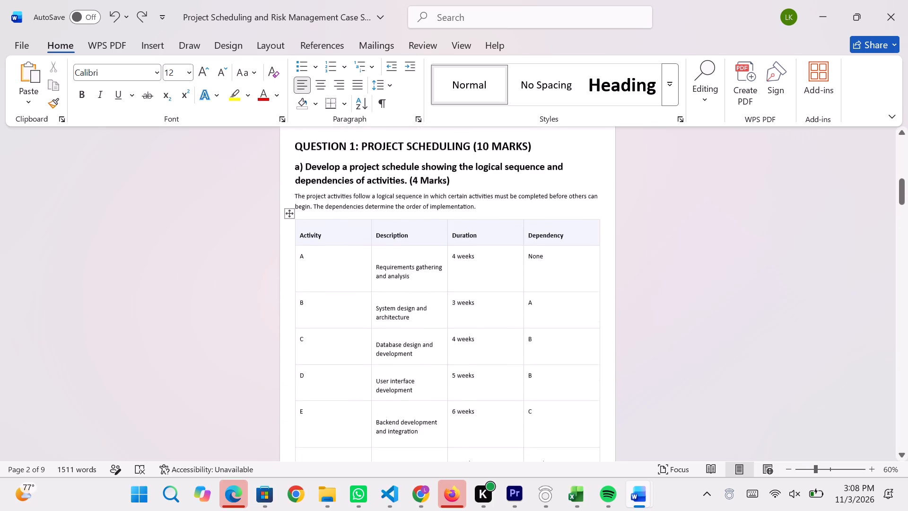
{"action": "scroll", "coordinate": [544, 296], "scroll_direction": "up", "scroll_amount": 17}
{"action": "scroll", "coordinate": [544, 296], "scroll_direction": "down", "scroll_amount": 2}
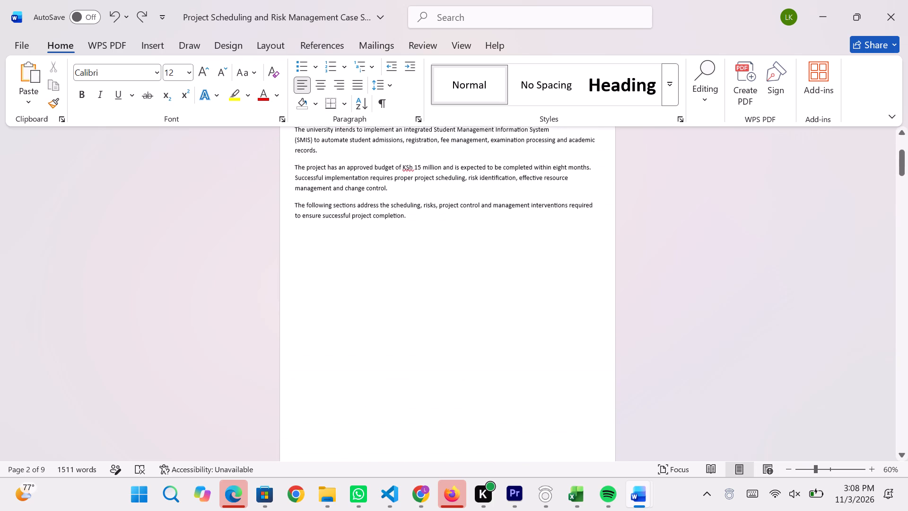
{"action": "scroll", "coordinate": [544, 296], "scroll_direction": "down", "scroll_amount": 20}
{"action": "scroll", "coordinate": [544, 296], "scroll_direction": "down", "scroll_amount": 6}
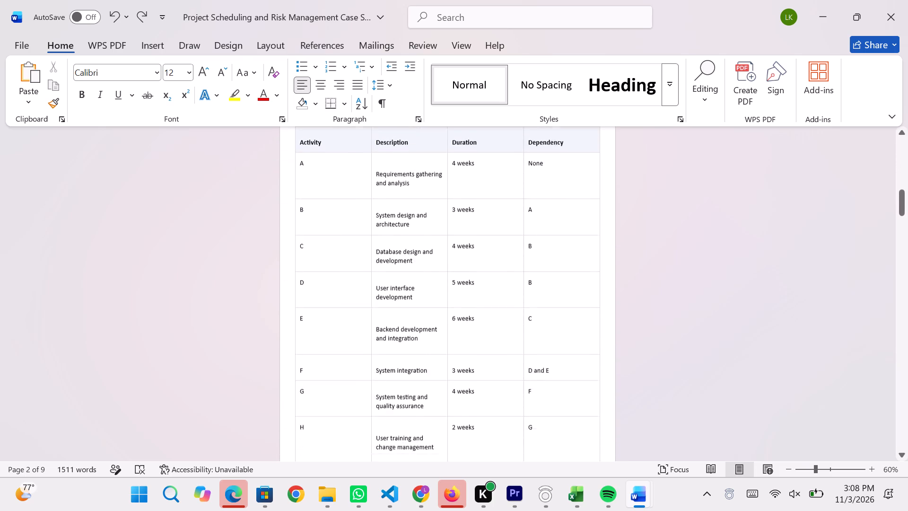
{"action": "scroll", "coordinate": [545, 295], "scroll_direction": "down", "scroll_amount": 8}
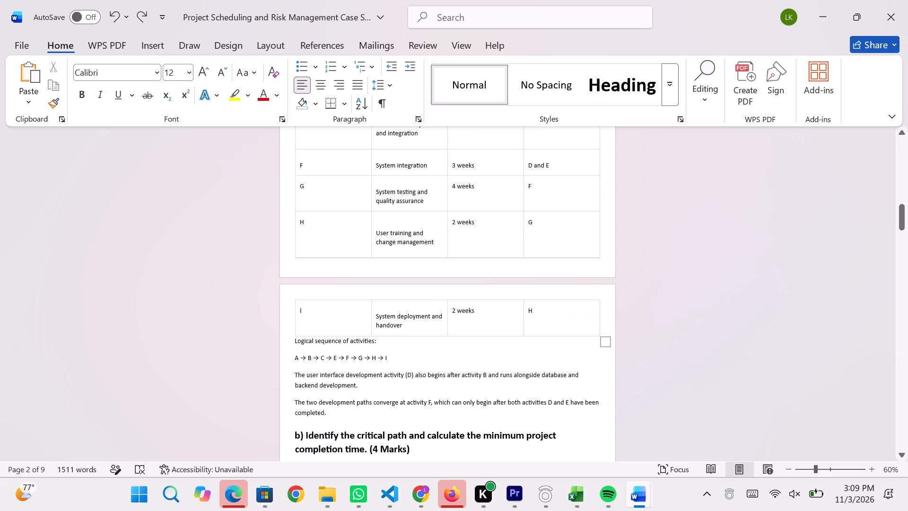
{"action": "scroll", "coordinate": [545, 295], "scroll_direction": "down", "scroll_amount": 2}
Delete the empty line above the QUESTION 1: PROJECT SCHEDULING heading so it starts the page.
{"action": "scroll", "coordinate": [545, 295], "scroll_direction": "up", "scroll_amount": 11}
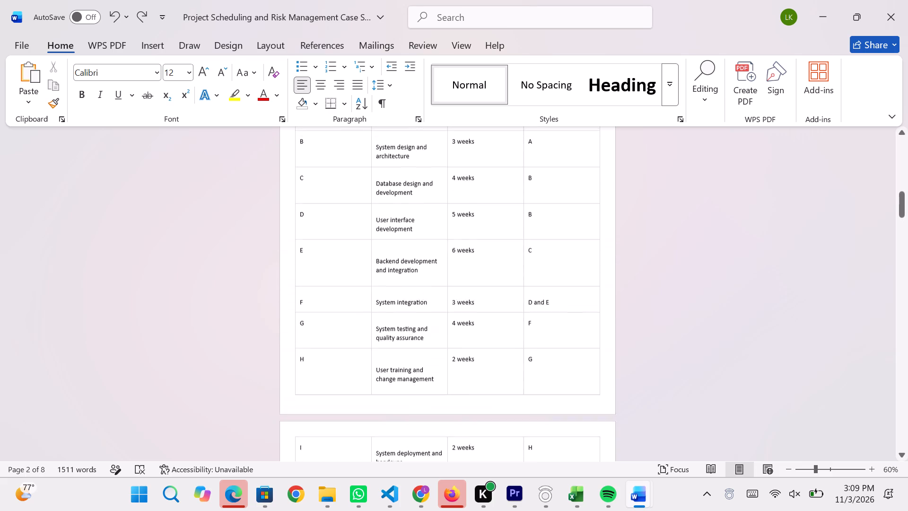
{"action": "scroll", "coordinate": [545, 294], "scroll_direction": "up", "scroll_amount": 14}
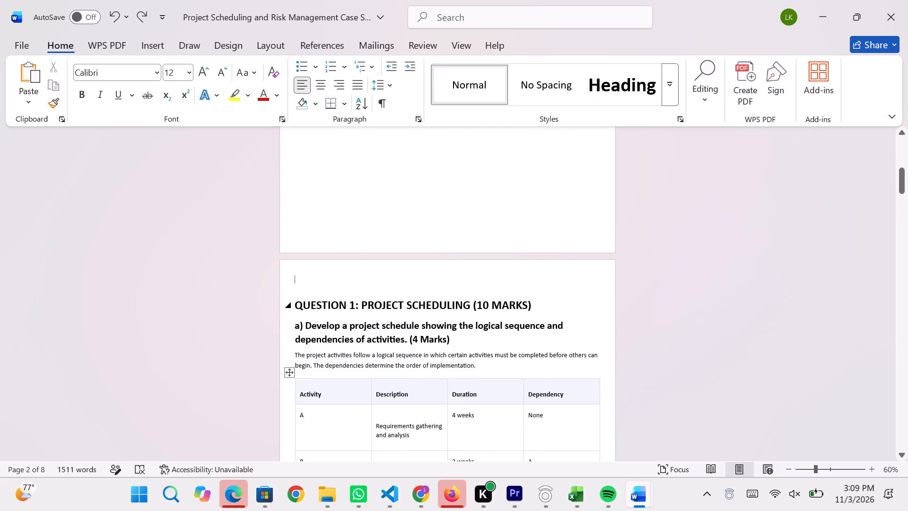
{"action": "key", "text": "BackSpace"}
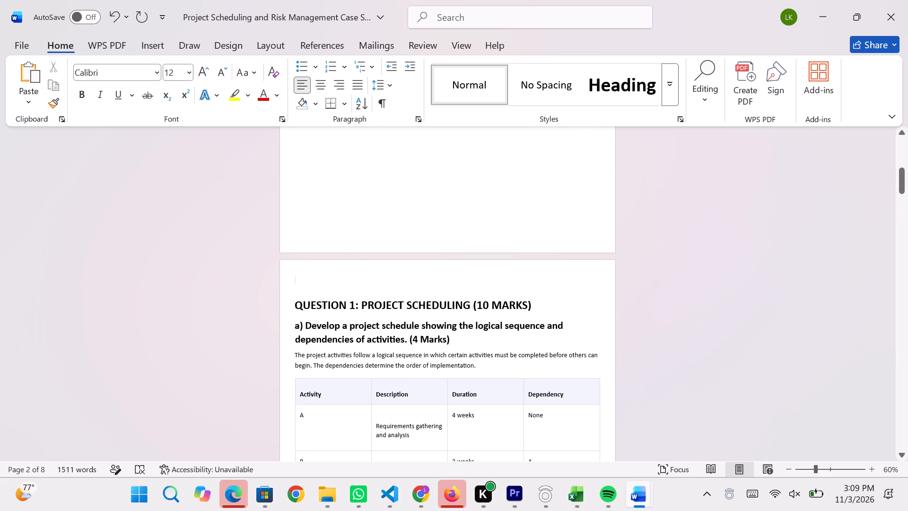
{"action": "left_click", "coordinate": [296, 304]}
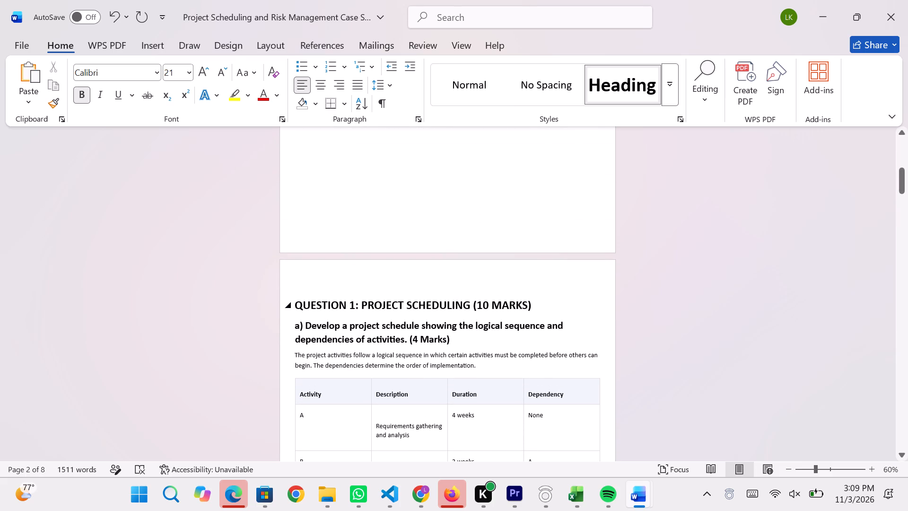
{"action": "key", "text": "BackSpace"}
{"action": "key", "text": "BackSpace"}
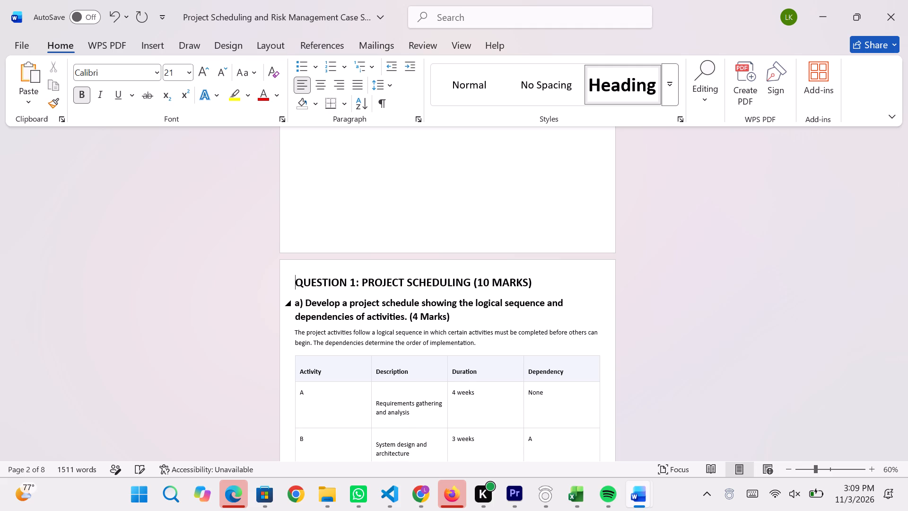
Shrink the heights of rows A to D in the Question 1 activity table to fit their text.
{"action": "scroll", "coordinate": [529, 305], "scroll_direction": "down", "scroll_amount": 4}
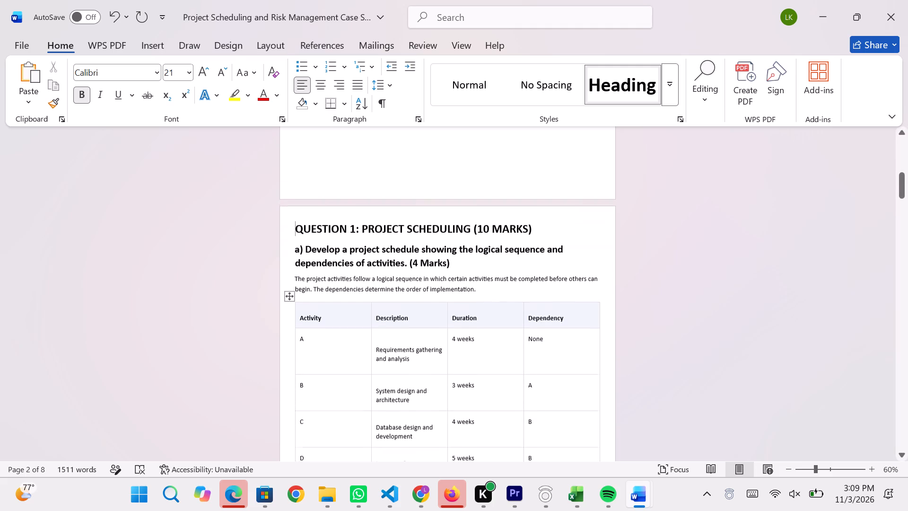
{"action": "scroll", "coordinate": [529, 303], "scroll_direction": "down", "scroll_amount": 16}
{"action": "scroll", "coordinate": [531, 300], "scroll_direction": "up", "scroll_amount": 2}
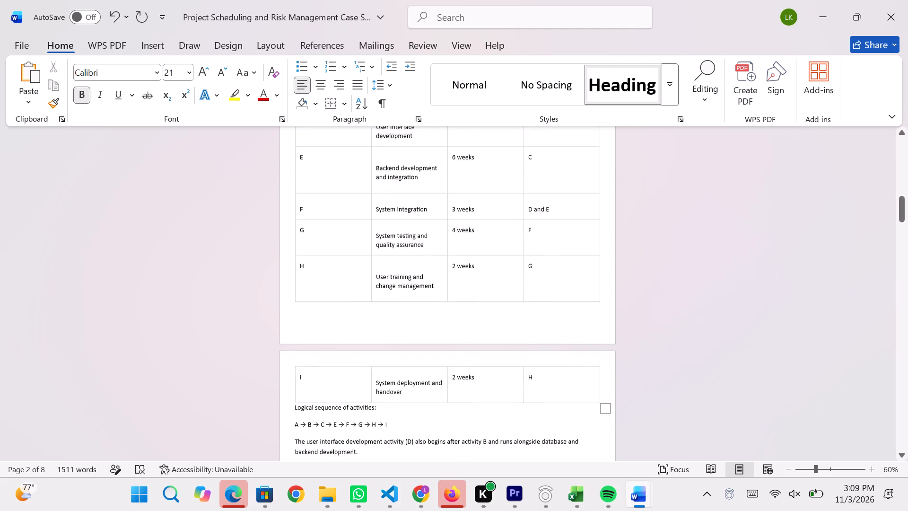
{"action": "scroll", "coordinate": [531, 300], "scroll_direction": "up", "scroll_amount": 10}
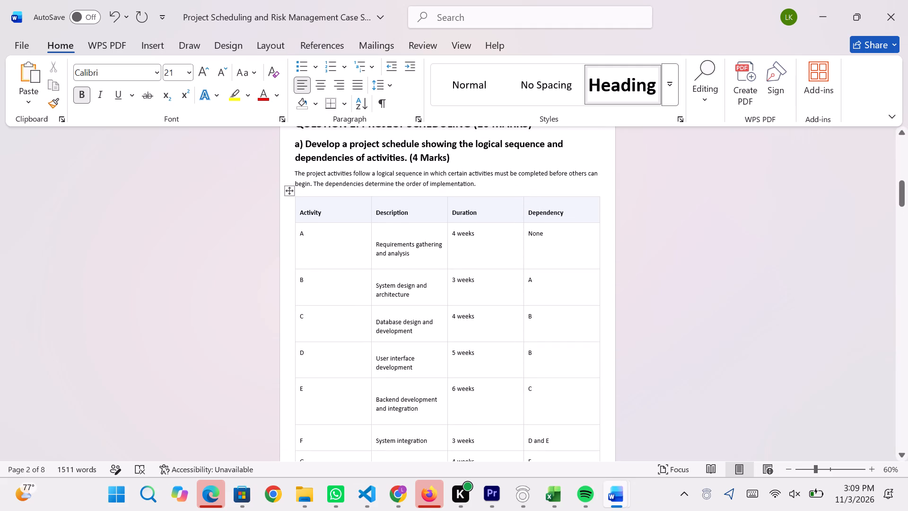
{"action": "left_click", "coordinate": [430, 266]}
{"action": "left_click", "coordinate": [431, 269]}
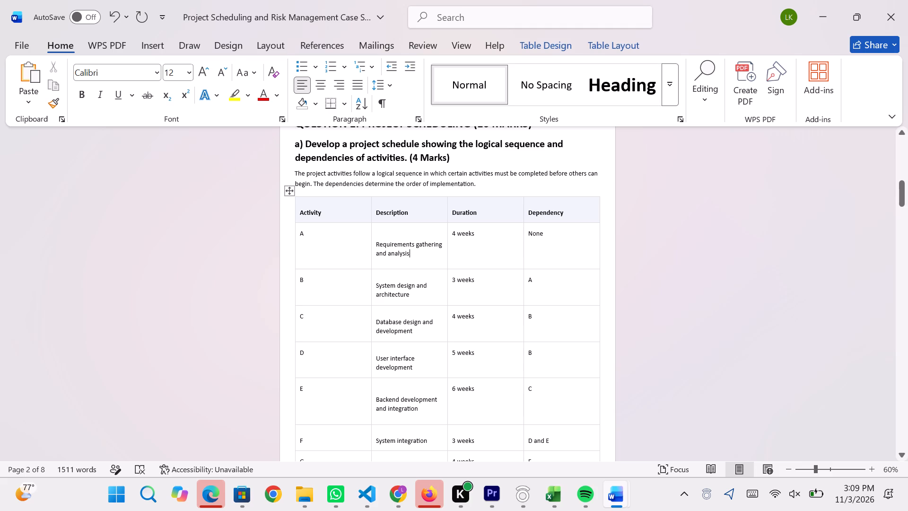
{"action": "left_click_drag", "start_coordinate": [432, 270], "coordinate": [431, 255]}
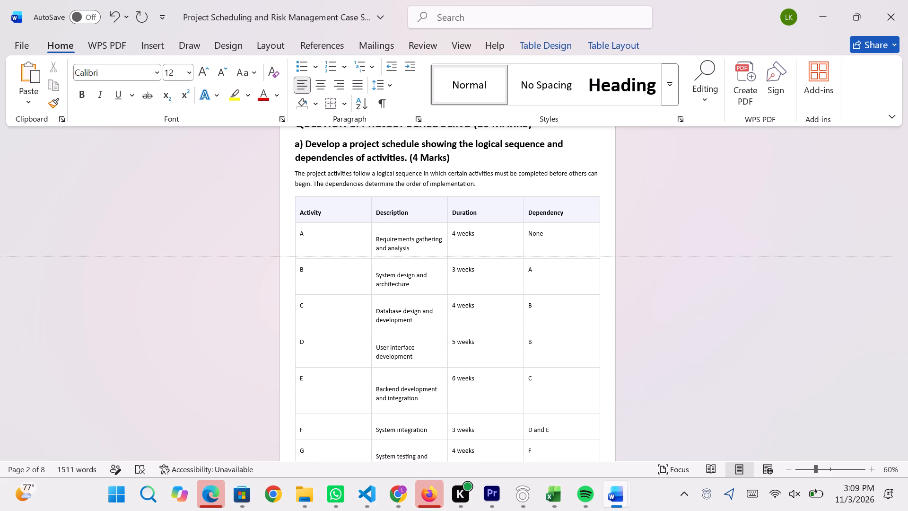
{"action": "left_click_drag", "start_coordinate": [431, 255], "coordinate": [432, 243]}
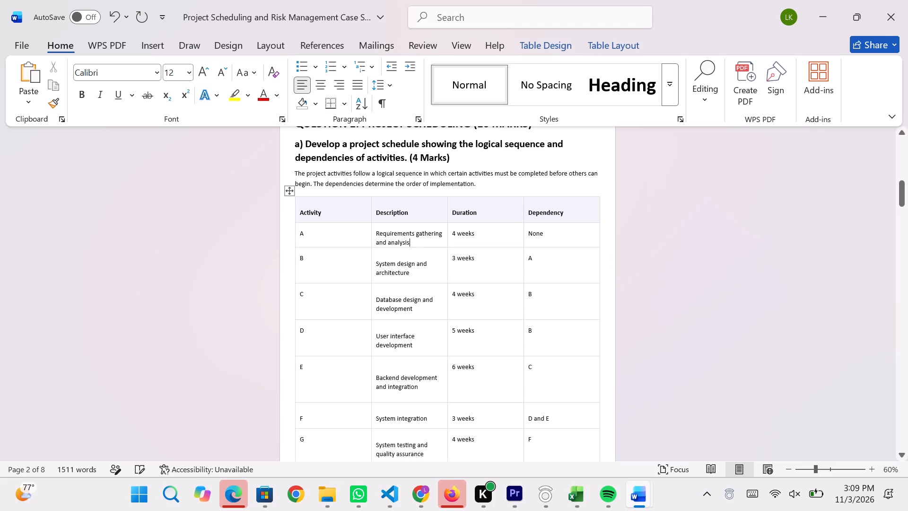
{"action": "left_click_drag", "start_coordinate": [426, 283], "coordinate": [426, 273]}
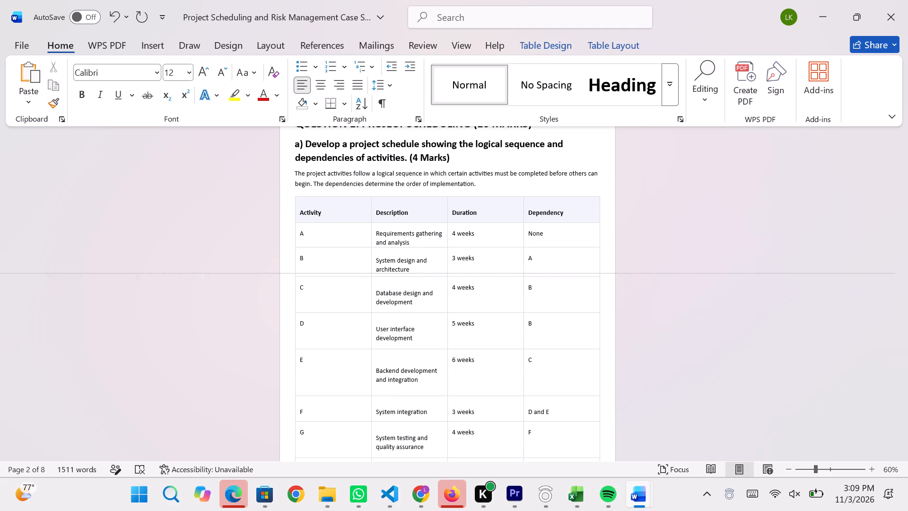
{"action": "left_click_drag", "start_coordinate": [426, 273], "coordinate": [428, 264]}
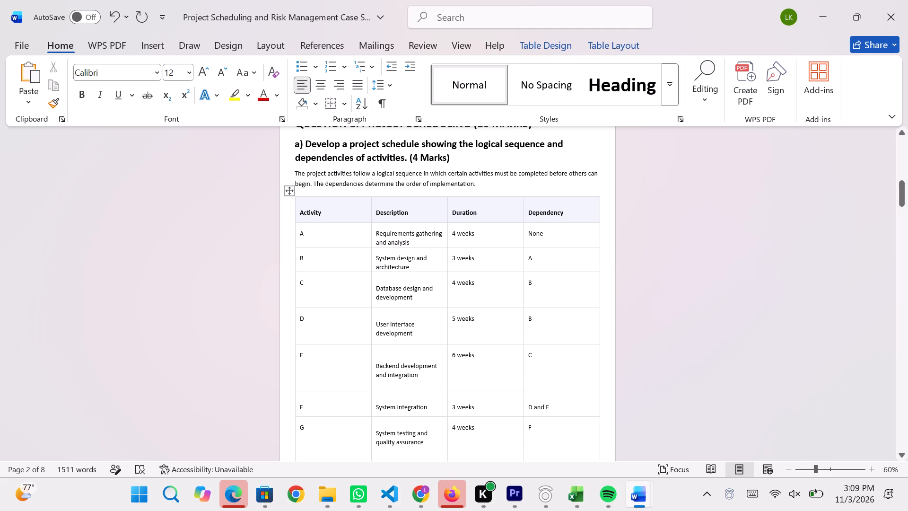
{"action": "left_click_drag", "start_coordinate": [412, 308], "coordinate": [416, 289]}
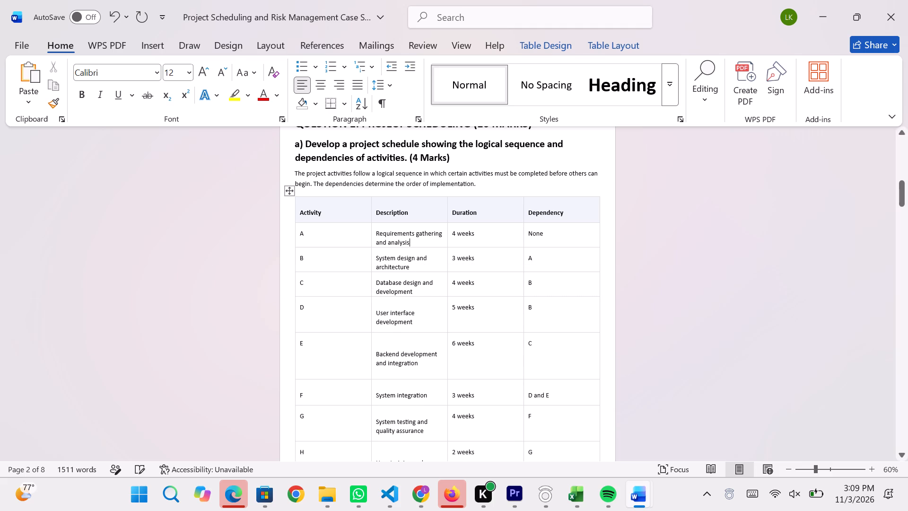
{"action": "left_click_drag", "start_coordinate": [408, 334], "coordinate": [415, 316]}
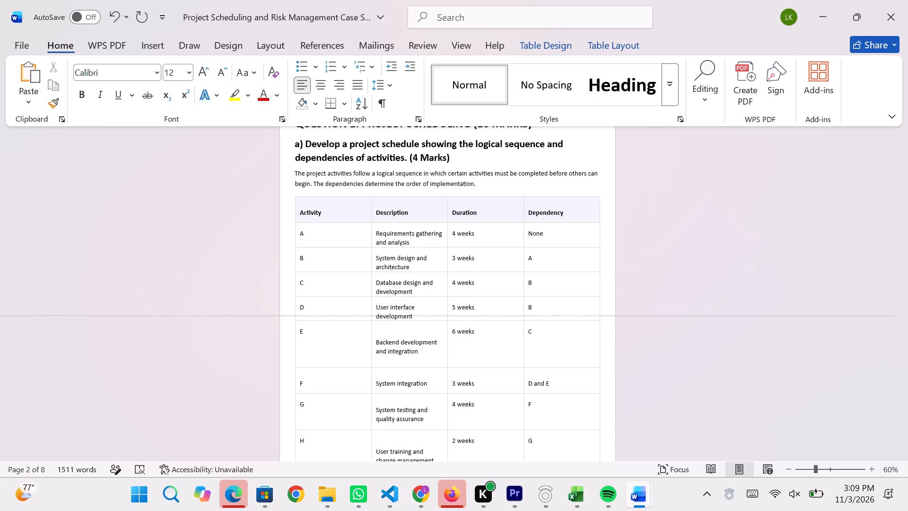
{"action": "left_click_drag", "start_coordinate": [415, 316], "coordinate": [416, 311]}
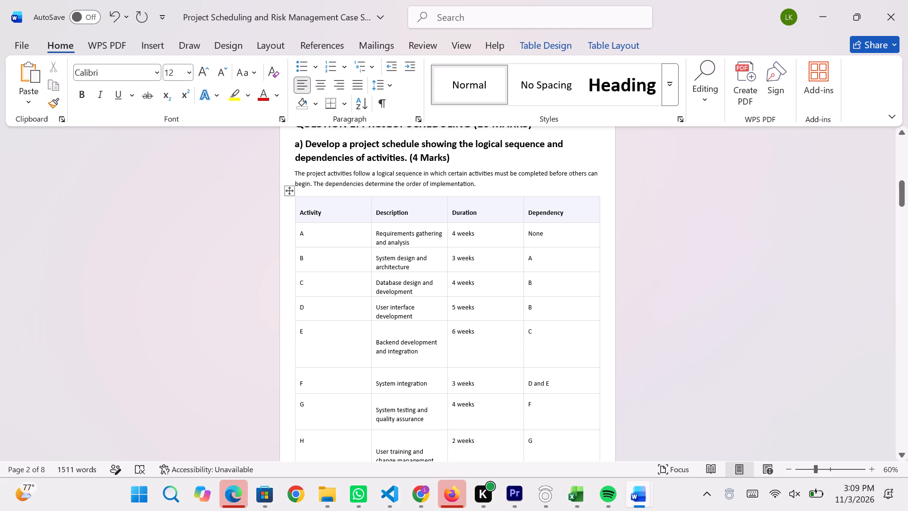
Shrink the heights of rows E to I in the activity table to fit their text.
{"action": "left_click_drag", "start_coordinate": [407, 369], "coordinate": [411, 338]}
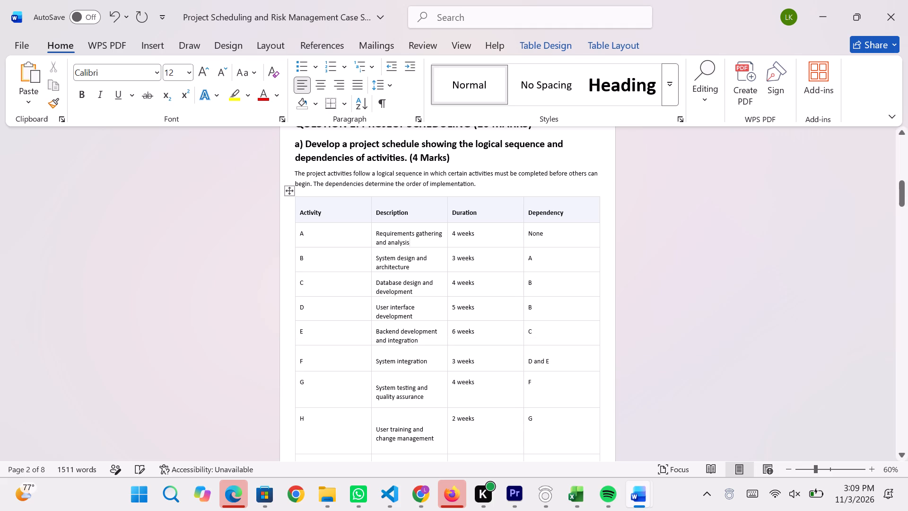
{"action": "left_click_drag", "start_coordinate": [401, 371], "coordinate": [404, 356]}
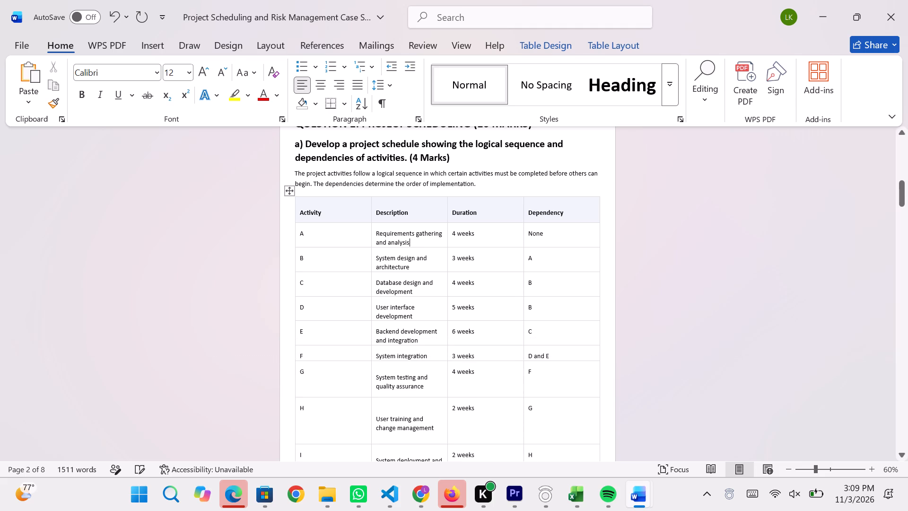
{"action": "left_click", "coordinate": [396, 393]}
{"action": "left_click_drag", "start_coordinate": [396, 398], "coordinate": [402, 375]}
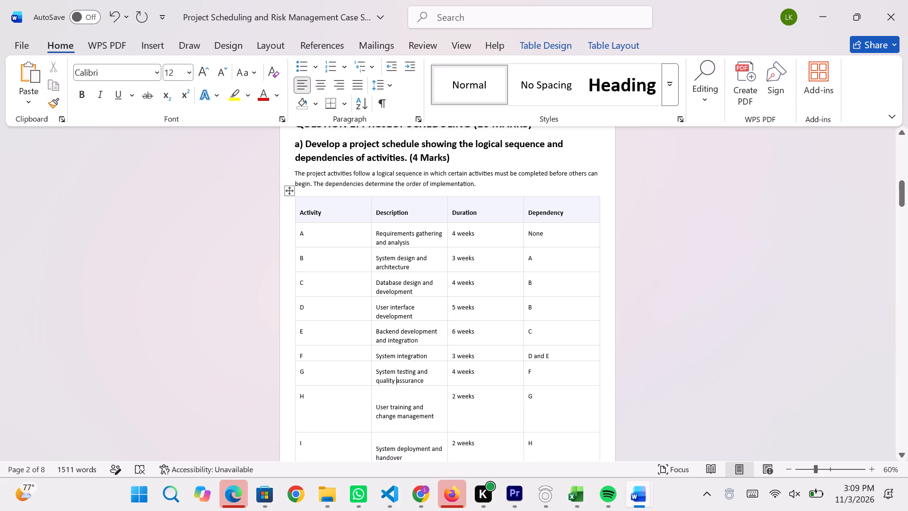
{"action": "left_click_drag", "start_coordinate": [400, 433], "coordinate": [407, 399]}
{"action": "scroll", "coordinate": [516, 358], "scroll_direction": "down", "scroll_amount": 1}
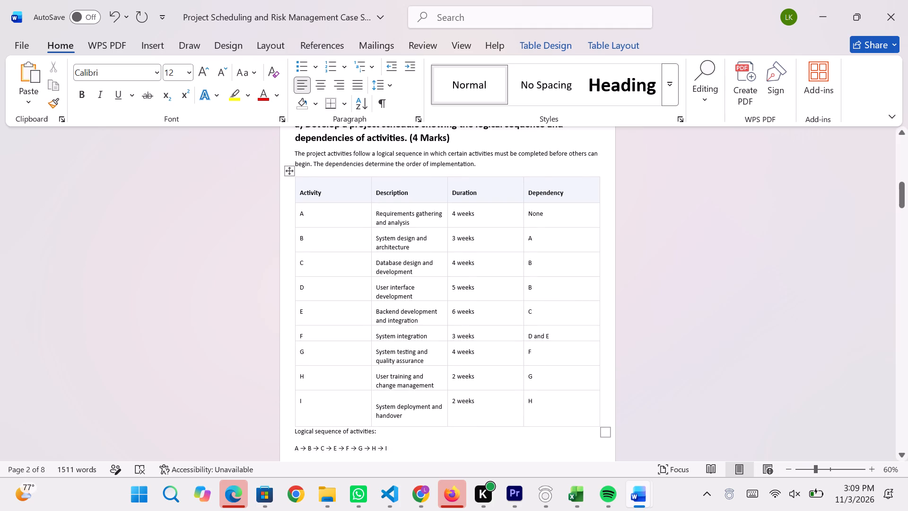
{"action": "left_click_drag", "start_coordinate": [418, 426], "coordinate": [421, 402]}
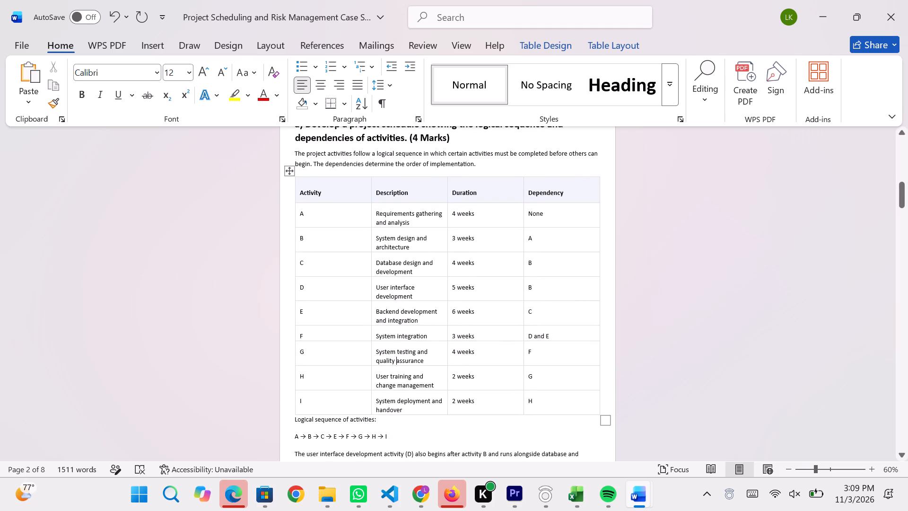
Check the page layout from part b) back up through the activity table to the QUESTION 1 heading.
{"action": "scroll", "coordinate": [686, 356], "scroll_direction": "down", "scroll_amount": 12}
{"action": "scroll", "coordinate": [686, 356], "scroll_direction": "up", "scroll_amount": 4}
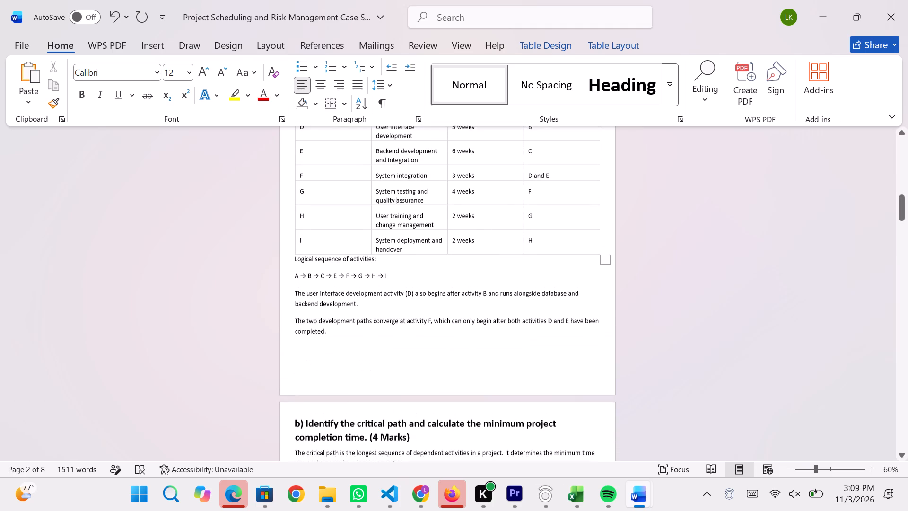
{"action": "scroll", "coordinate": [686, 356], "scroll_direction": "up", "scroll_amount": 7}
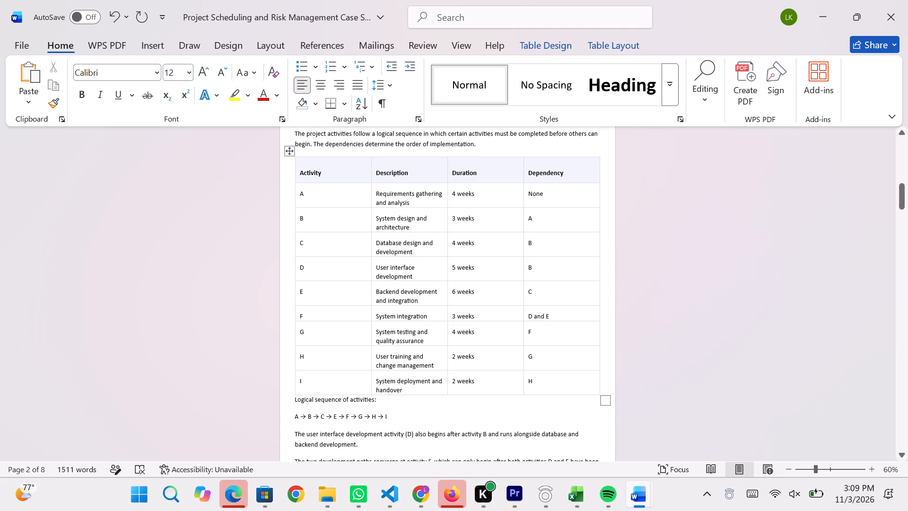
{"action": "scroll", "coordinate": [686, 356], "scroll_direction": "up", "scroll_amount": 9}
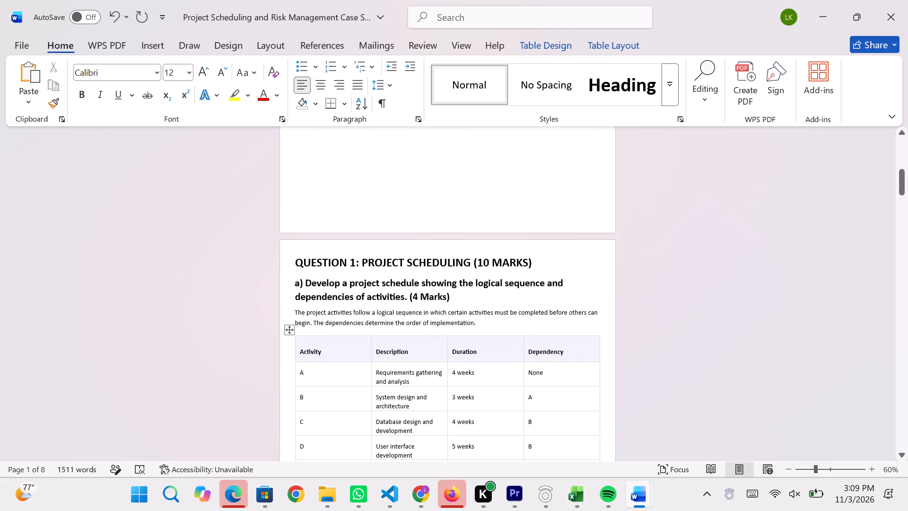
Delete "(10 MARKS)" from the QUESTION 1: PROJECT SCHEDULING heading.
{"action": "left_click", "coordinate": [493, 325]}
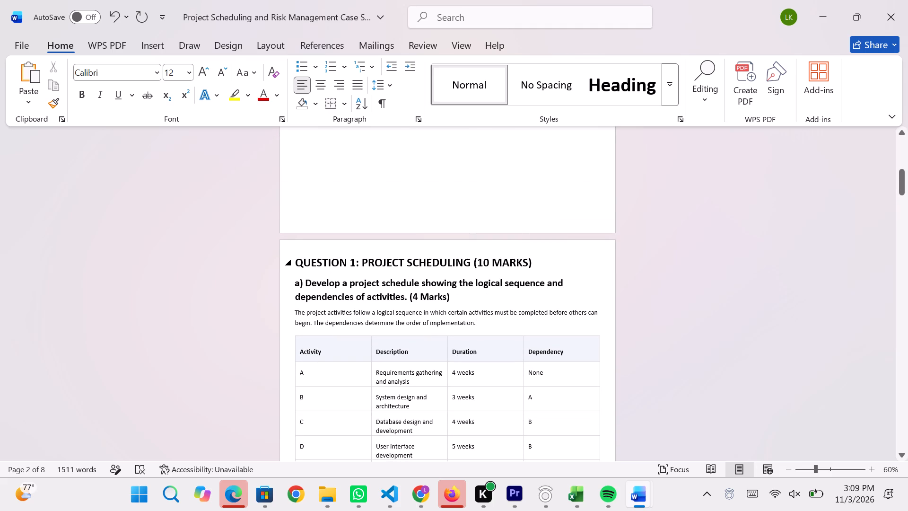
{"action": "left_click_drag", "start_coordinate": [536, 262], "coordinate": [474, 260]}
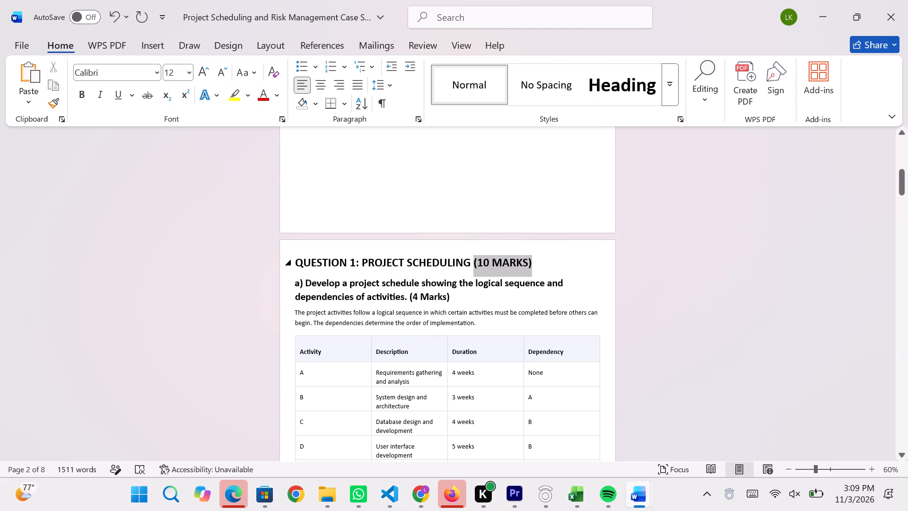
{"action": "key", "text": "BackSpace"}
Apply the solid blue text effect to the QUESTION 1: PROJECT SCHEDULING heading and make it bold.
{"action": "left_click_drag", "start_coordinate": [471, 262], "coordinate": [328, 257]}
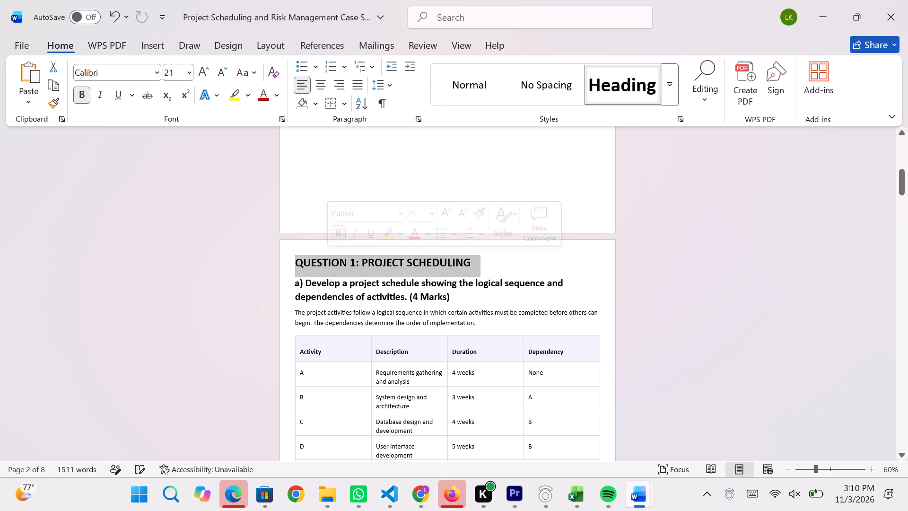
{"action": "left_click", "coordinate": [217, 93]}
{"action": "left_click", "coordinate": [254, 125]}
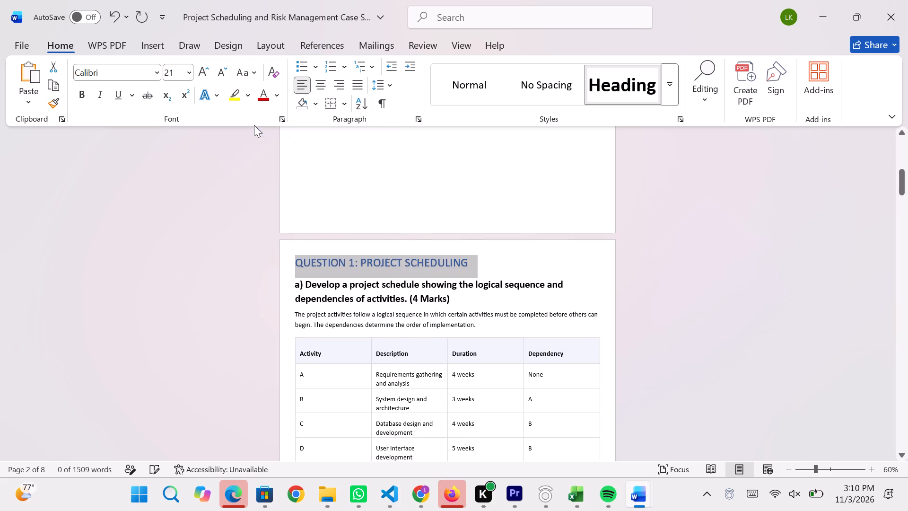
{"action": "left_click", "coordinate": [468, 242]}
{"action": "left_click_drag", "start_coordinate": [467, 266], "coordinate": [310, 261]}
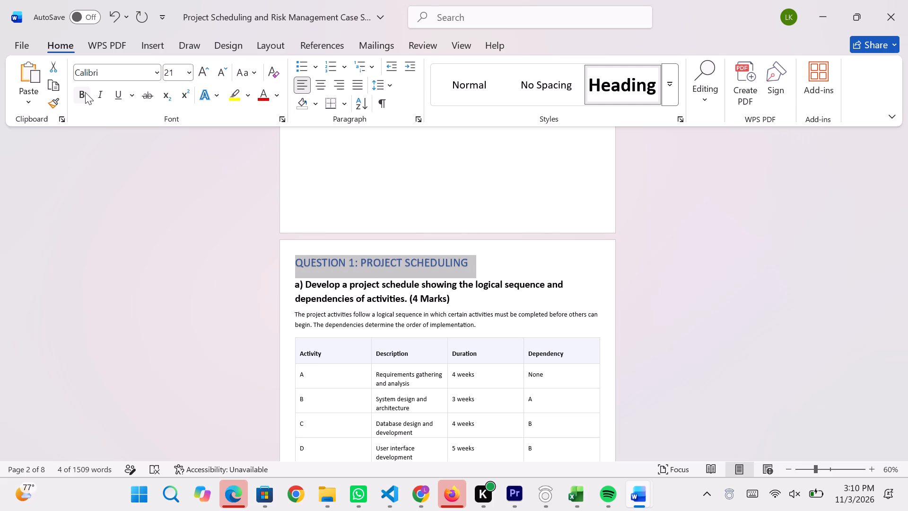
{"action": "left_click", "coordinate": [85, 92]}
{"action": "left_click", "coordinate": [514, 276]}
Apply the same solid blue text effect to the CASE STUDY title on page 1 and make it bold.
{"action": "scroll", "coordinate": [503, 262], "scroll_direction": "up", "scroll_amount": 6}
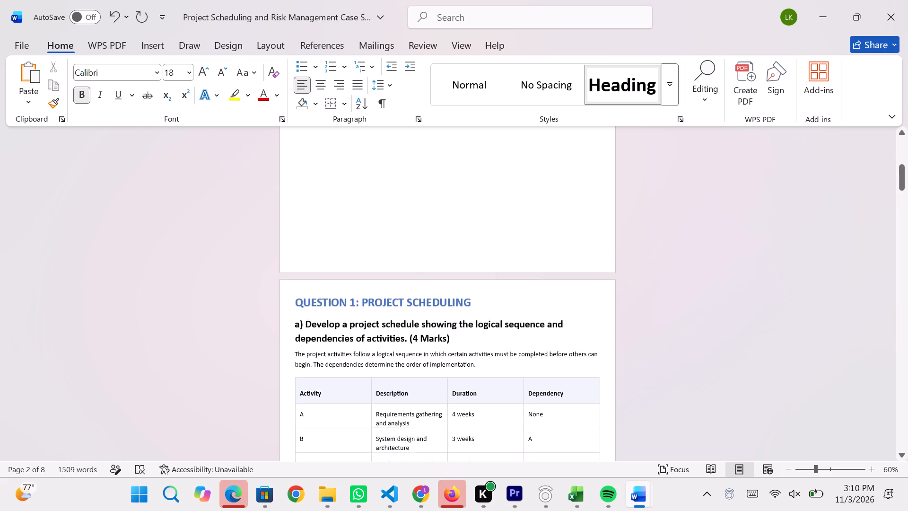
{"action": "scroll", "coordinate": [505, 258], "scroll_direction": "up", "scroll_amount": 17}
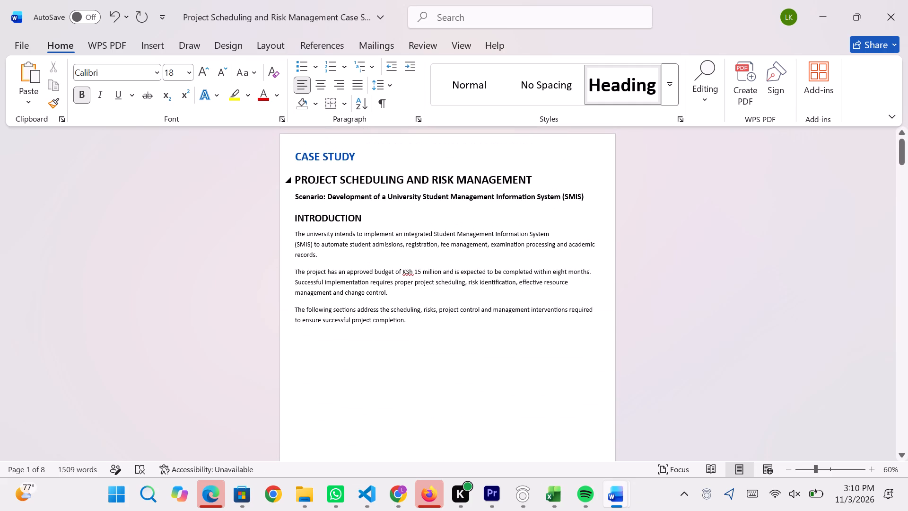
{"action": "left_click_drag", "start_coordinate": [360, 159], "coordinate": [295, 161]}
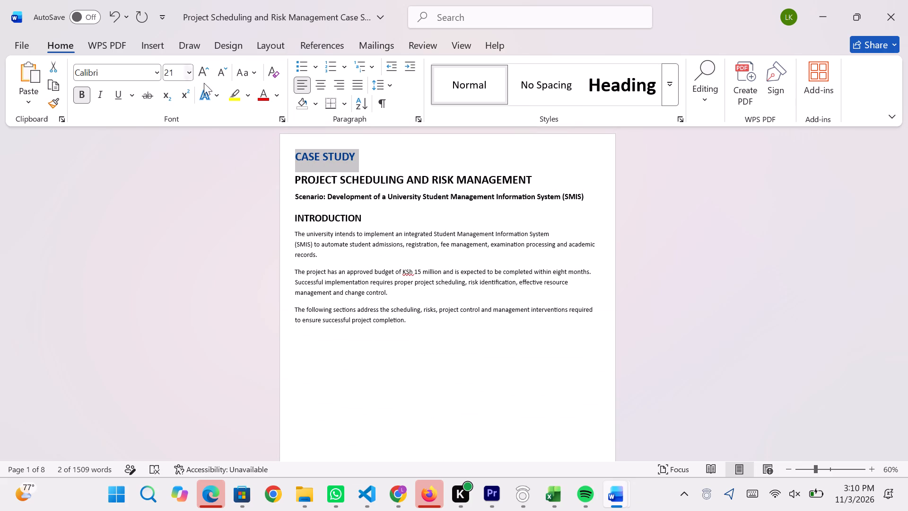
{"action": "left_click", "coordinate": [218, 95]}
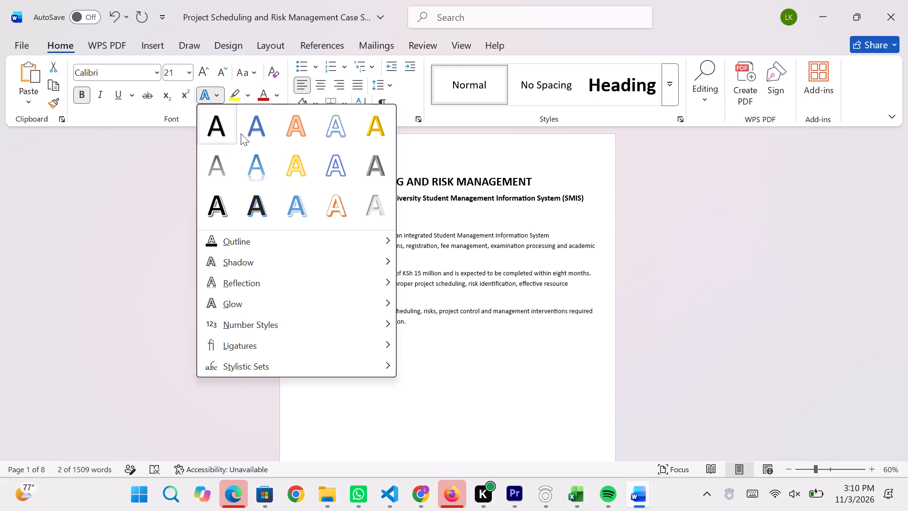
{"action": "left_click", "coordinate": [262, 130]}
{"action": "left_click", "coordinate": [388, 191]}
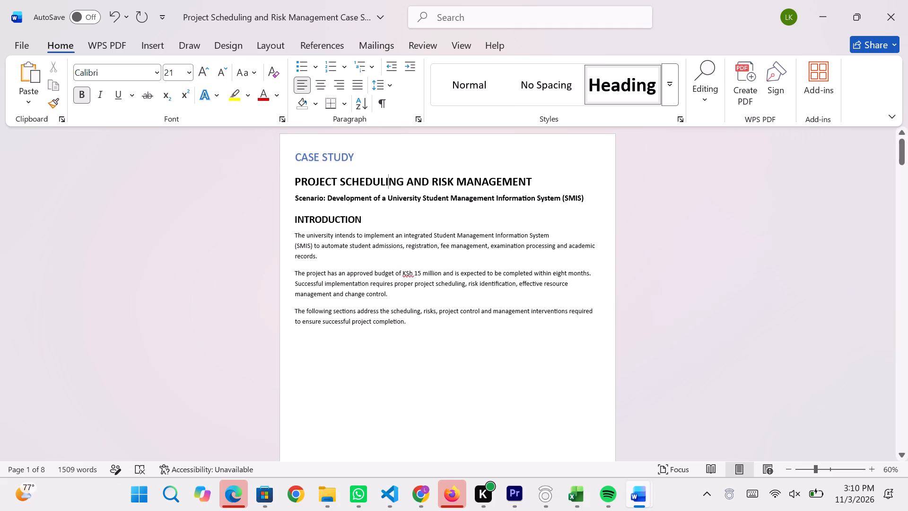
{"action": "left_click_drag", "start_coordinate": [357, 161], "coordinate": [299, 161]}
{"action": "left_click", "coordinate": [83, 90]}
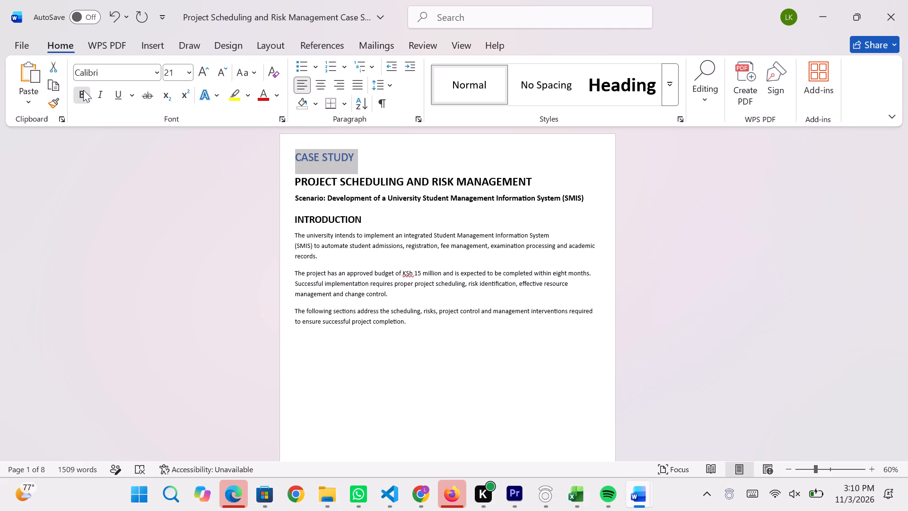
{"action": "left_click", "coordinate": [366, 208]}
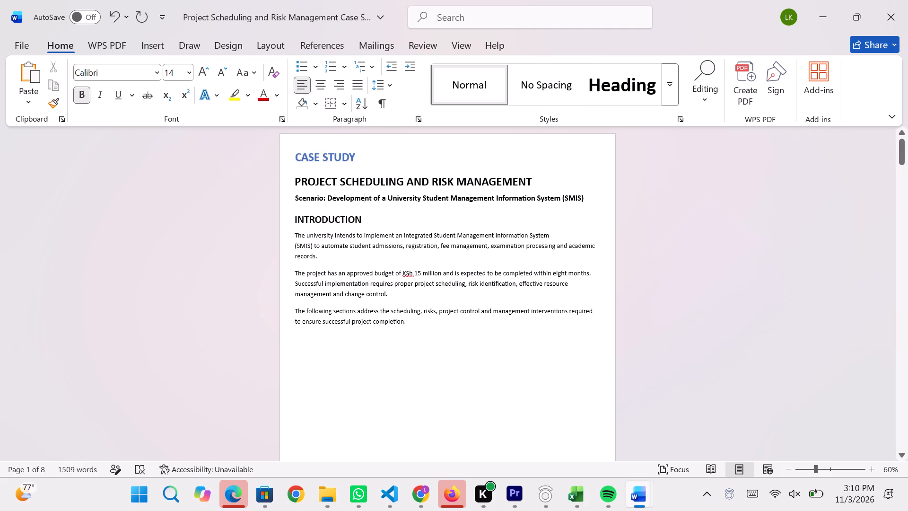
Review the heading styles and page layout from the CASE STUDY title down through Question 1 to part c).
{"action": "scroll", "coordinate": [471, 253], "scroll_direction": "down", "scroll_amount": 17}
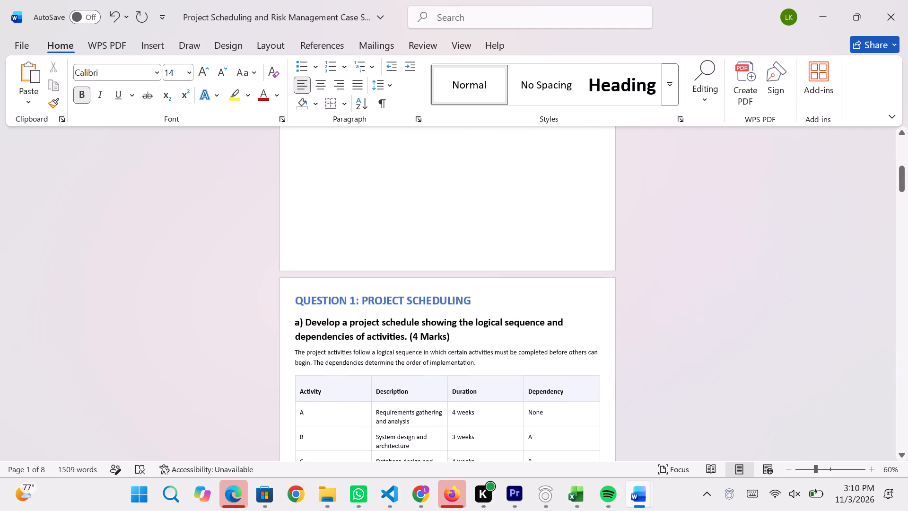
{"action": "scroll", "coordinate": [470, 253], "scroll_direction": "up", "scroll_amount": 19}
{"action": "scroll", "coordinate": [470, 253], "scroll_direction": "up", "scroll_amount": 4}
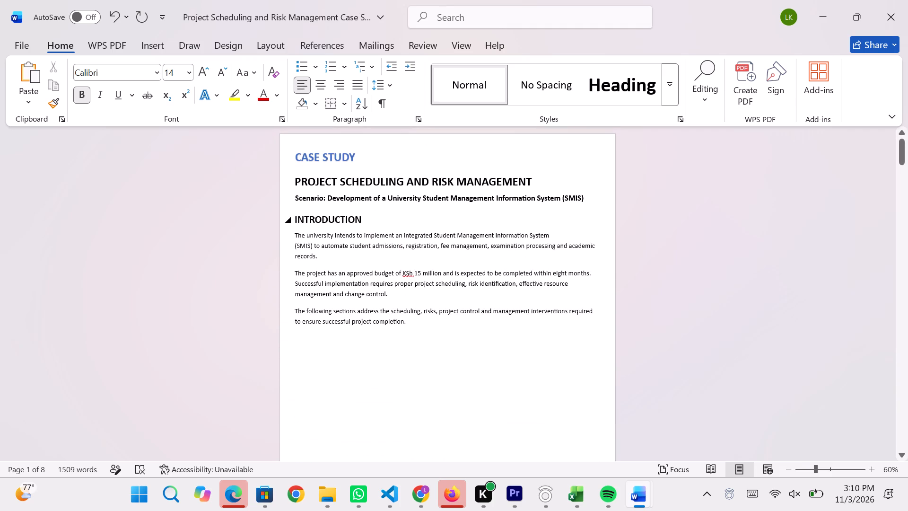
{"action": "left_click_drag", "start_coordinate": [534, 177], "coordinate": [530, 177]}
{"action": "left_click_drag", "start_coordinate": [530, 177], "coordinate": [526, 178]}
{"action": "left_click", "coordinate": [380, 220]}
{"action": "scroll", "coordinate": [426, 252], "scroll_direction": "down", "scroll_amount": 7}
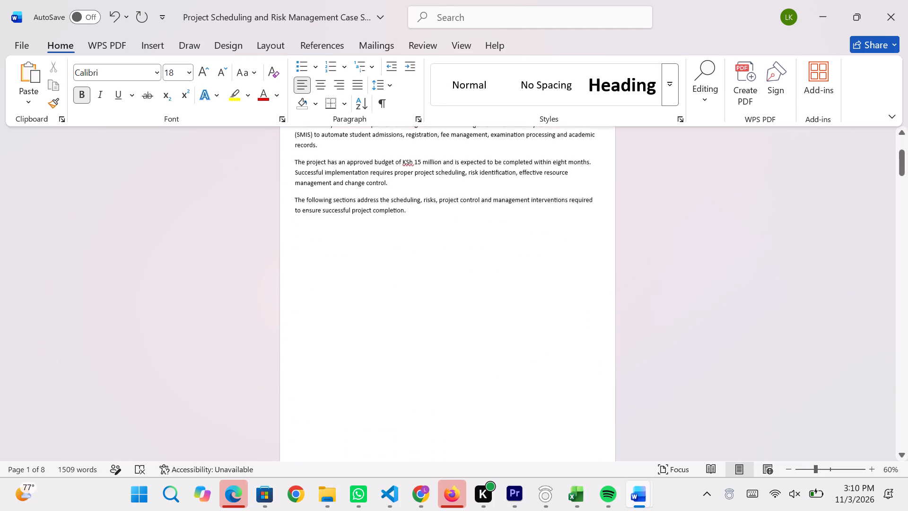
{"action": "scroll", "coordinate": [426, 252], "scroll_direction": "down", "scroll_amount": 2}
{"action": "scroll", "coordinate": [427, 253], "scroll_direction": "up", "scroll_amount": 12}
{"action": "scroll", "coordinate": [427, 253], "scroll_direction": "down", "scroll_amount": 3}
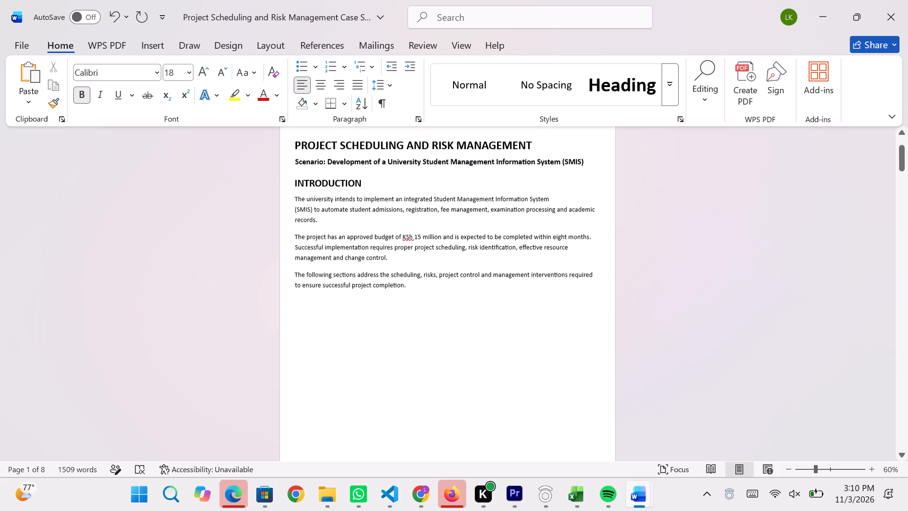
{"action": "scroll", "coordinate": [427, 253], "scroll_direction": "down", "scroll_amount": 15}
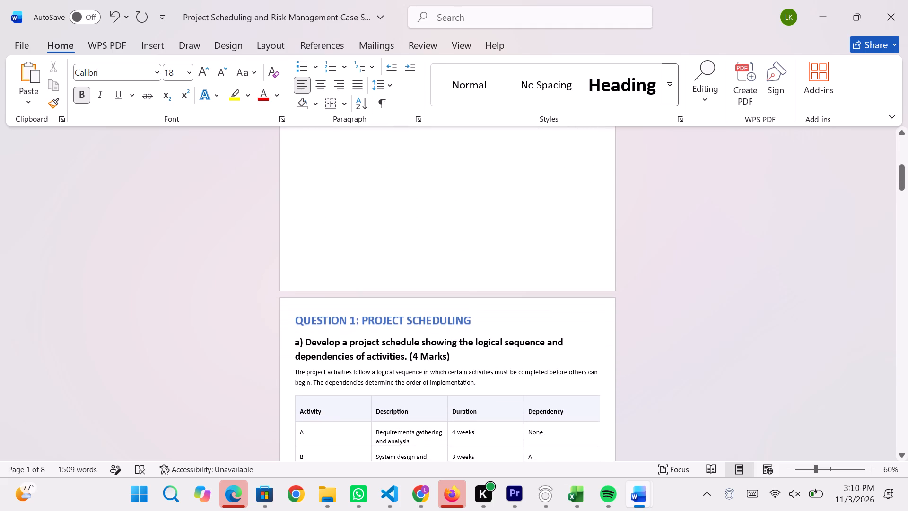
{"action": "scroll", "coordinate": [427, 252], "scroll_direction": "down", "scroll_amount": 6}
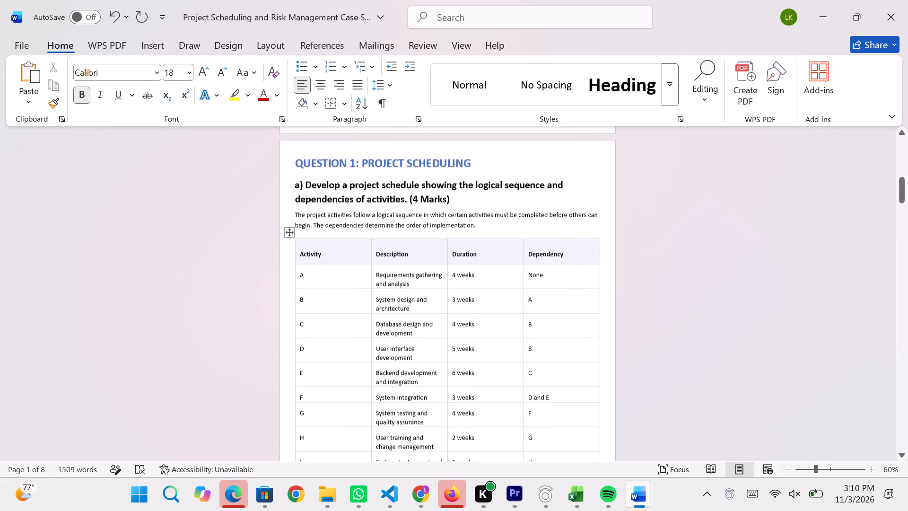
{"action": "scroll", "coordinate": [427, 252], "scroll_direction": "down", "scroll_amount": 18}
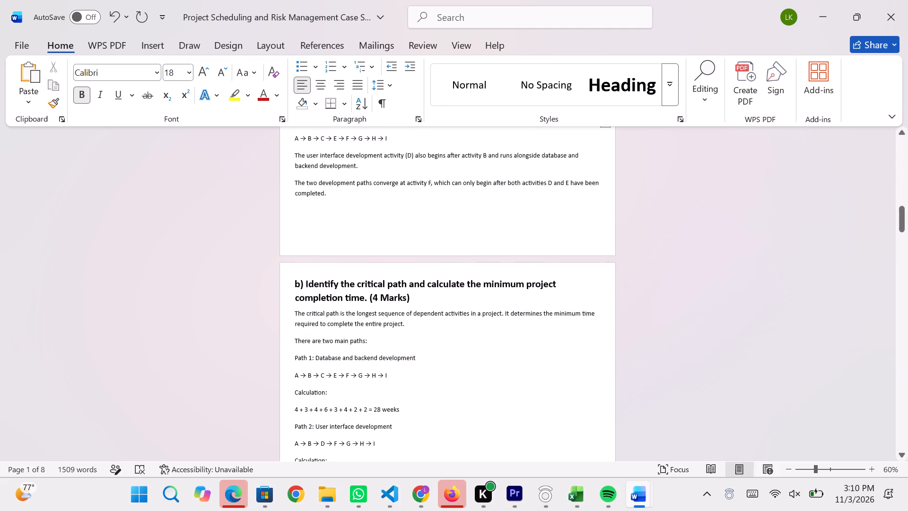
{"action": "scroll", "coordinate": [427, 252], "scroll_direction": "down", "scroll_amount": 18}
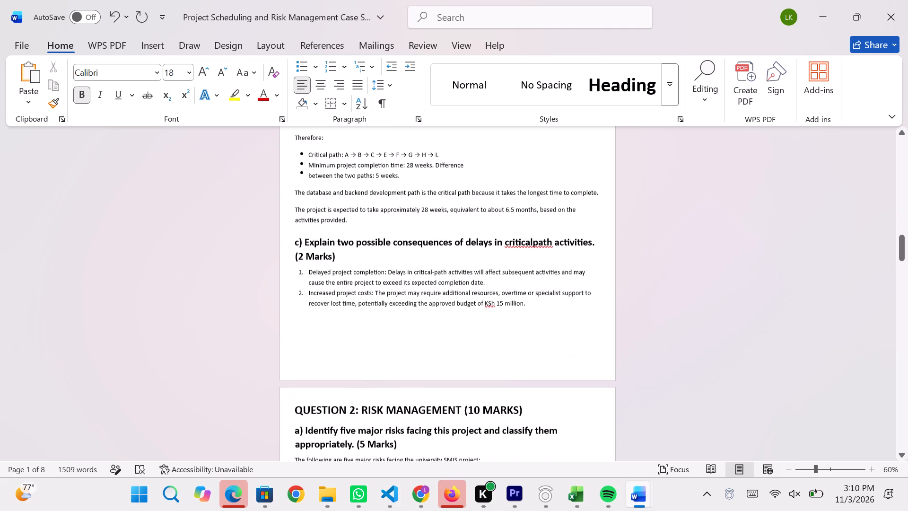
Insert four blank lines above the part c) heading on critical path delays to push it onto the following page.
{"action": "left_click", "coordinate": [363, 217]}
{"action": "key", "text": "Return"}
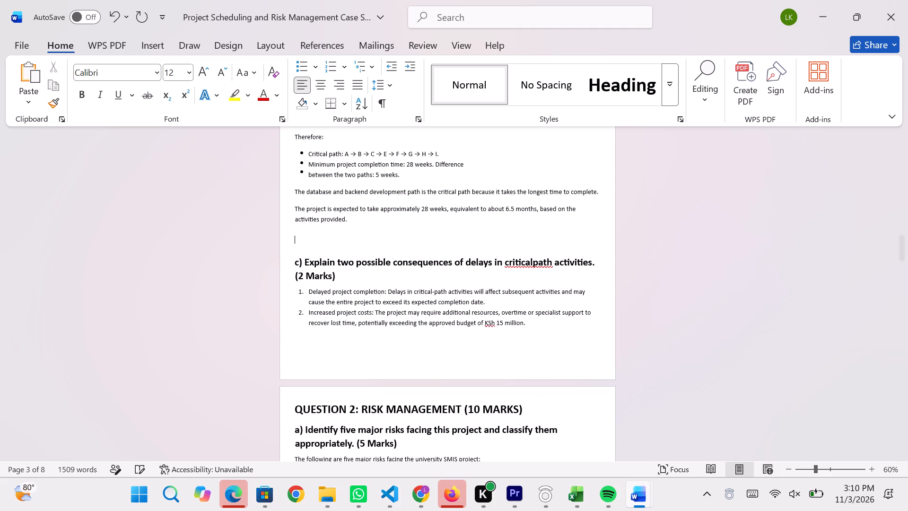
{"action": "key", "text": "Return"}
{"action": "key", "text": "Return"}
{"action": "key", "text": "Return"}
Correct the misspelled "criticalpath" in the part c) heading to "critical path".
{"action": "scroll", "coordinate": [468, 264], "scroll_direction": "down", "scroll_amount": 4}
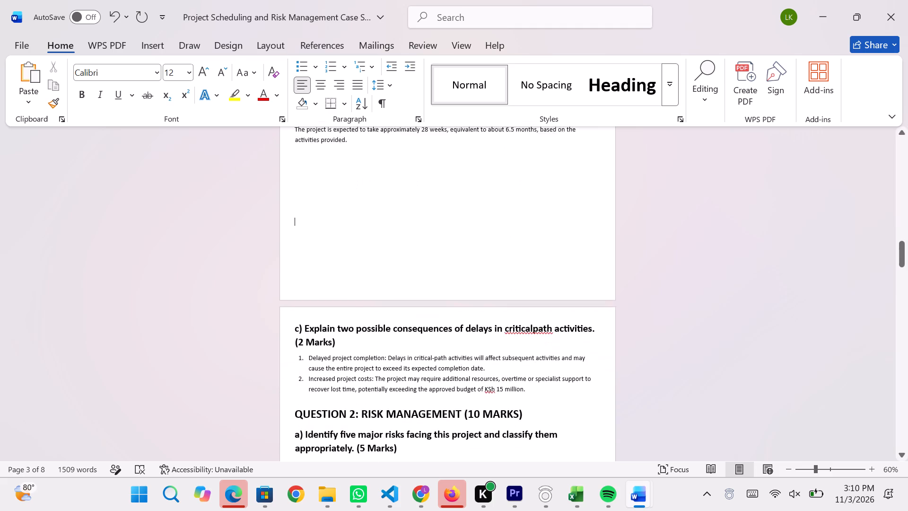
{"action": "scroll", "coordinate": [468, 264], "scroll_direction": "down", "scroll_amount": 3}
{"action": "left_click", "coordinate": [532, 266]}
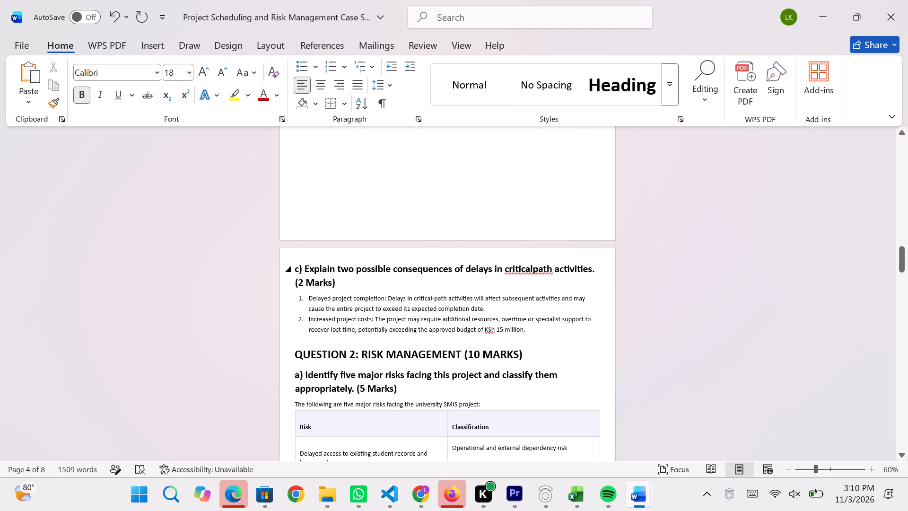
{"action": "left_click", "coordinate": [522, 271]}
{"action": "right_click", "coordinate": [522, 271]}
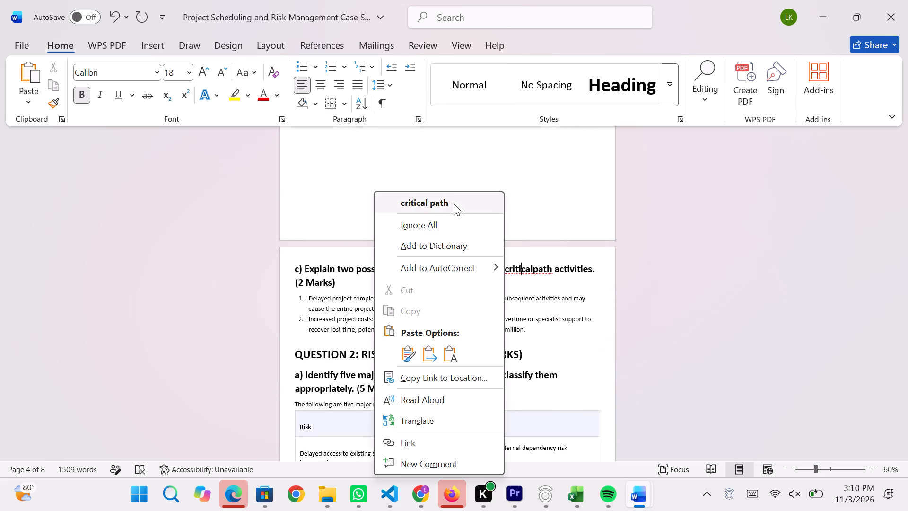
{"action": "left_click", "coordinate": [454, 203]}
Ignore all spelling flags for "KSh", starting from the increased project costs item.
{"action": "left_click", "coordinate": [487, 328]}
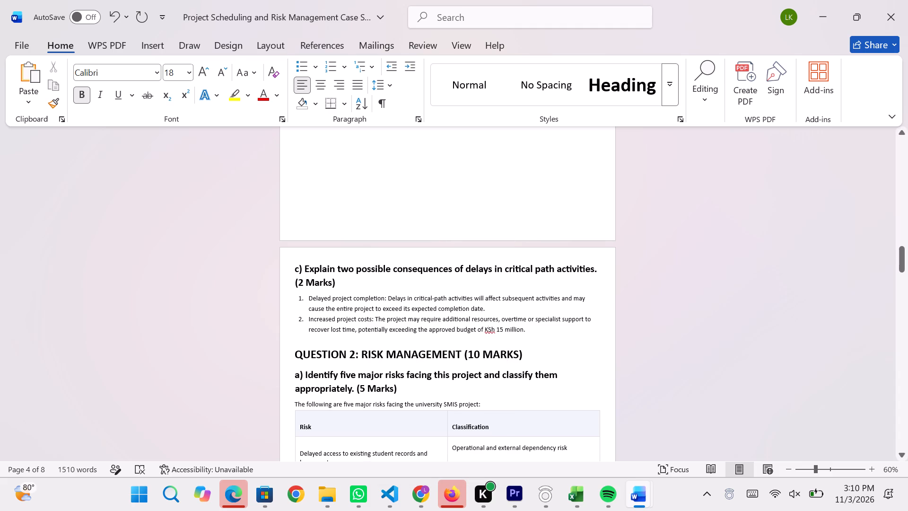
{"action": "right_click", "coordinate": [491, 328]}
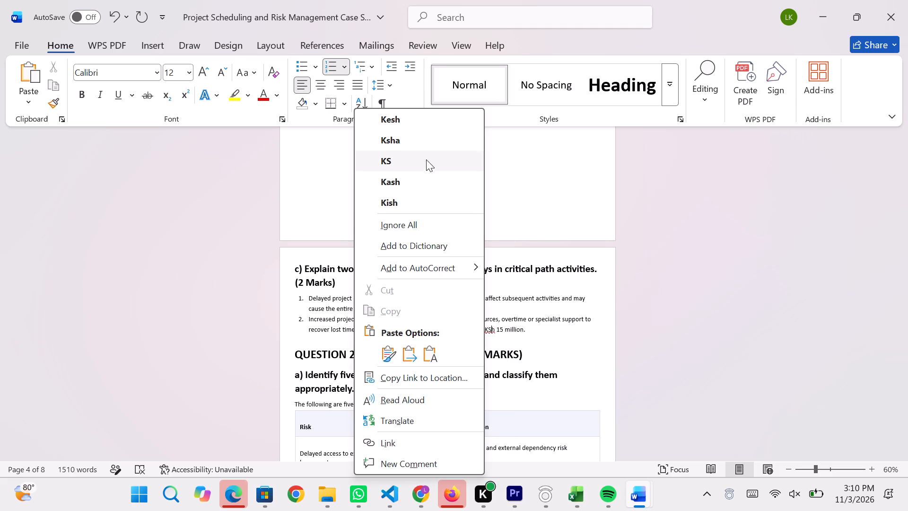
{"action": "left_click", "coordinate": [422, 225]}
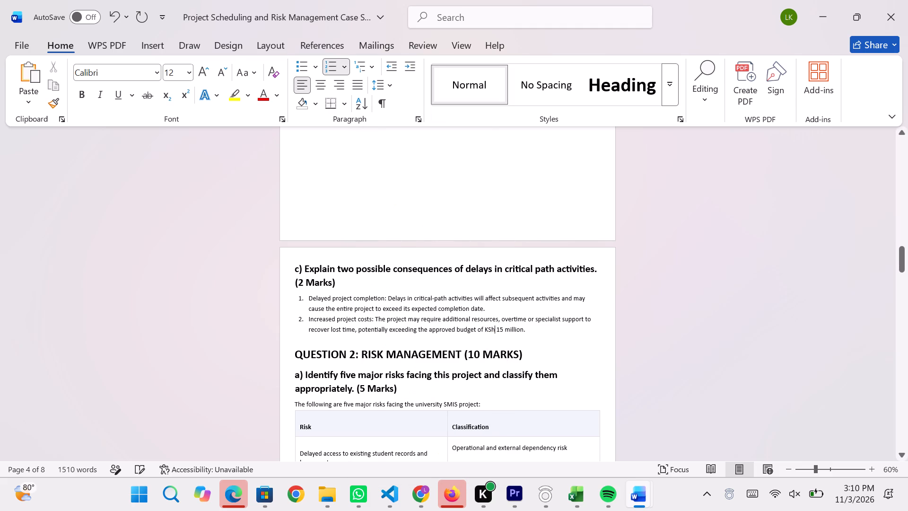
Delete all blank lines above the part c) heading on critical path delays so it directly follows the 28-week duration paragraph.
{"action": "scroll", "coordinate": [498, 316], "scroll_direction": "down", "scroll_amount": 3}
{"action": "scroll", "coordinate": [505, 311], "scroll_direction": "up", "scroll_amount": 2}
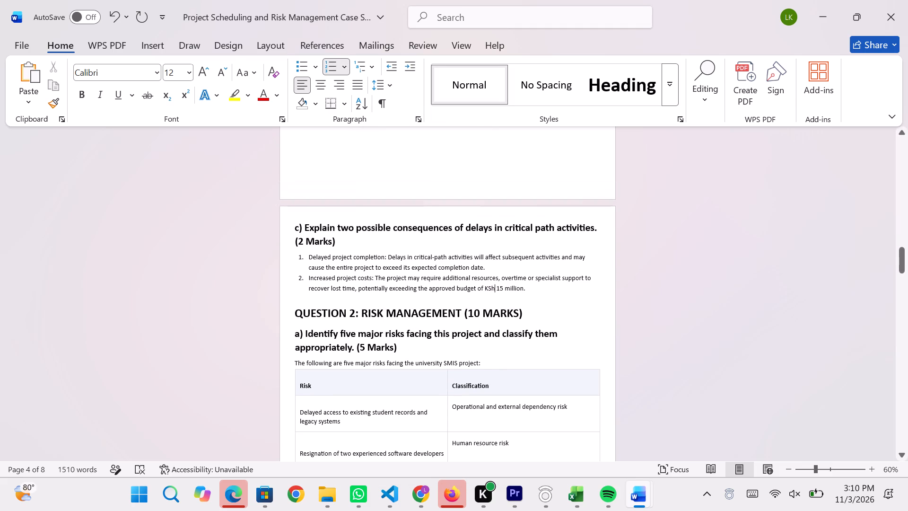
{"action": "scroll", "coordinate": [505, 311], "scroll_direction": "up", "scroll_amount": 10}
{"action": "scroll", "coordinate": [505, 311], "scroll_direction": "down", "scroll_amount": 3}
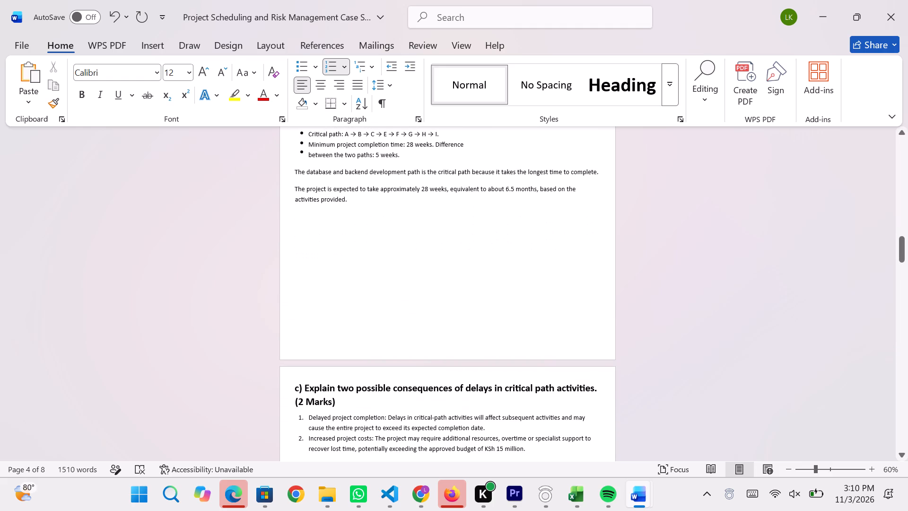
{"action": "left_click", "coordinate": [303, 347]}
{"action": "key", "text": "BackSpace"}
{"action": "key", "text": "BackSpace"}
{"action": "left_click", "coordinate": [293, 284]}
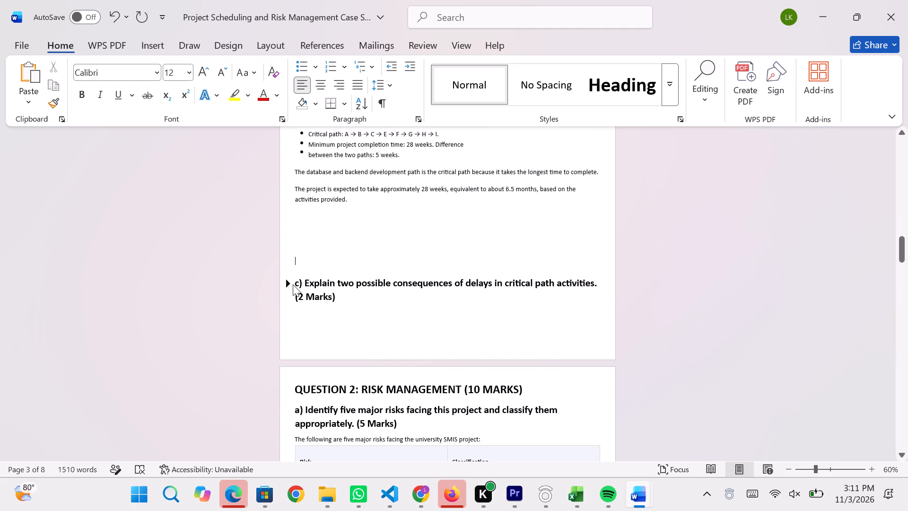
{"action": "left_click", "coordinate": [295, 284]}
{"action": "key", "text": "BackSpace"}
{"action": "key", "text": "BackSpace"}
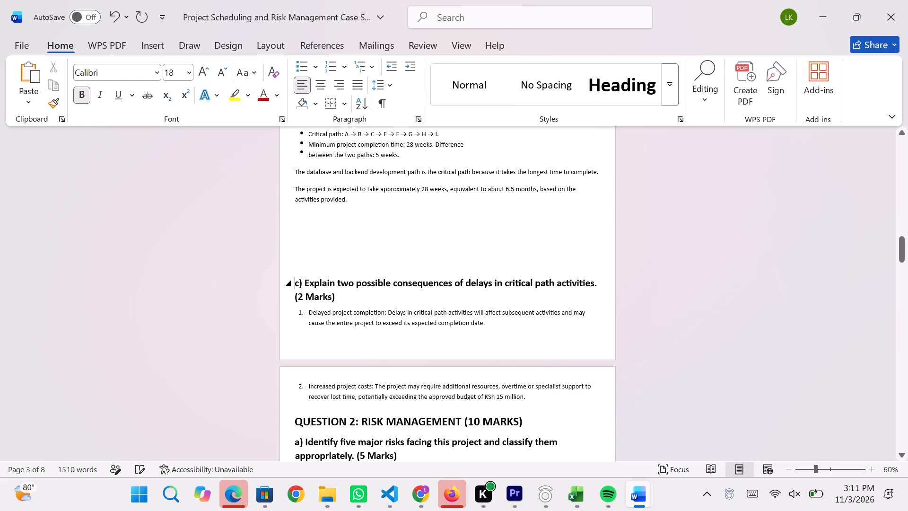
{"action": "key", "text": "BackSpace"}
{"action": "key", "text": "BackSpace"}
{"action": "key", "text": "BackSpace"}
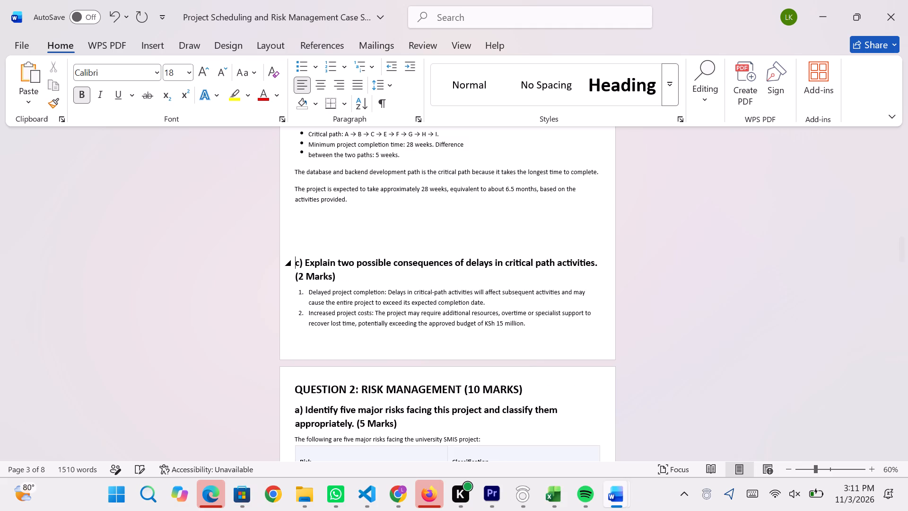
{"action": "key", "text": "BackSpace"}
{"action": "key", "text": "BackSpace"}
{"action": "key", "text": "BackSpace"}
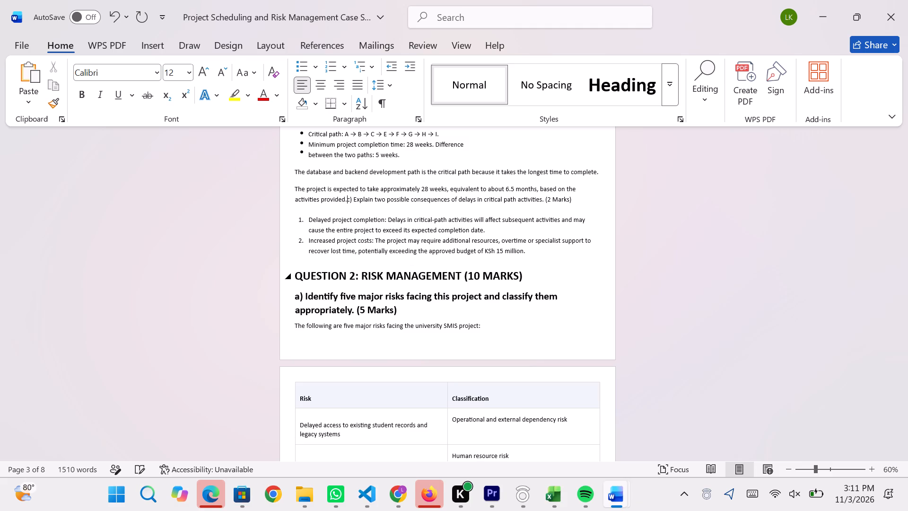
{"action": "key", "text": "Return"}
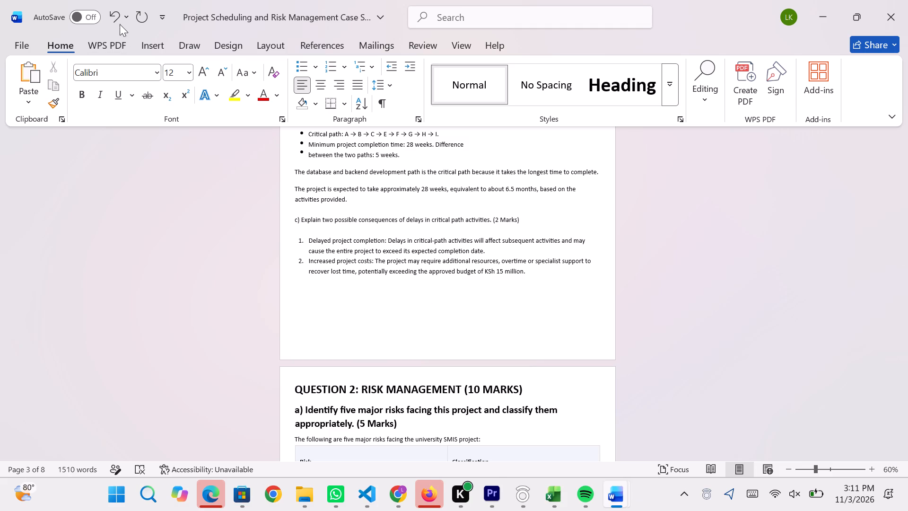
{"action": "left_click", "coordinate": [119, 23]}
{"action": "left_click", "coordinate": [119, 23]}
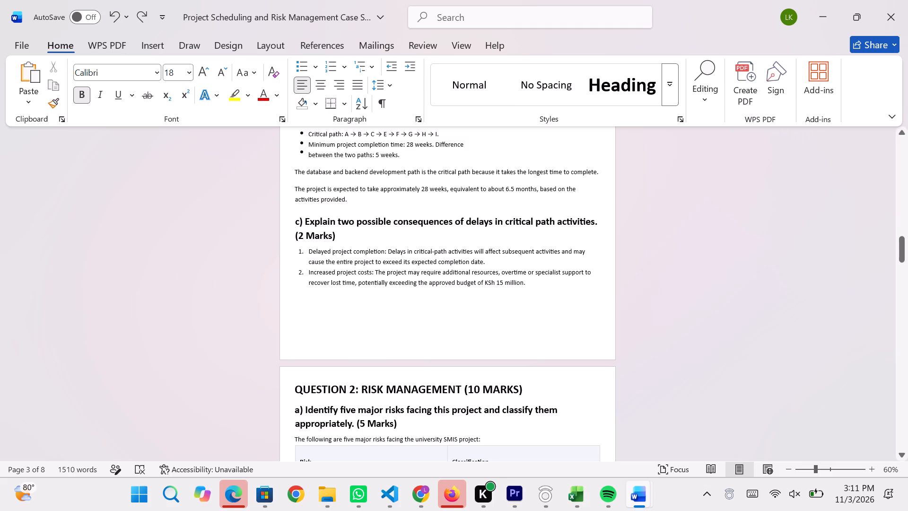
Remove "(10 MARKS)" from the end of the QUESTION 2: RISK MANAGEMENT heading.
{"action": "scroll", "coordinate": [387, 282], "scroll_direction": "up", "scroll_amount": 18}
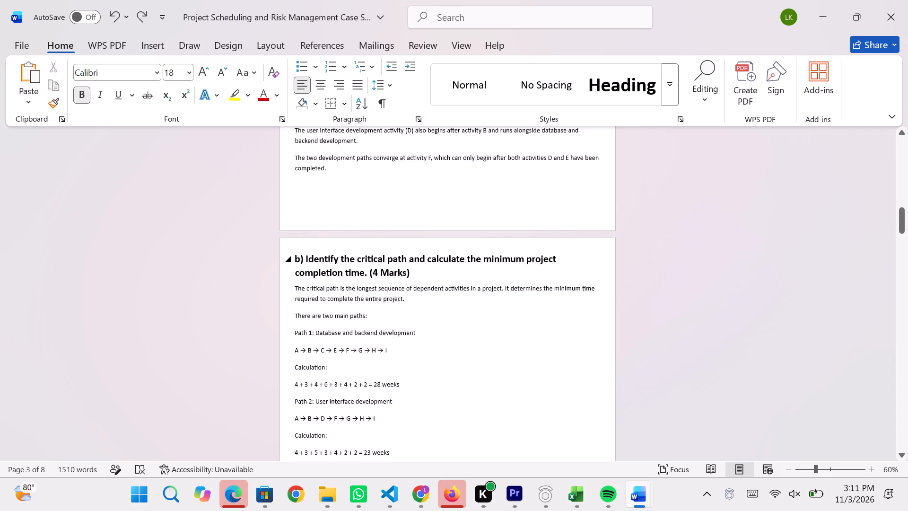
{"action": "scroll", "coordinate": [389, 282], "scroll_direction": "down", "scroll_amount": 17}
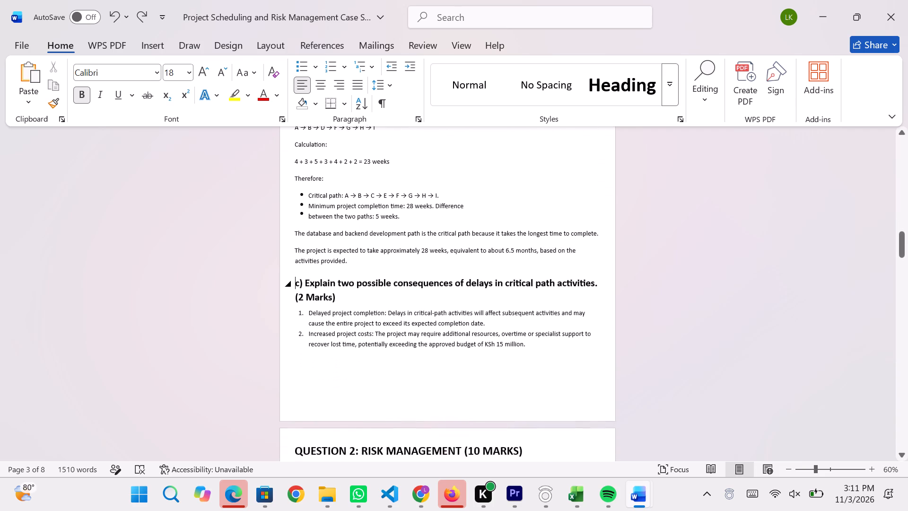
{"action": "scroll", "coordinate": [389, 282], "scroll_direction": "down", "scroll_amount": 3}
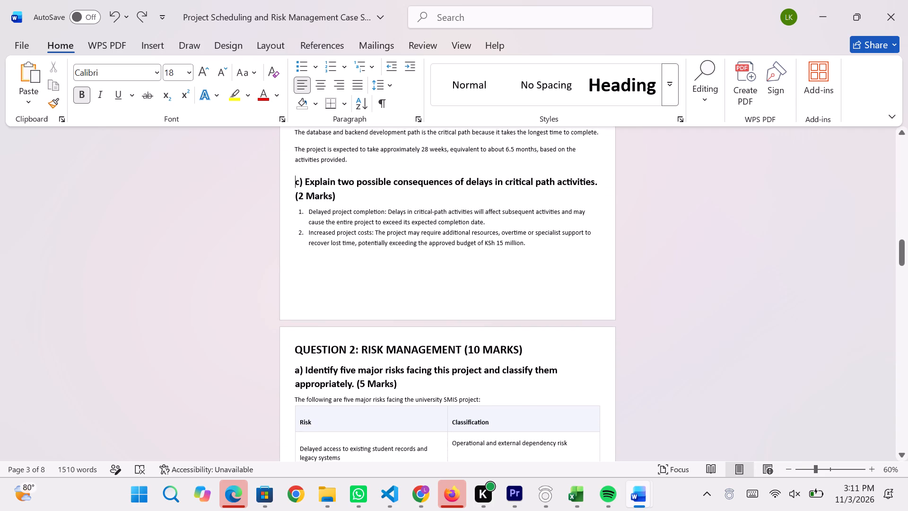
{"action": "scroll", "coordinate": [389, 282], "scroll_direction": "down", "scroll_amount": 4}
{"action": "left_click", "coordinate": [522, 272]}
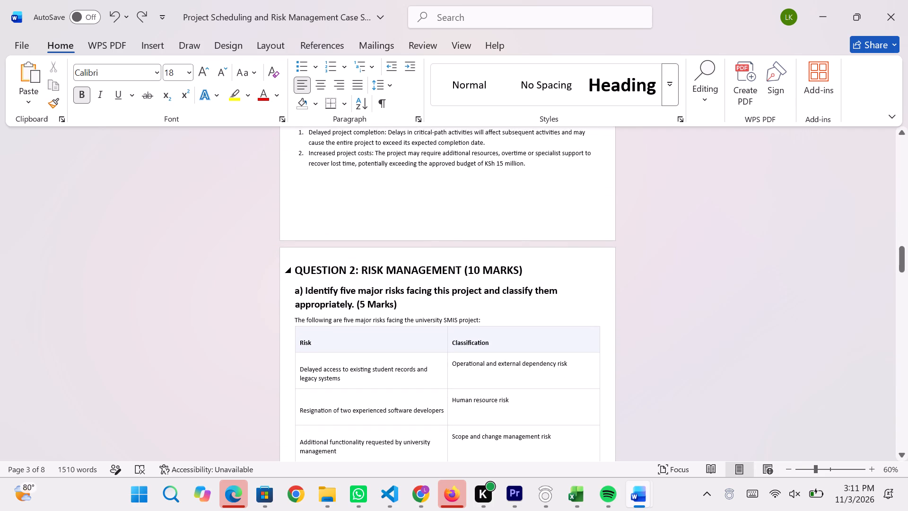
{"action": "key", "text": "BackSpace"}
{"action": "key", "text": "BackSpace"}
{"action": "key", "text": "BackSpace"}
{"action": "key", "text": "BackSpace"}
{"action": "key", "text": "BackSpace"}
{"action": "key", "text": "BackSpace"}
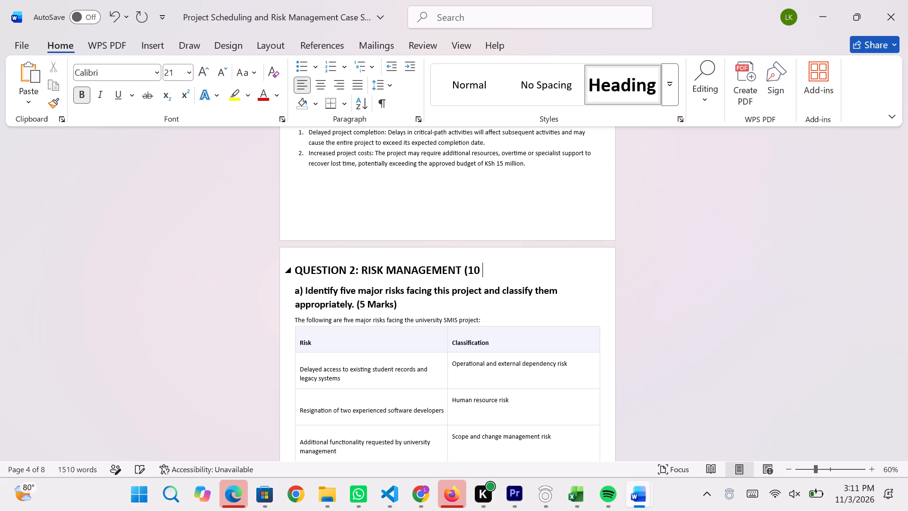
{"action": "key", "text": "BackSpace"}
{"action": "key", "text": "BackSpace"}
{"action": "key", "text": "BackSpace"}
{"action": "key", "text": "BackSpace"}
{"action": "key", "text": "BackSpace"}
Apply a blue text effect and bold to the QUESTION 2: RISK MANAGEMENT heading.
{"action": "left_click_drag", "start_coordinate": [462, 269], "coordinate": [457, 270]}
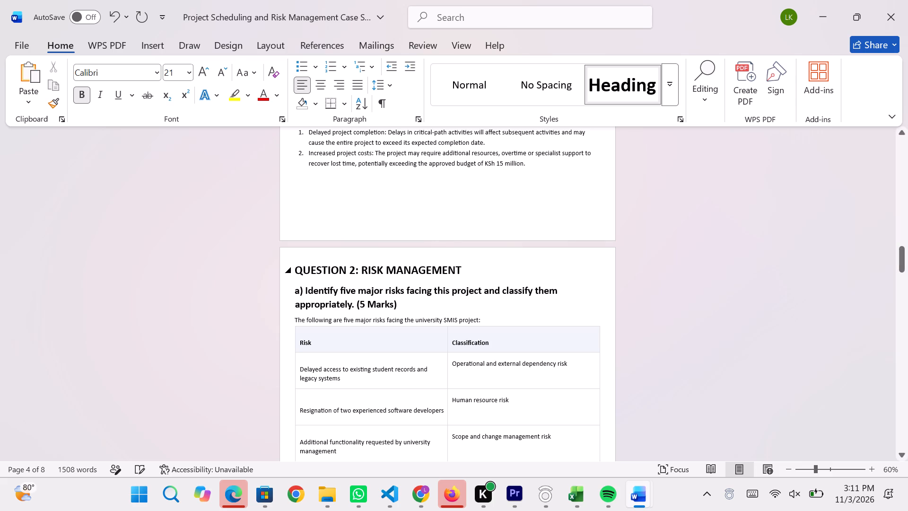
{"action": "left_click_drag", "start_coordinate": [457, 270], "coordinate": [307, 271]}
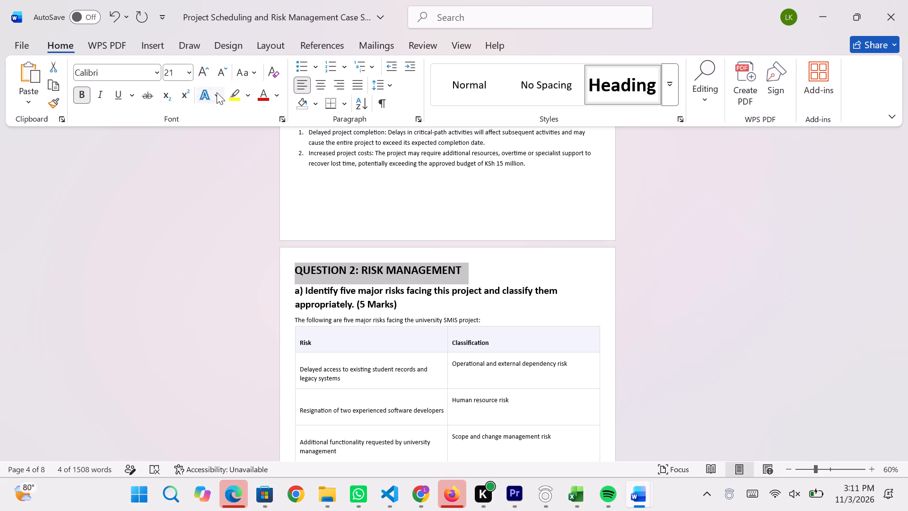
{"action": "left_click", "coordinate": [216, 92]}
{"action": "left_click", "coordinate": [253, 128]}
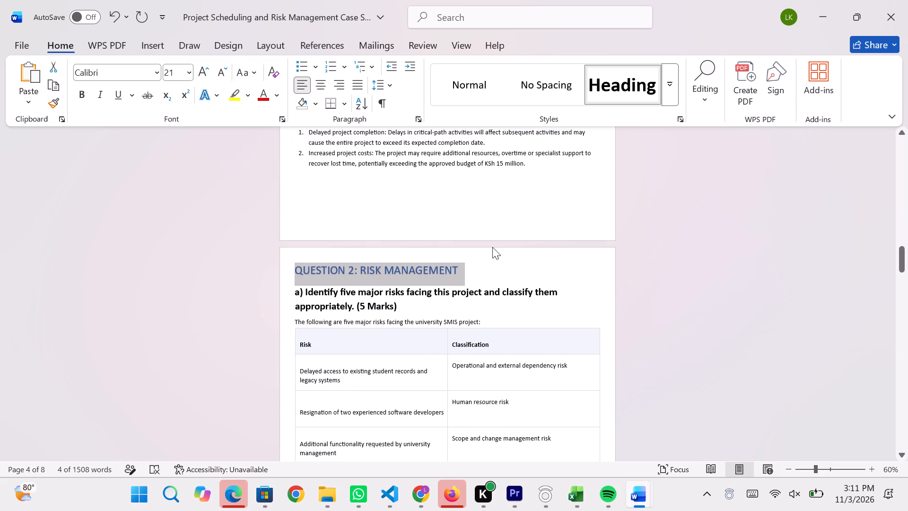
{"action": "left_click", "coordinate": [483, 265]}
{"action": "left_click_drag", "start_coordinate": [458, 271], "coordinate": [315, 269]}
{"action": "left_click", "coordinate": [86, 91]}
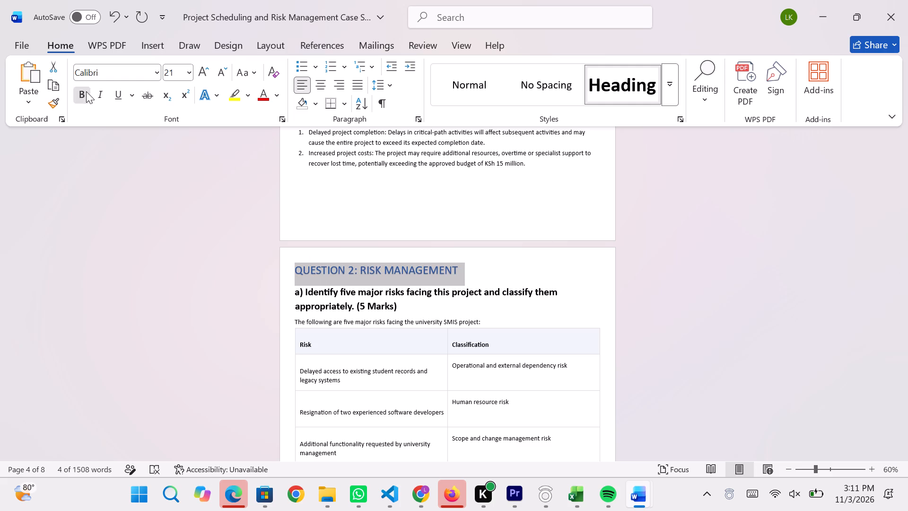
{"action": "left_click", "coordinate": [482, 269]}
Examine the Question 2 pages for layout, from the risk classification table through the part b) risk register table.
{"action": "scroll", "coordinate": [506, 272], "scroll_direction": "down", "scroll_amount": 3}
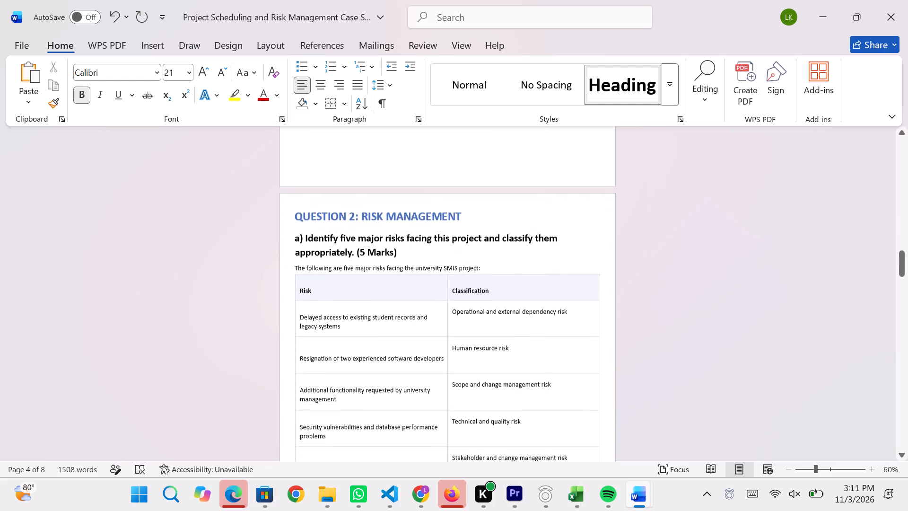
{"action": "scroll", "coordinate": [506, 272], "scroll_direction": "down", "scroll_amount": 10}
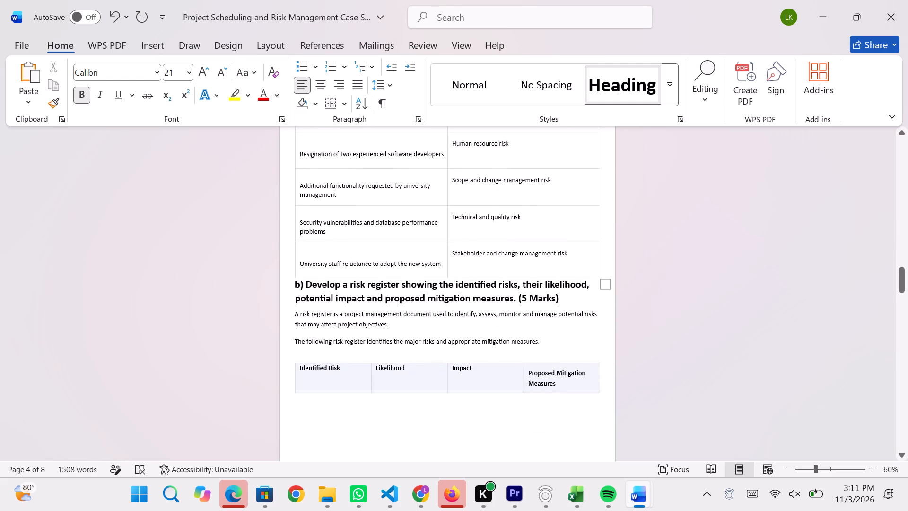
{"action": "scroll", "coordinate": [506, 272], "scroll_direction": "down", "scroll_amount": 6}
{"action": "scroll", "coordinate": [506, 272], "scroll_direction": "up", "scroll_amount": 9}
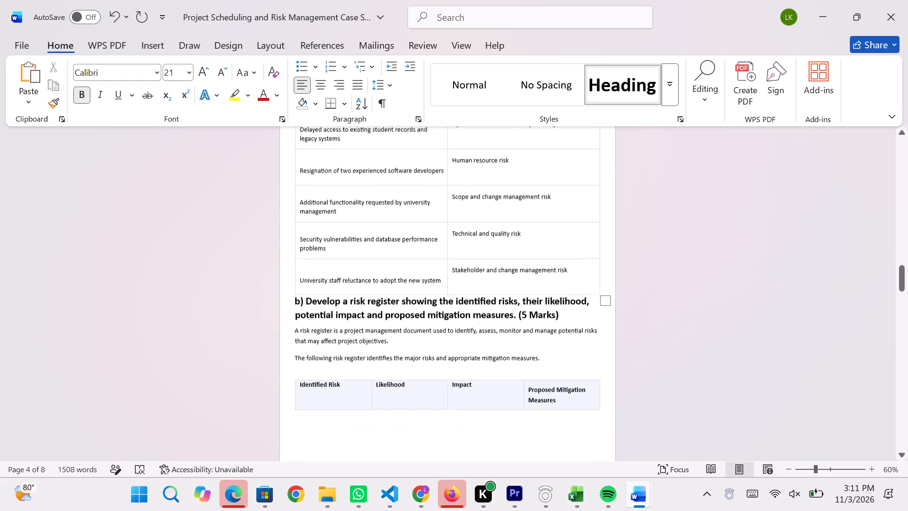
{"action": "scroll", "coordinate": [506, 272], "scroll_direction": "up", "scroll_amount": 7}
{"action": "scroll", "coordinate": [507, 272], "scroll_direction": "down", "scroll_amount": 5}
{"action": "scroll", "coordinate": [507, 272], "scroll_direction": "up", "scroll_amount": 6}
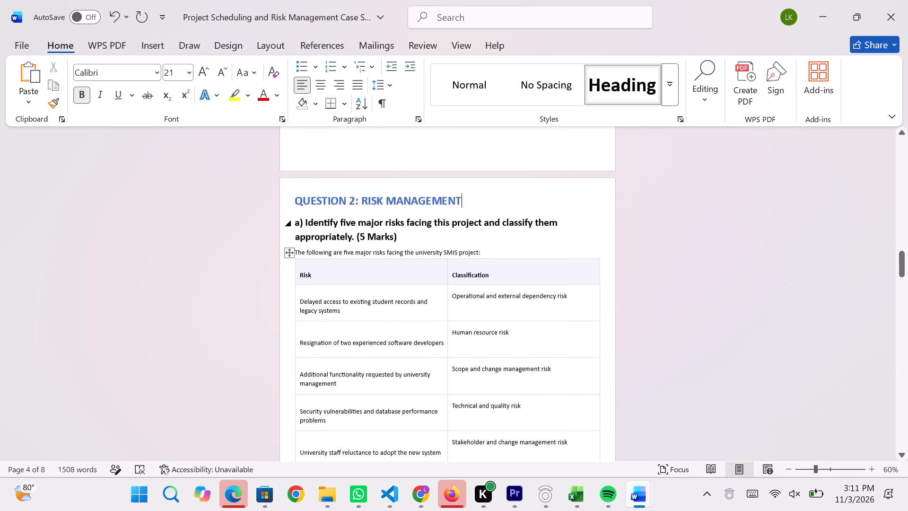
{"action": "scroll", "coordinate": [507, 272], "scroll_direction": "up", "scroll_amount": 9}
{"action": "scroll", "coordinate": [507, 272], "scroll_direction": "down", "scroll_amount": 15}
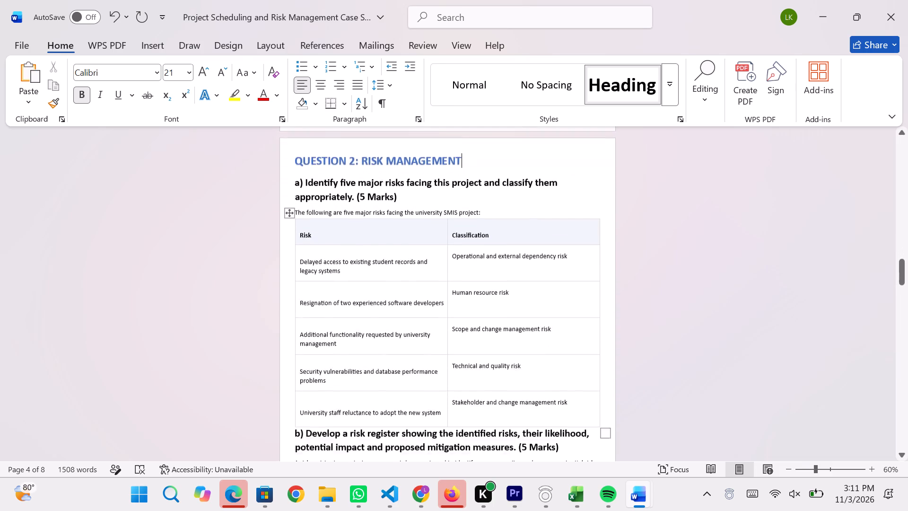
{"action": "scroll", "coordinate": [518, 264], "scroll_direction": "down", "scroll_amount": 8}
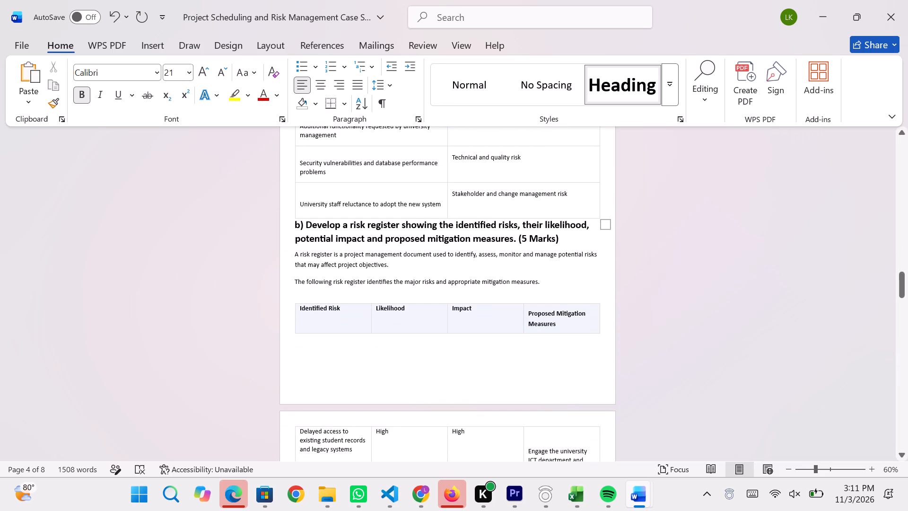
{"action": "scroll", "coordinate": [518, 264], "scroll_direction": "down", "scroll_amount": 16}
{"action": "scroll", "coordinate": [518, 264], "scroll_direction": "down", "scroll_amount": 7}
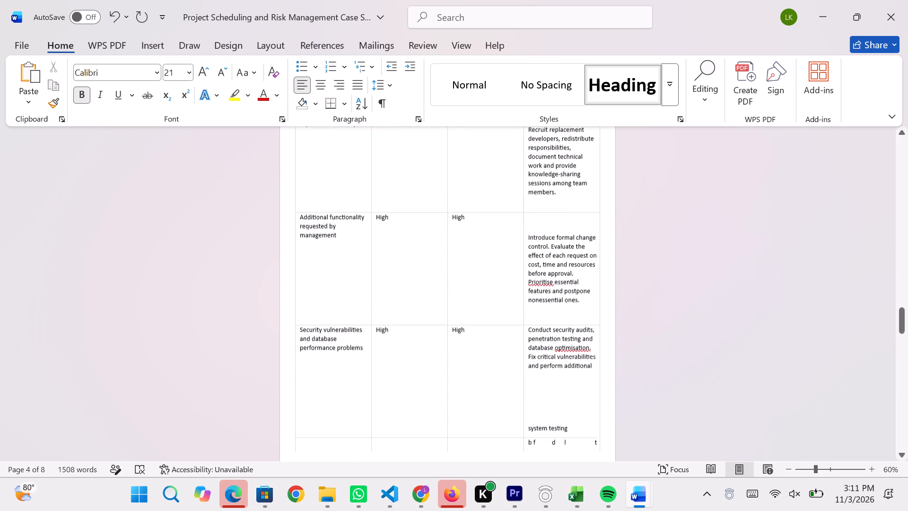
{"action": "scroll", "coordinate": [518, 264], "scroll_direction": "up", "scroll_amount": 20}
{"action": "scroll", "coordinate": [518, 264], "scroll_direction": "up", "scroll_amount": 6}
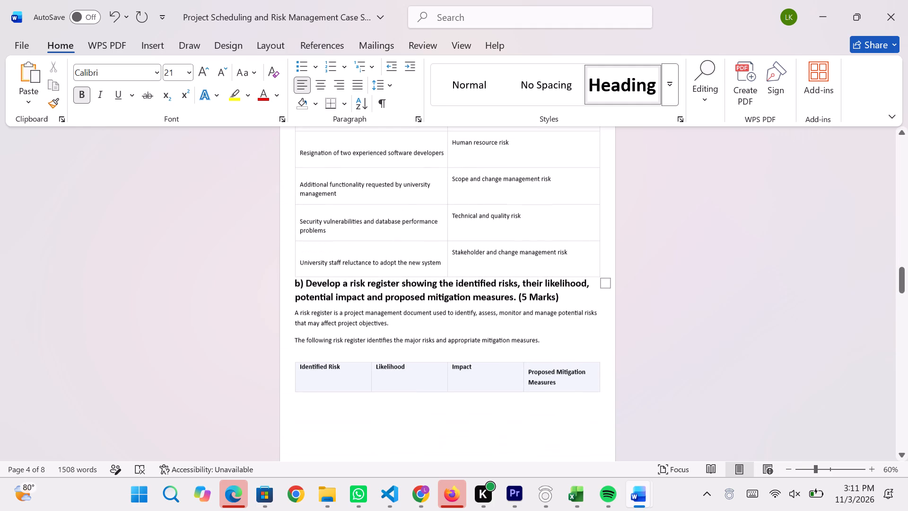
Insert seven blank lines above the part b) risk register heading to push it onto the following page.
{"action": "left_click", "coordinate": [296, 285]}
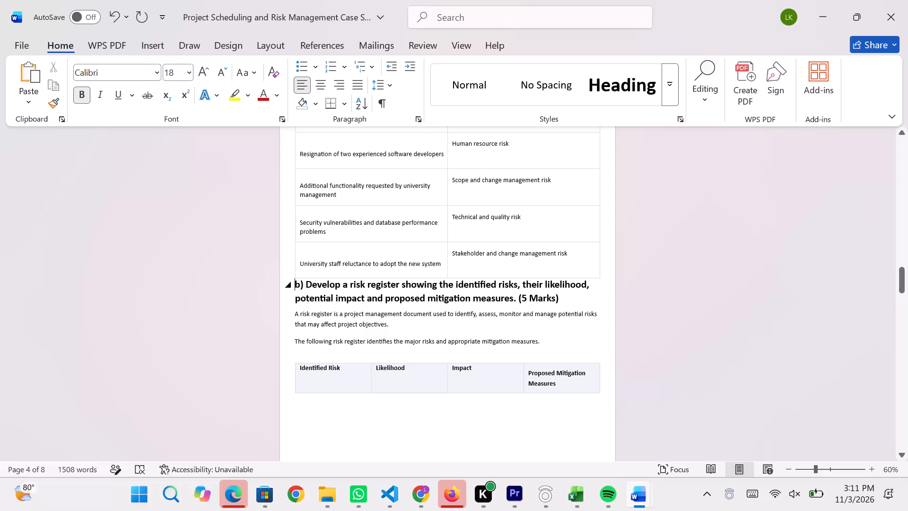
{"action": "key", "text": "Return"}
{"action": "key", "text": "Return"}
{"action": "key", "text": "Return"}
{"action": "key", "text": "Return"}
{"action": "key", "text": "Return"}
{"action": "key", "text": "Return"}
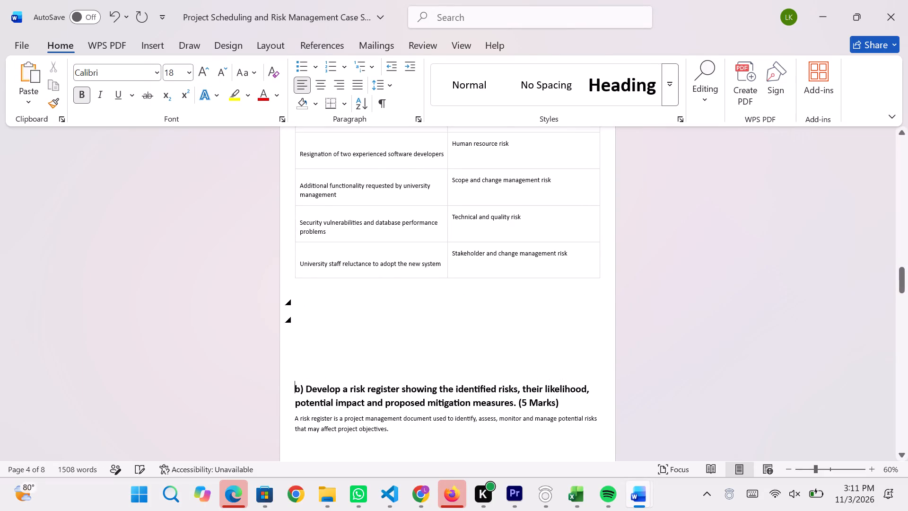
{"action": "scroll", "coordinate": [444, 332], "scroll_direction": "down", "scroll_amount": 4}
{"action": "key", "text": "Return"}
{"action": "key", "text": "Return"}
{"action": "key", "text": "BackSpace"}
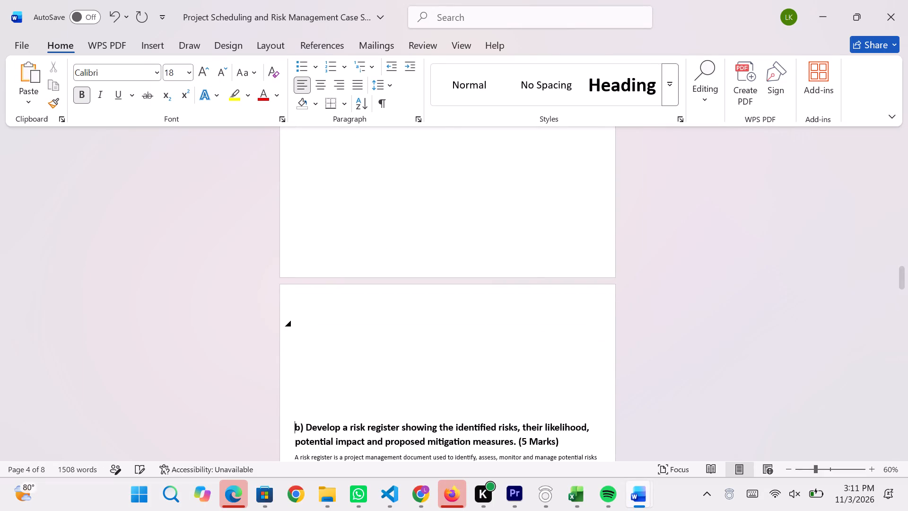
{"action": "key", "text": "BackSpace"}
{"action": "key", "text": "BackSpace"}
{"action": "key", "text": "Return"}
{"action": "key", "text": "Return"}
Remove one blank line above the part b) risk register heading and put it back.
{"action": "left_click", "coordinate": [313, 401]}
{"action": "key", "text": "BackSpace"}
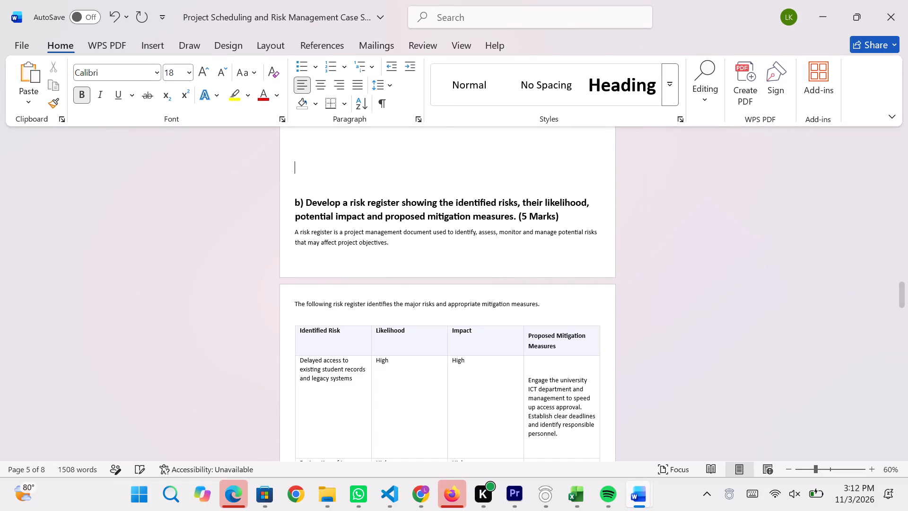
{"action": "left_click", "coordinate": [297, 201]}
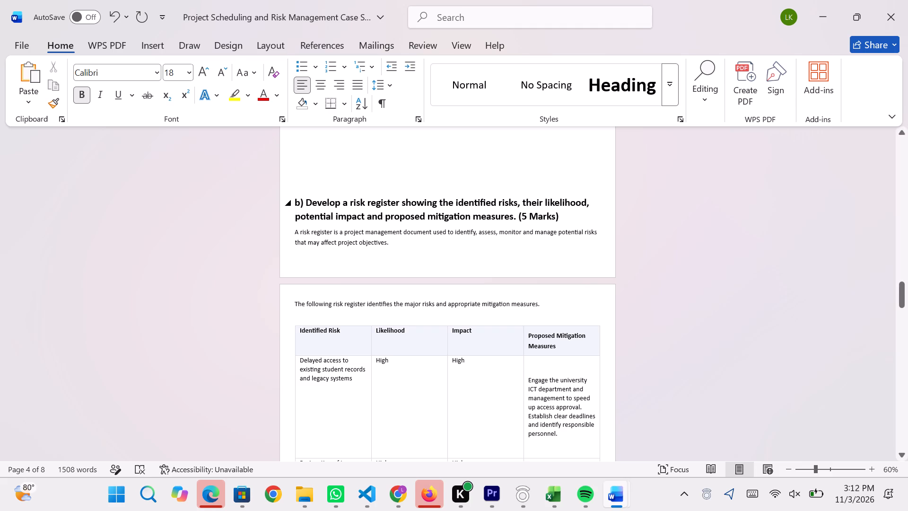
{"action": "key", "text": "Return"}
Delete the block of blank lines above the part b) heading, keeping a single blank line below the risk classification table.
{"action": "left_click", "coordinate": [328, 369]}
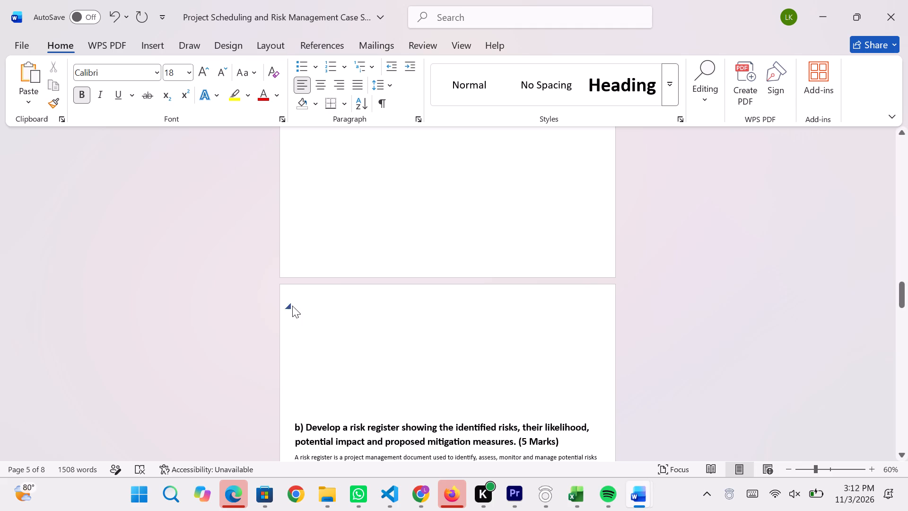
{"action": "left_click_drag", "start_coordinate": [290, 297], "coordinate": [329, 396]}
{"action": "key", "text": "BackSpace"}
{"action": "scroll", "coordinate": [358, 331], "scroll_direction": "up", "scroll_amount": 3}
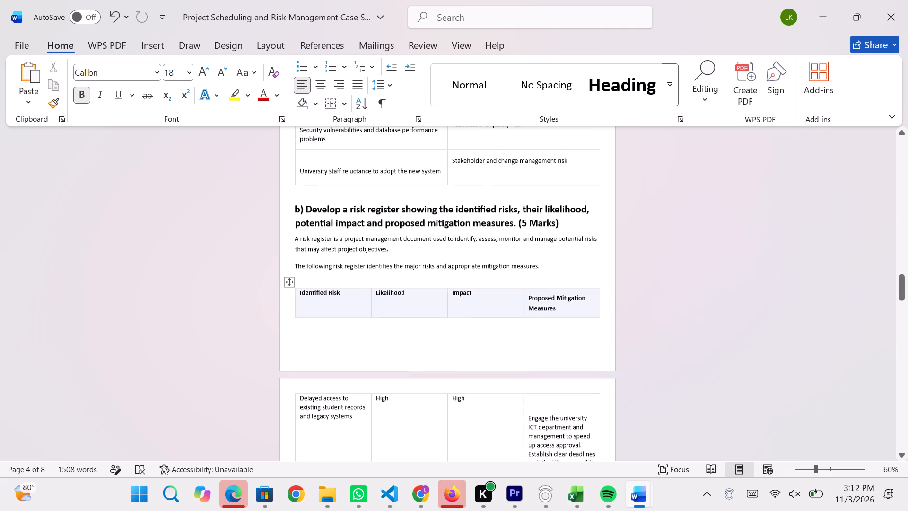
{"action": "scroll", "coordinate": [358, 331], "scroll_direction": "up", "scroll_amount": 2}
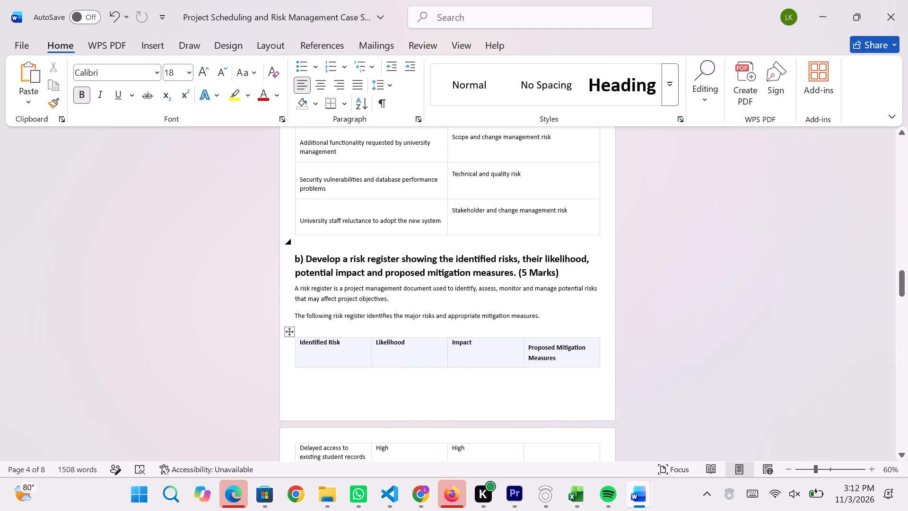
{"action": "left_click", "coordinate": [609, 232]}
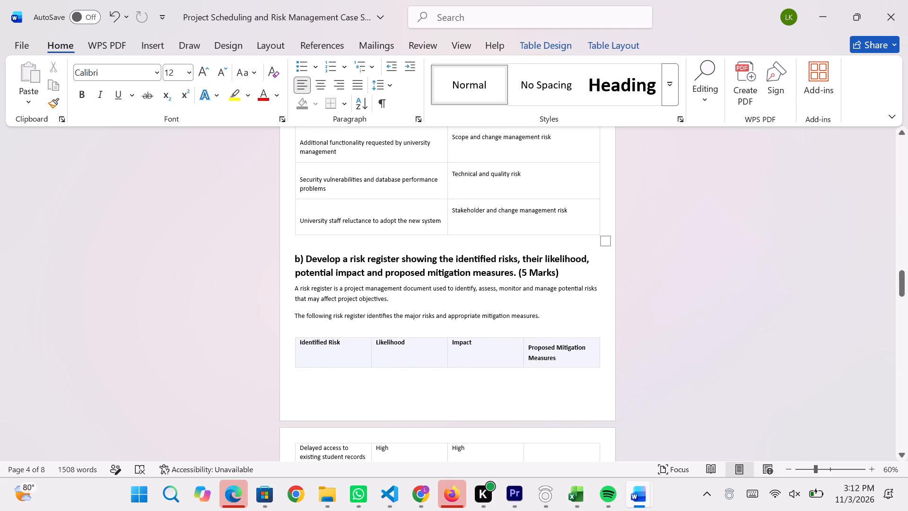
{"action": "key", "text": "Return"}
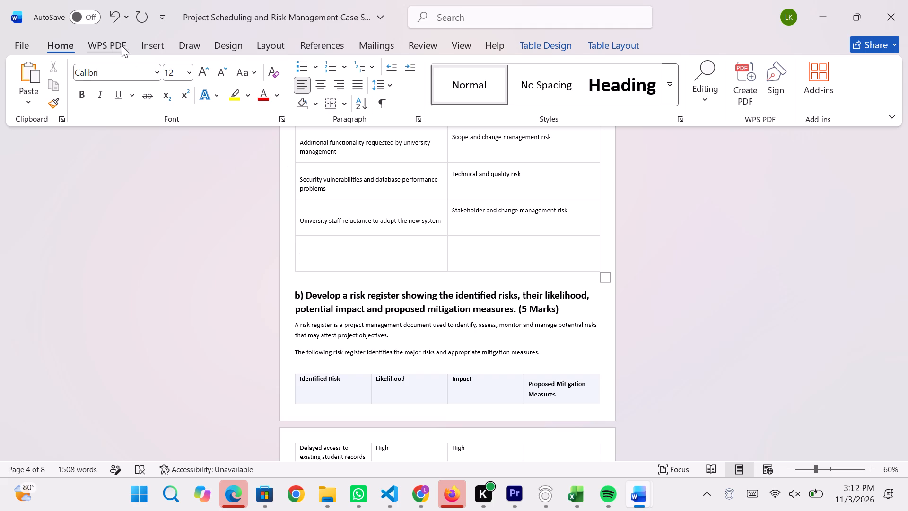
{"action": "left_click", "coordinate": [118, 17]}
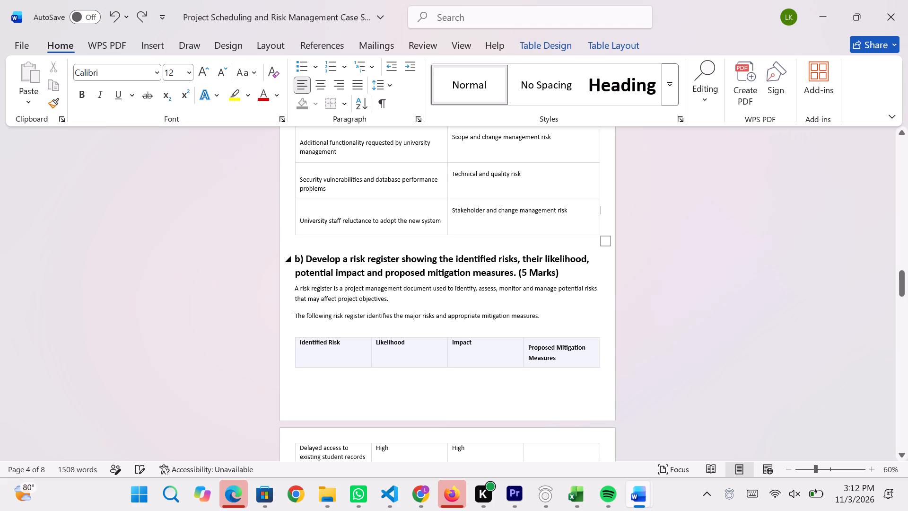
Insert six blank lines above the part b) risk register heading to push it onto the following page.
{"action": "left_click", "coordinate": [312, 258]}
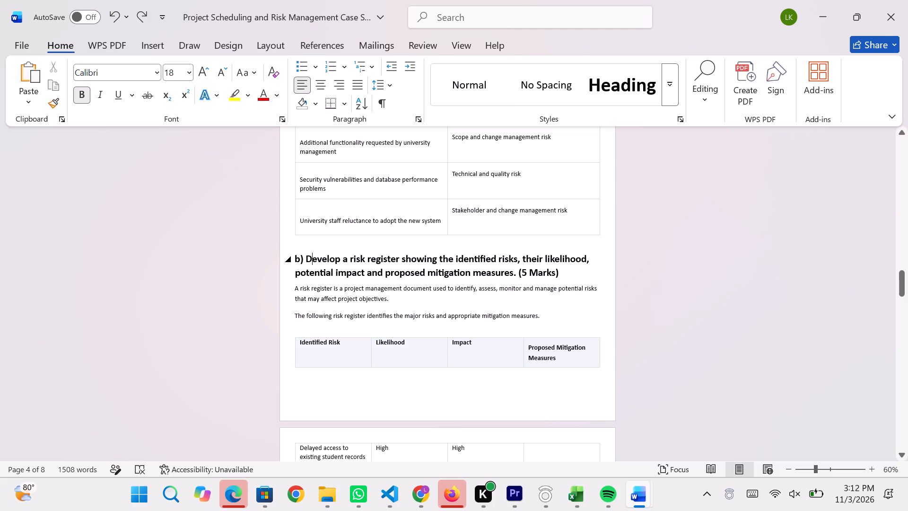
{"action": "key", "text": "Left"}
{"action": "key", "text": "Left"}
{"action": "key", "text": "Left"}
{"action": "key", "text": "Left"}
{"action": "key", "text": "Return"}
{"action": "key", "text": "Return"}
{"action": "key", "text": "Return"}
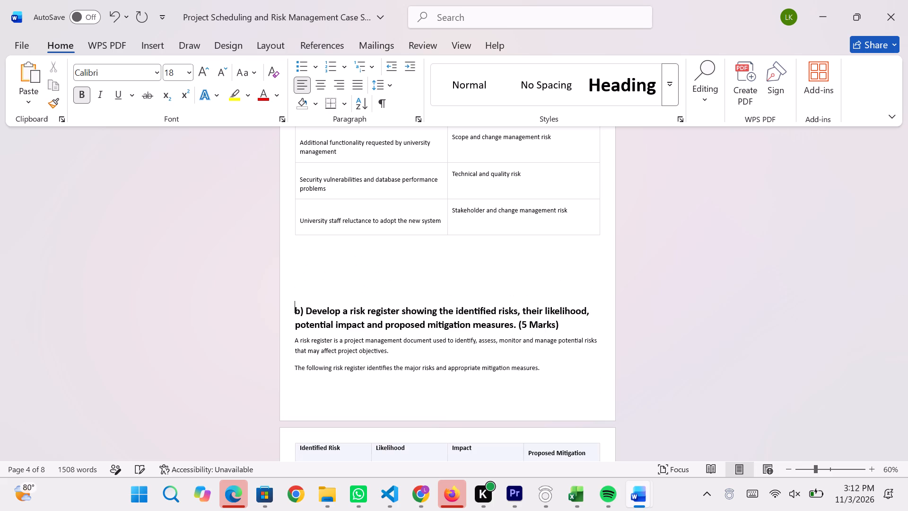
{"action": "key", "text": "Return"}
{"action": "key", "text": "Return"}
{"action": "key", "text": "Return"}
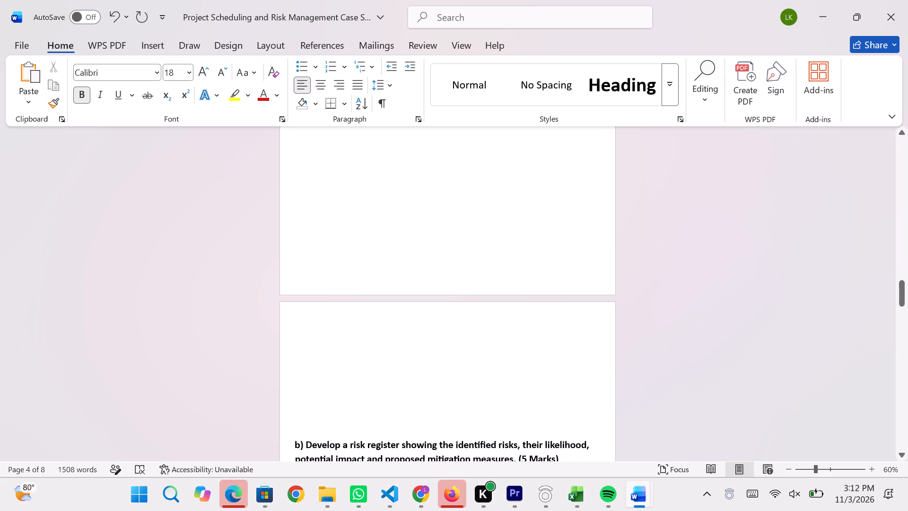
Trim the surplus blank lines above the part b) risk register heading so it starts near the top of its page.
{"action": "scroll", "coordinate": [422, 370], "scroll_direction": "down", "scroll_amount": 16}
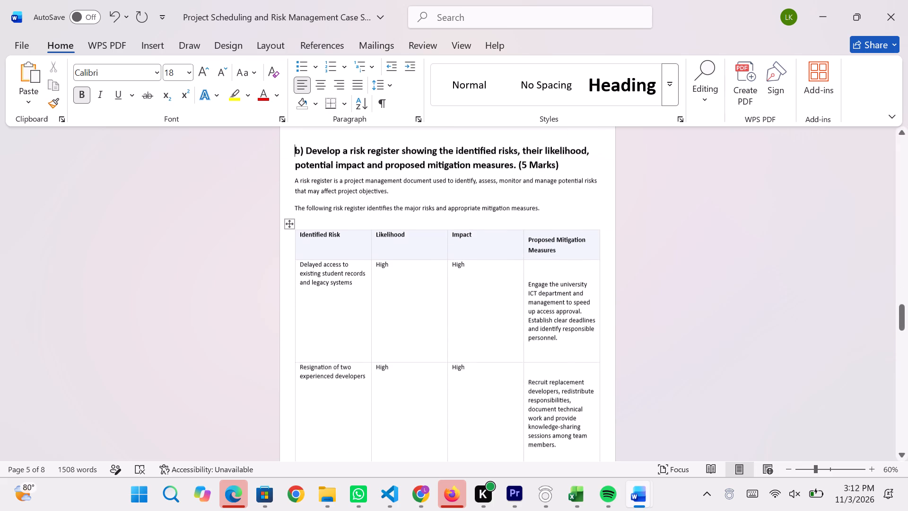
{"action": "scroll", "coordinate": [427, 365], "scroll_direction": "down", "scroll_amount": 11}
{"action": "scroll", "coordinate": [427, 365], "scroll_direction": "up", "scroll_amount": 17}
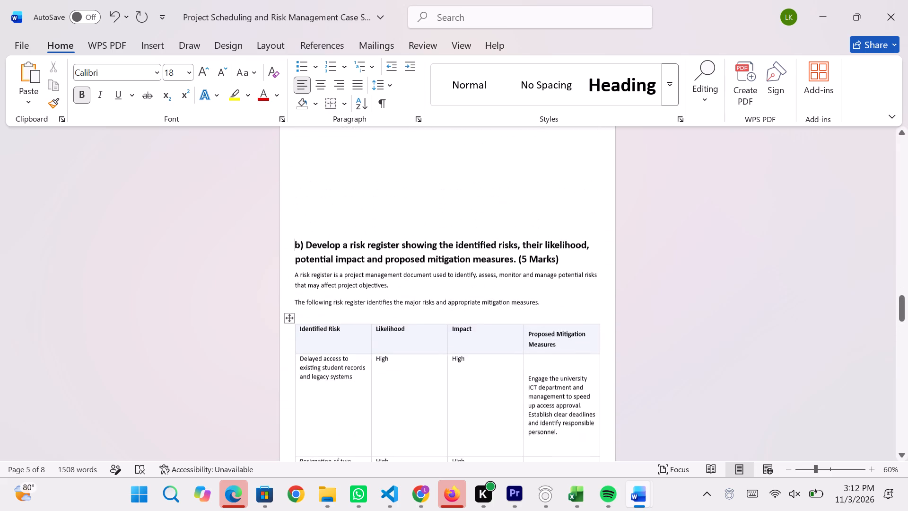
{"action": "scroll", "coordinate": [428, 364], "scroll_direction": "up", "scroll_amount": 5}
{"action": "left_click", "coordinate": [344, 318]}
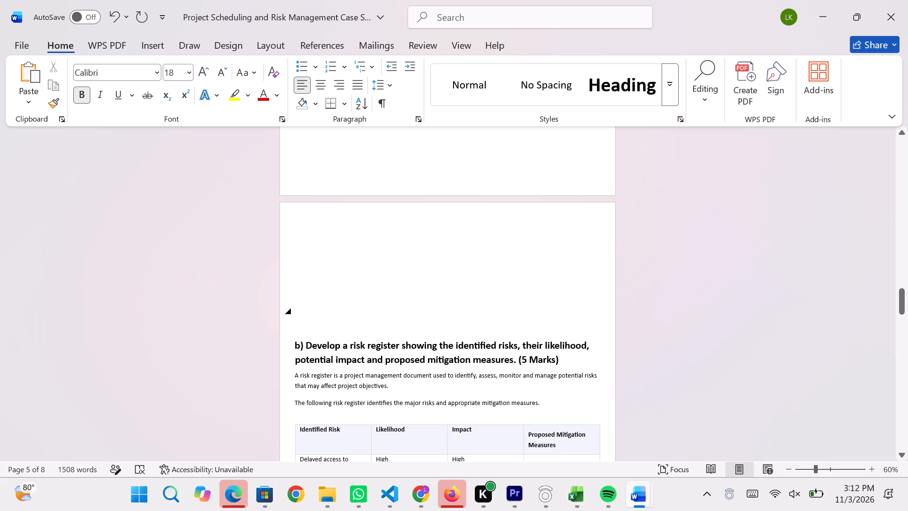
{"action": "key", "text": "BackSpace"}
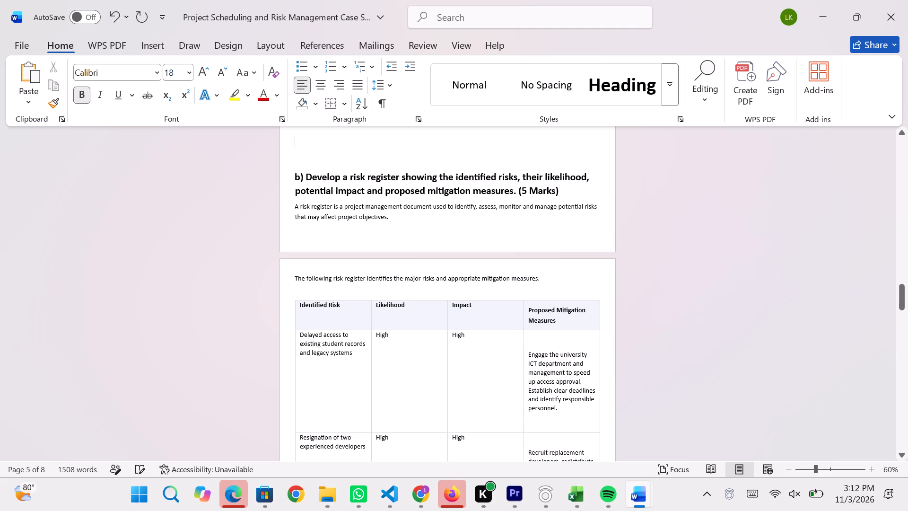
{"action": "key", "text": "Return"}
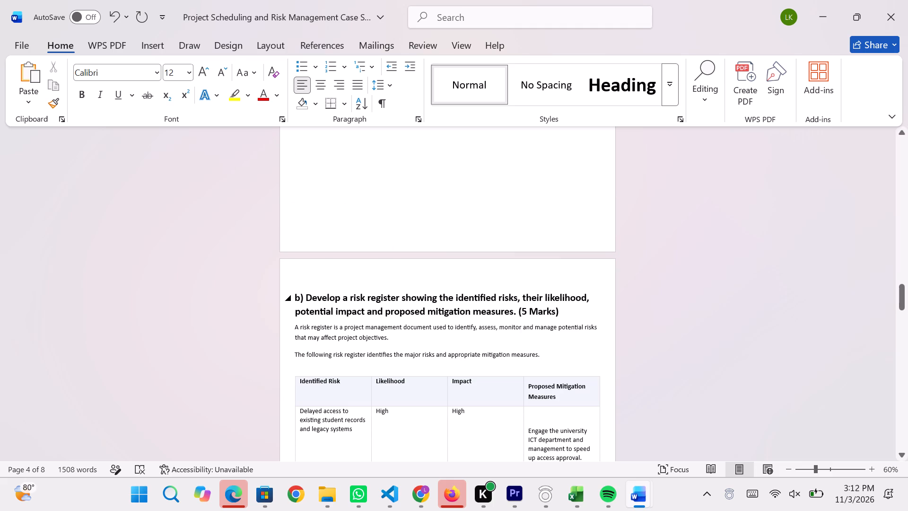
Reduce the height of the risk register's "Delayed access to existing student records and legacy systems" row to fit its text.
{"action": "scroll", "coordinate": [360, 244], "scroll_direction": "up", "scroll_amount": 11}
{"action": "scroll", "coordinate": [391, 297], "scroll_direction": "up", "scroll_amount": 6}
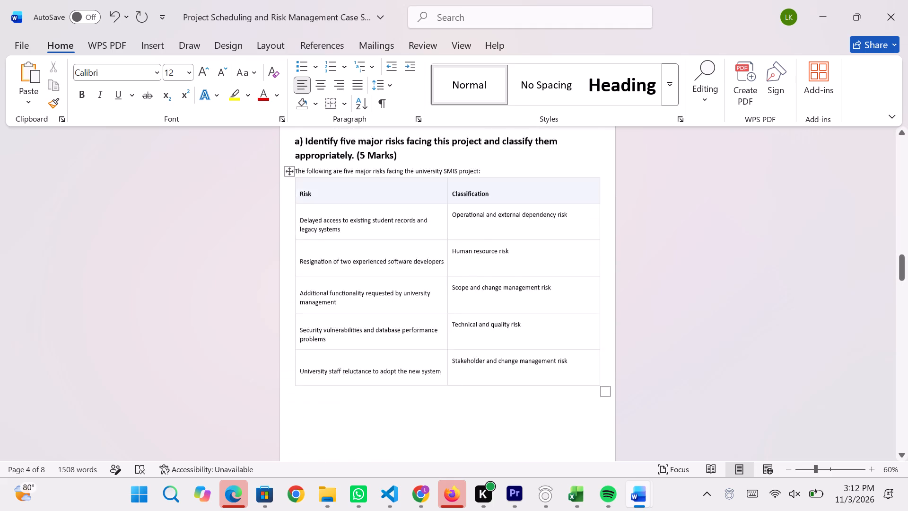
{"action": "scroll", "coordinate": [394, 296], "scroll_direction": "up", "scroll_amount": 5}
{"action": "scroll", "coordinate": [395, 296], "scroll_direction": "down", "scroll_amount": 19}
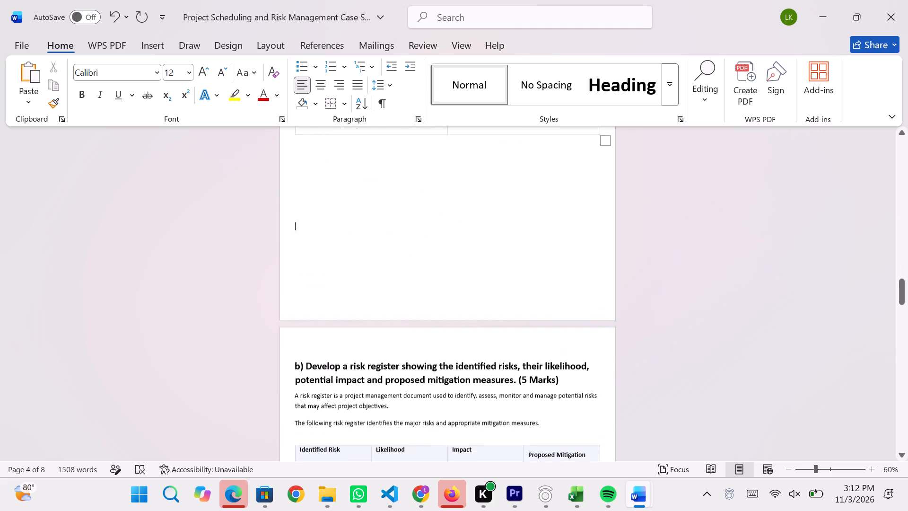
{"action": "scroll", "coordinate": [399, 295], "scroll_direction": "down", "scroll_amount": 17}
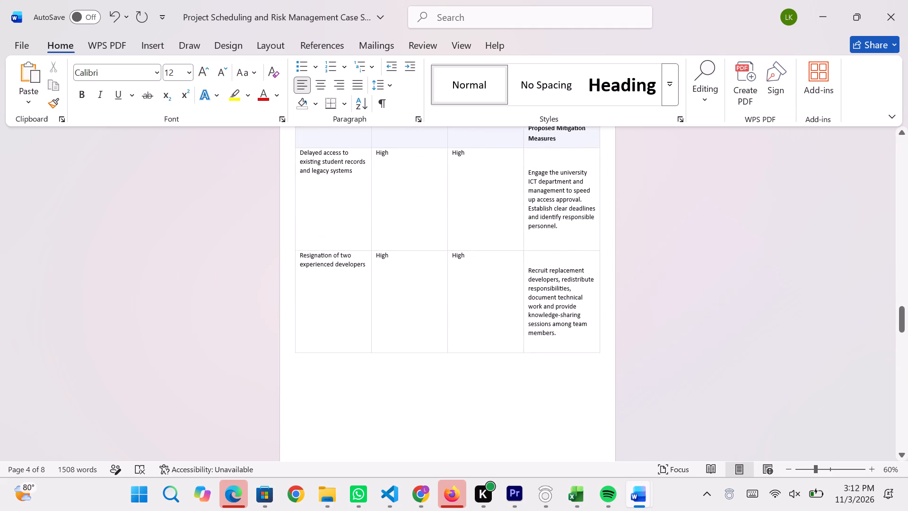
{"action": "left_click_drag", "start_coordinate": [409, 231], "coordinate": [407, 215]}
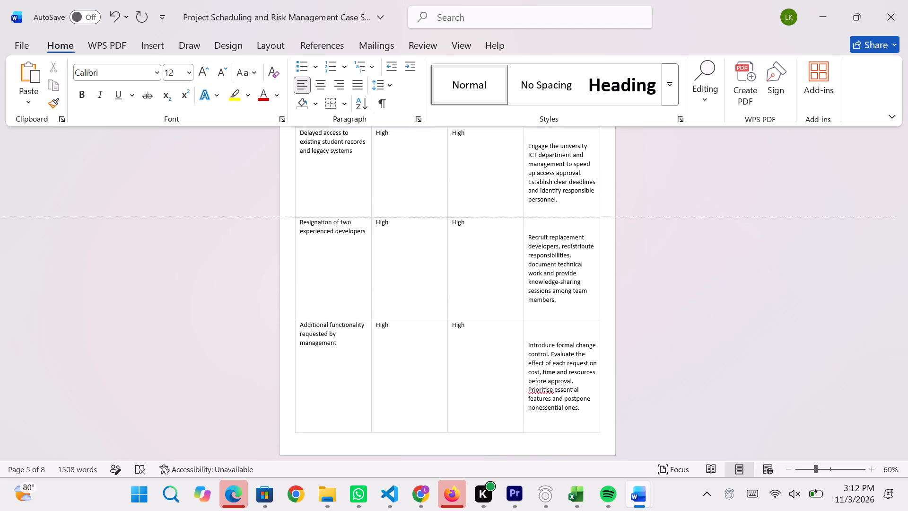
{"action": "left_click_drag", "start_coordinate": [407, 215], "coordinate": [424, 166]}
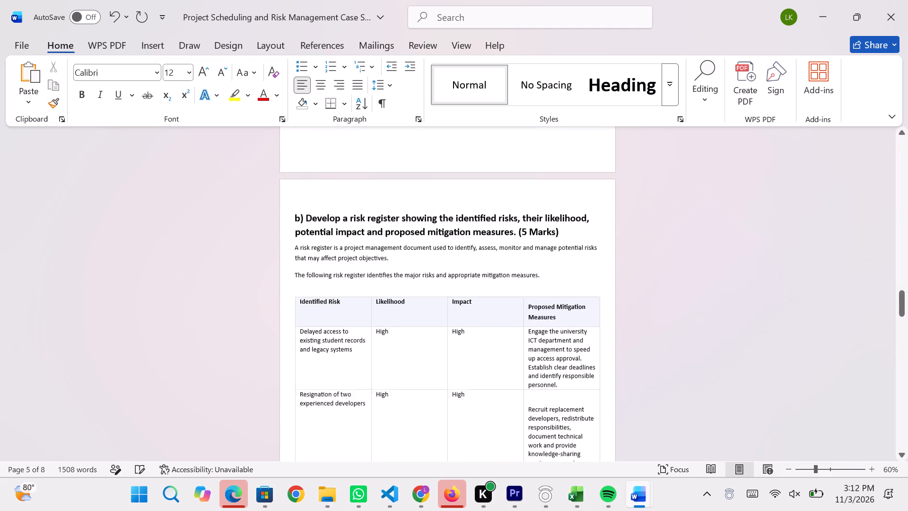
Reduce the height of the risk register's "Resignation of two experienced developers" row to fit its text.
{"action": "scroll", "coordinate": [458, 265], "scroll_direction": "up", "scroll_amount": 8}
{"action": "scroll", "coordinate": [459, 265], "scroll_direction": "down", "scroll_amount": 3}
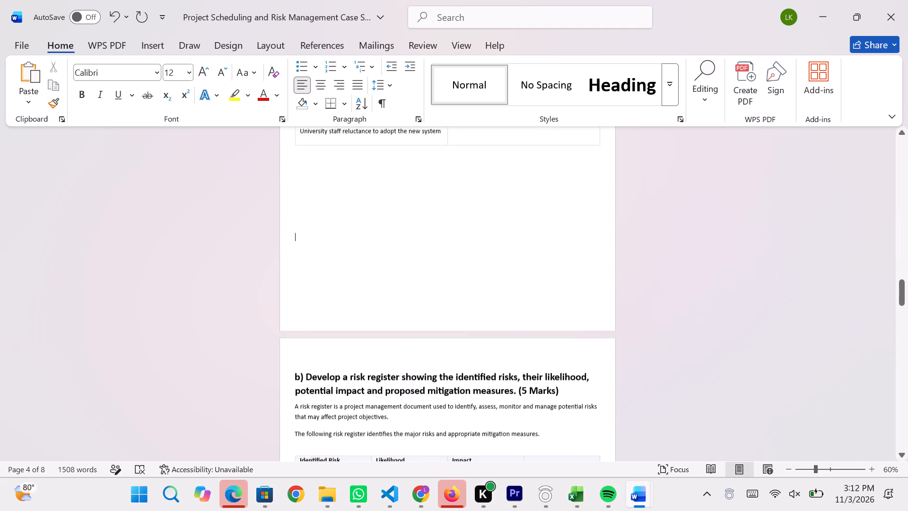
{"action": "scroll", "coordinate": [459, 265], "scroll_direction": "down", "scroll_amount": 11}
{"action": "scroll", "coordinate": [469, 359], "scroll_direction": "down", "scroll_amount": 2}
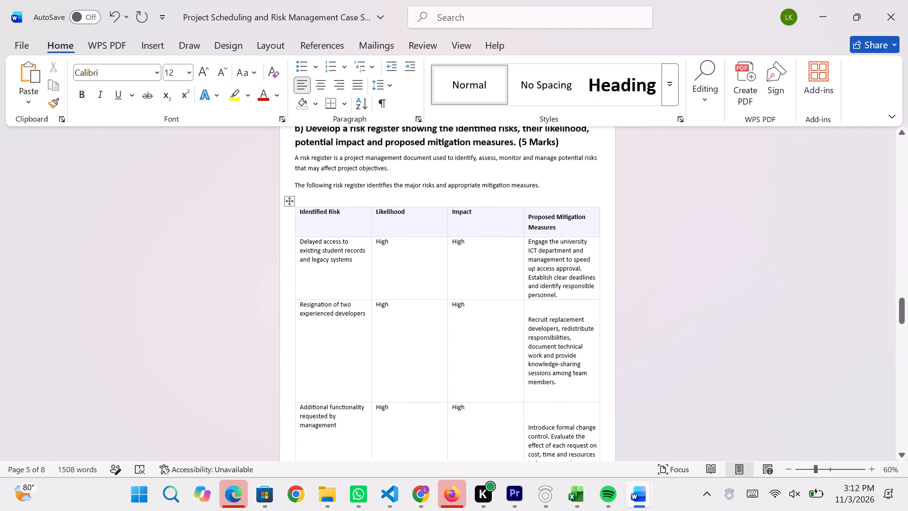
{"action": "left_click_drag", "start_coordinate": [429, 395], "coordinate": [436, 350]}
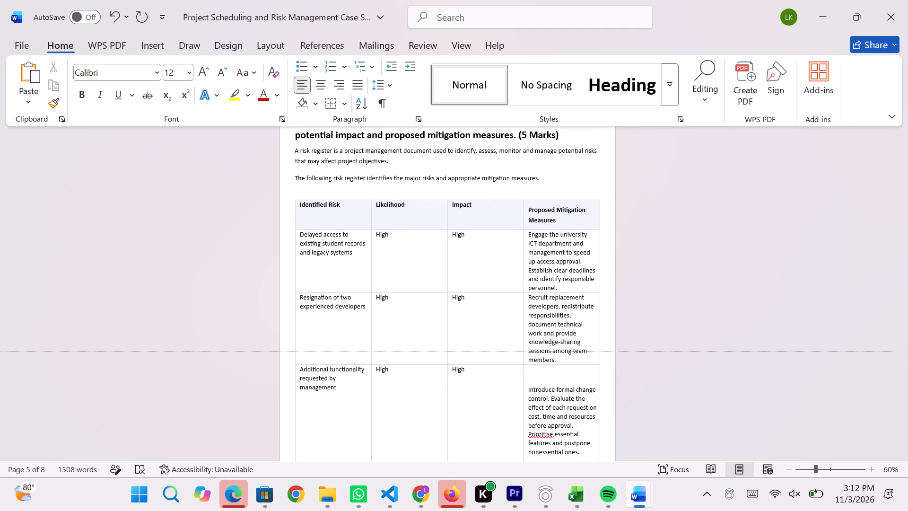
{"action": "left_click_drag", "start_coordinate": [436, 350], "coordinate": [437, 336]}
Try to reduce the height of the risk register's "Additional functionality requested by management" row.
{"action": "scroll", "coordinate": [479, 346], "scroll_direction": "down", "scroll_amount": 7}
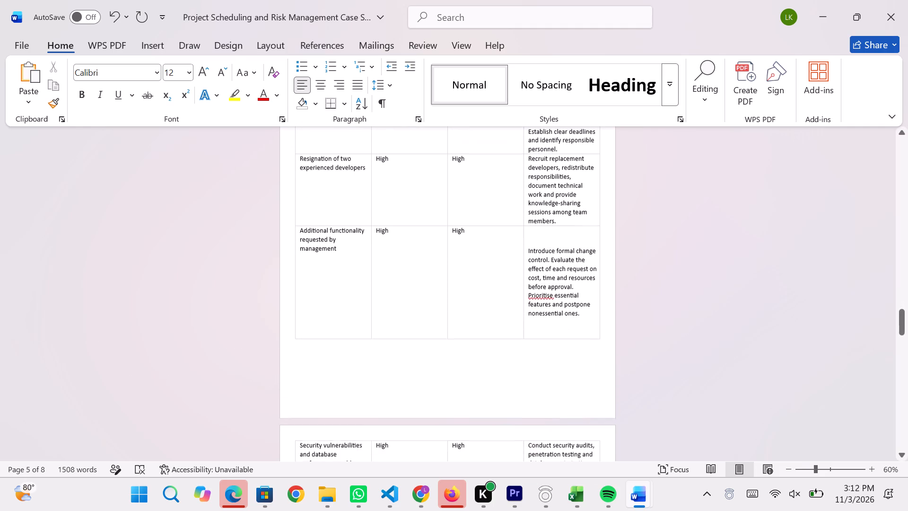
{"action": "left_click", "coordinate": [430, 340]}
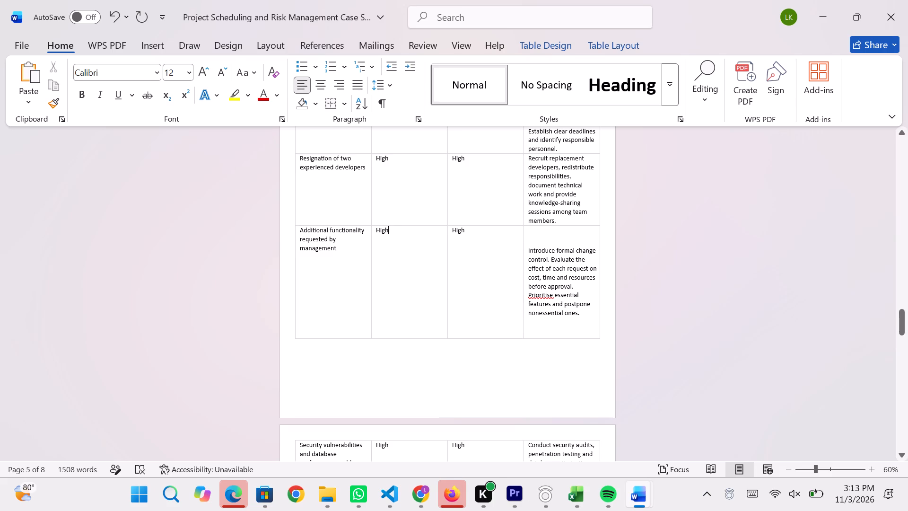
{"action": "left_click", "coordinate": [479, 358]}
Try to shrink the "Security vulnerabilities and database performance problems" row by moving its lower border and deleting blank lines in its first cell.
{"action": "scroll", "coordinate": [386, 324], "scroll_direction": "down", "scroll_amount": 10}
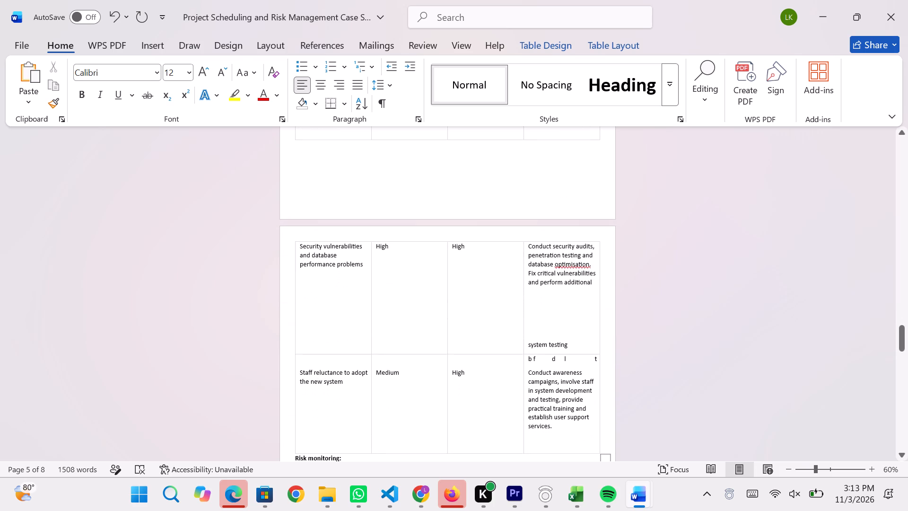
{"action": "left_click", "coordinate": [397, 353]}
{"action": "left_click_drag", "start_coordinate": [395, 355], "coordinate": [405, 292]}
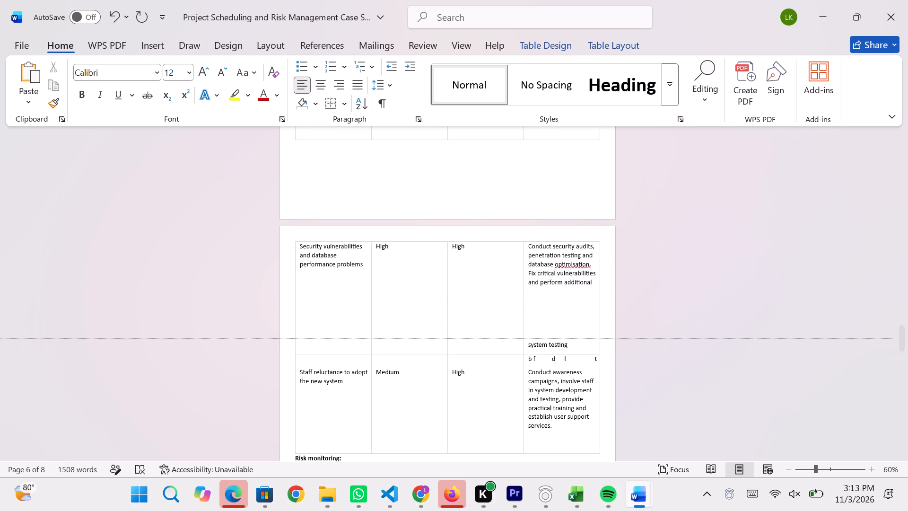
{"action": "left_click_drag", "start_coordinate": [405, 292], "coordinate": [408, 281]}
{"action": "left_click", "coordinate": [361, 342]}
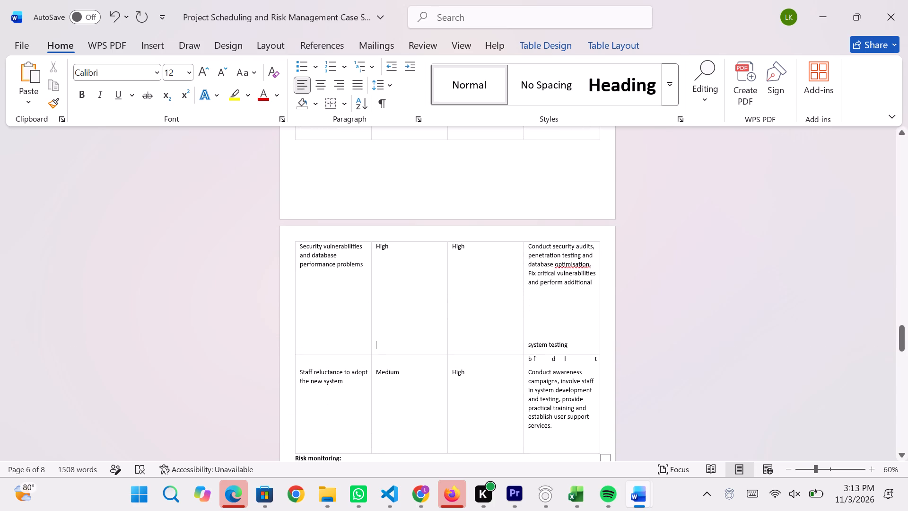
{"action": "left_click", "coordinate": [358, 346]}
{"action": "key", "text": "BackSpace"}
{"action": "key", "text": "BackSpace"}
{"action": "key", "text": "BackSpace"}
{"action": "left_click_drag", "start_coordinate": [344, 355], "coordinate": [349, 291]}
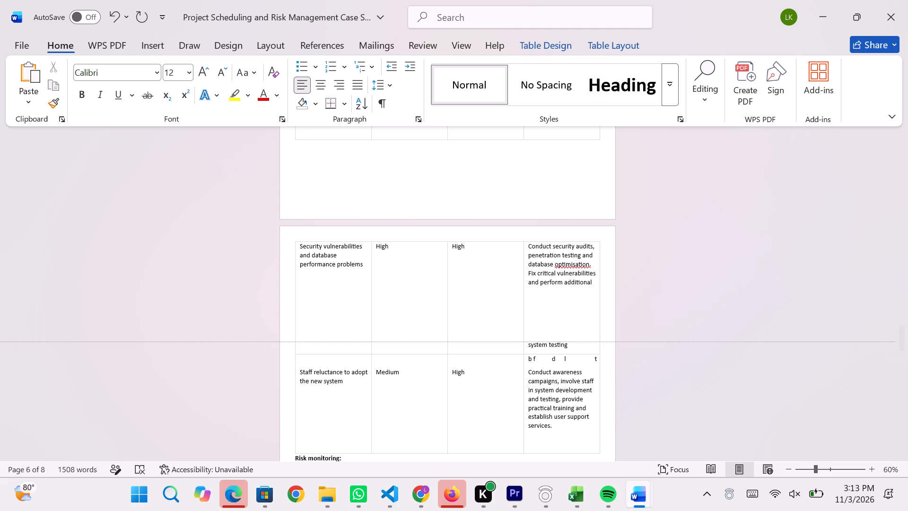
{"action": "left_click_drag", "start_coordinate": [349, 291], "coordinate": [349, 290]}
Reduce the height of the risk register's "Staff reluctance to adopt the new system" row to fit its text.
{"action": "scroll", "coordinate": [409, 332], "scroll_direction": "down", "scroll_amount": 3}
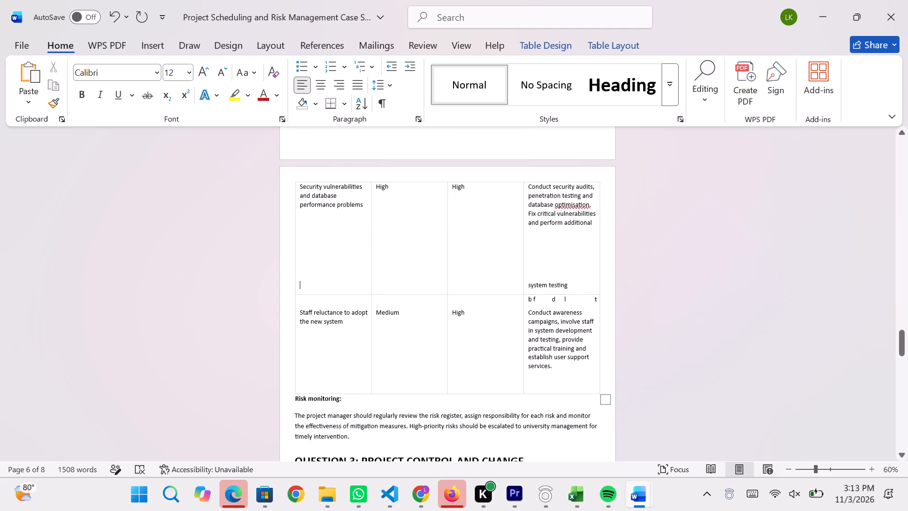
{"action": "left_click_drag", "start_coordinate": [403, 393], "coordinate": [399, 366]}
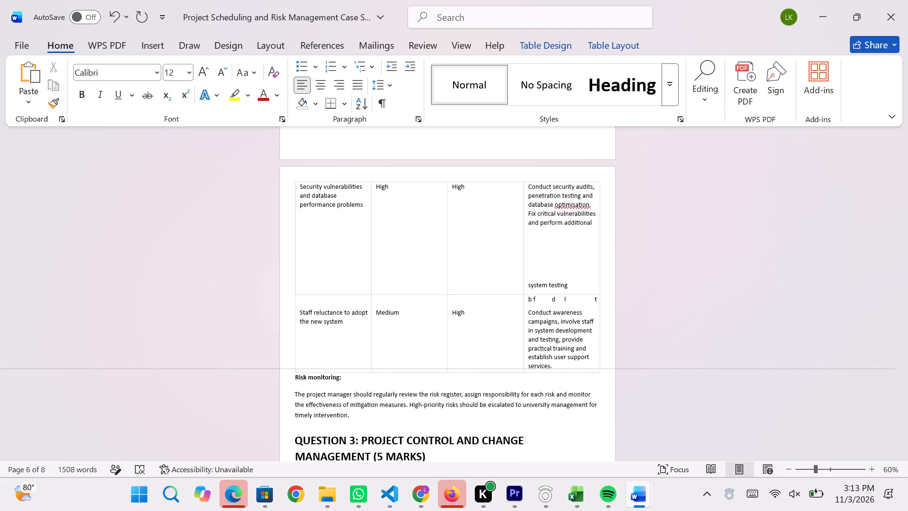
{"action": "left_click_drag", "start_coordinate": [399, 366], "coordinate": [402, 343]}
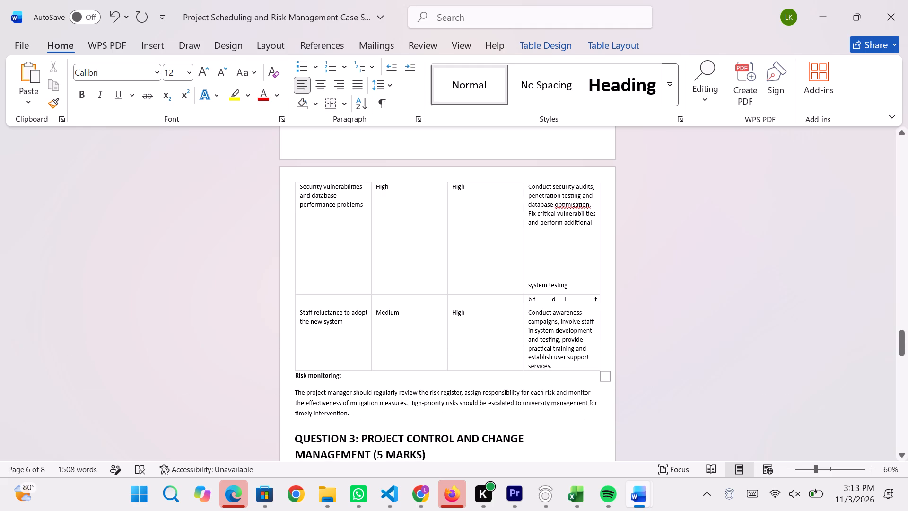
Resize the whole risk register table proportionally from its lower corner, making it slightly narrower than the text width.
{"action": "left_click_drag", "start_coordinate": [604, 377], "coordinate": [577, 334]}
{"action": "scroll", "coordinate": [584, 335], "scroll_direction": "down", "scroll_amount": 9}
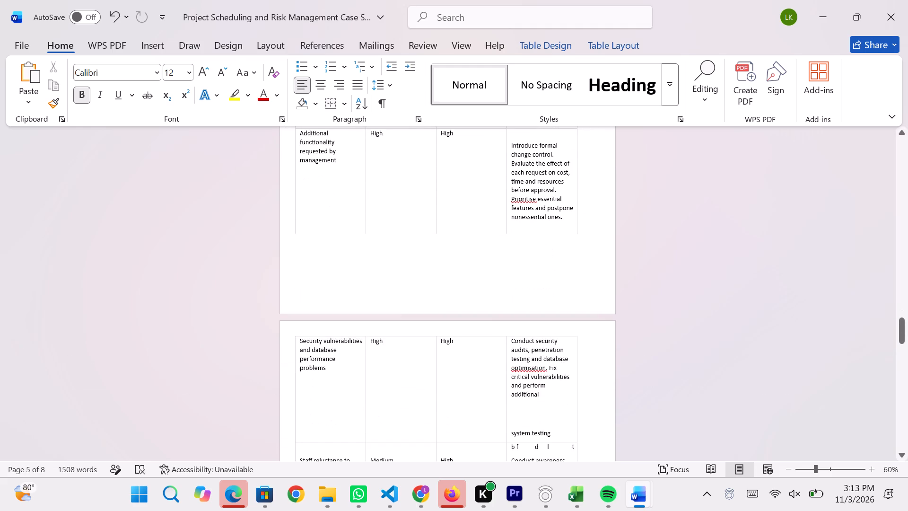
Widen the risk register's Proposed Mitigation Measures column outward until the table slightly exceeds the text width.
{"action": "scroll", "coordinate": [584, 335], "scroll_direction": "up", "scroll_amount": 13}
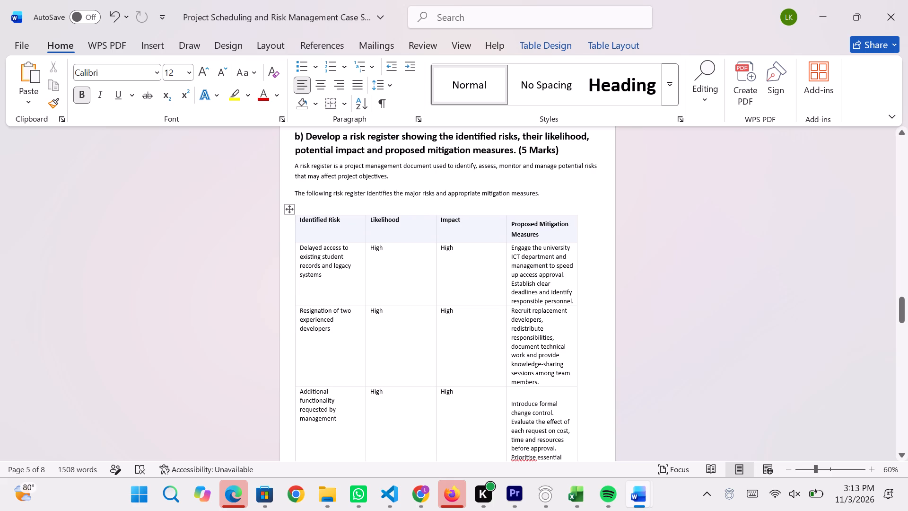
{"action": "left_click_drag", "start_coordinate": [576, 264], "coordinate": [606, 264]}
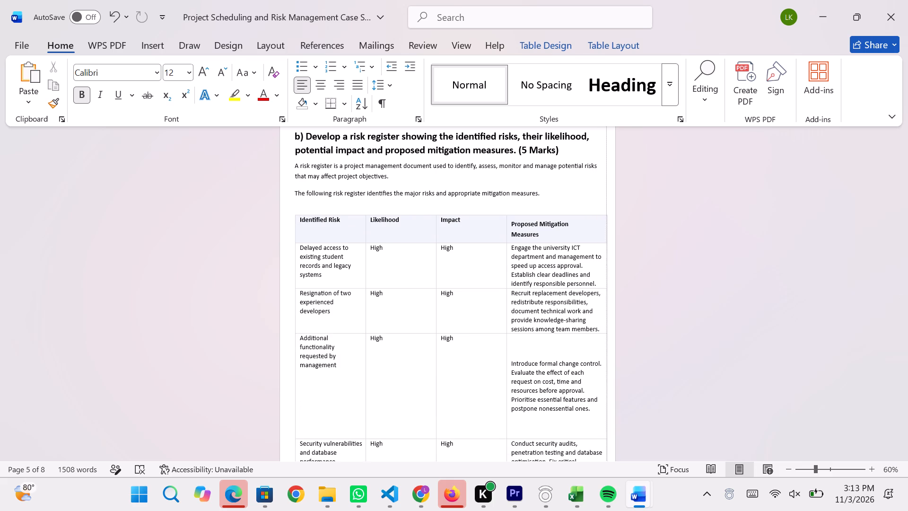
{"action": "left_click_drag", "start_coordinate": [606, 264], "coordinate": [609, 264]}
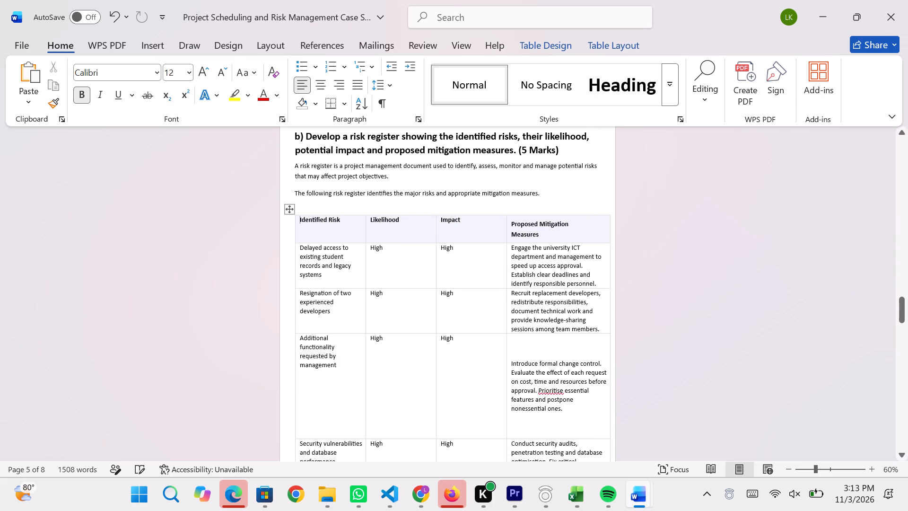
Tighten the risk register's upper rows, reducing the "Additional functionality requested by management" row to fit its text.
{"action": "left_click", "coordinate": [471, 288]}
{"action": "left_click_drag", "start_coordinate": [471, 289], "coordinate": [475, 274]}
{"action": "left_click_drag", "start_coordinate": [470, 334], "coordinate": [473, 317]}
{"action": "left_click_drag", "start_coordinate": [462, 439], "coordinate": [468, 372]}
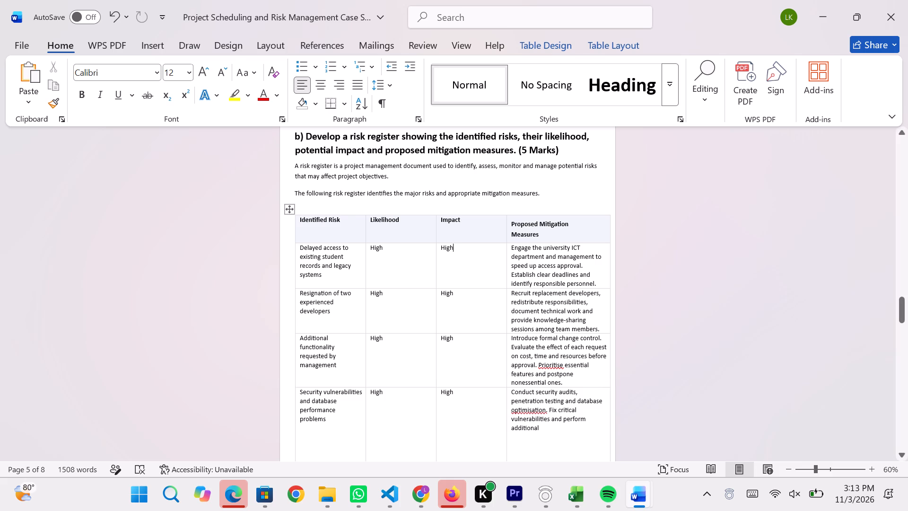
Narrow the risk register's Likelihood and Impact columns to fit their headings, widening the Identified Risk and Proposed Mitigation Measures columns.
{"action": "left_click_drag", "start_coordinate": [505, 316], "coordinate": [498, 316]}
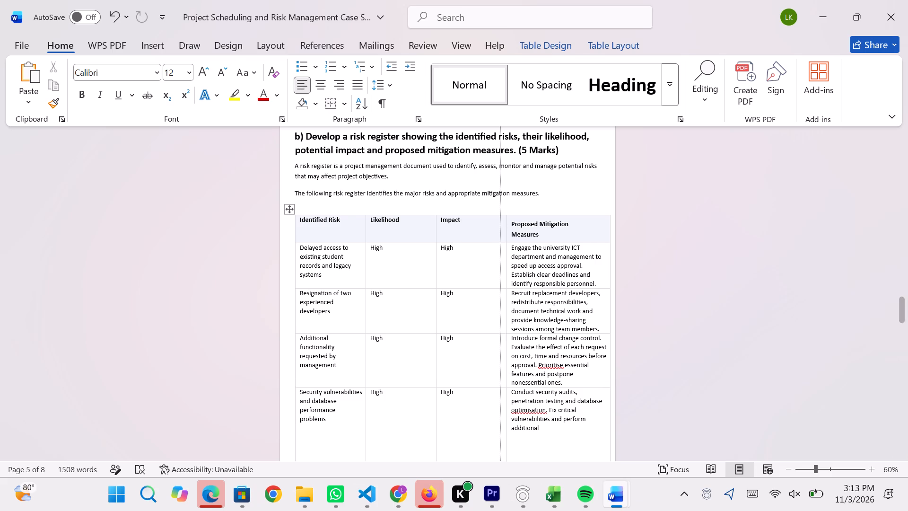
{"action": "left_click_drag", "start_coordinate": [498, 316], "coordinate": [470, 316]}
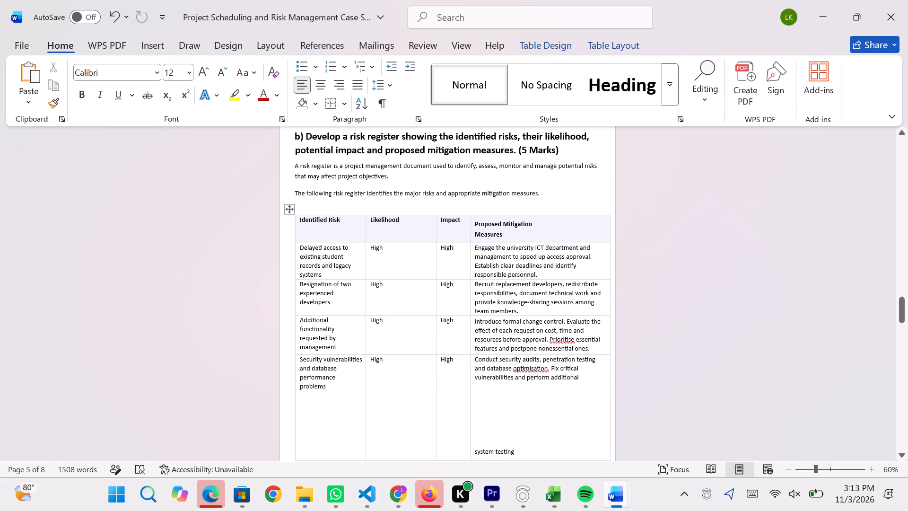
{"action": "left_click_drag", "start_coordinate": [436, 305], "coordinate": [426, 305]}
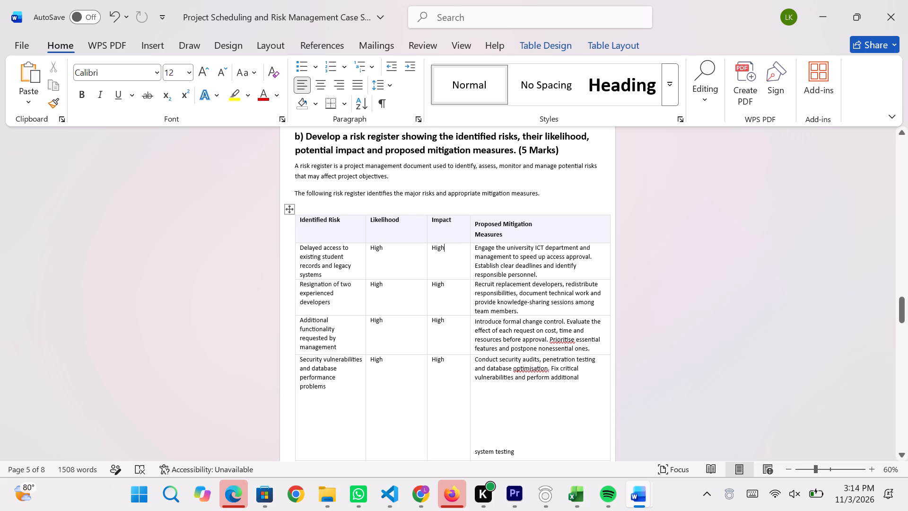
{"action": "left_click_drag", "start_coordinate": [365, 310], "coordinate": [395, 310]}
{"action": "left_click_drag", "start_coordinate": [472, 305], "coordinate": [471, 305]}
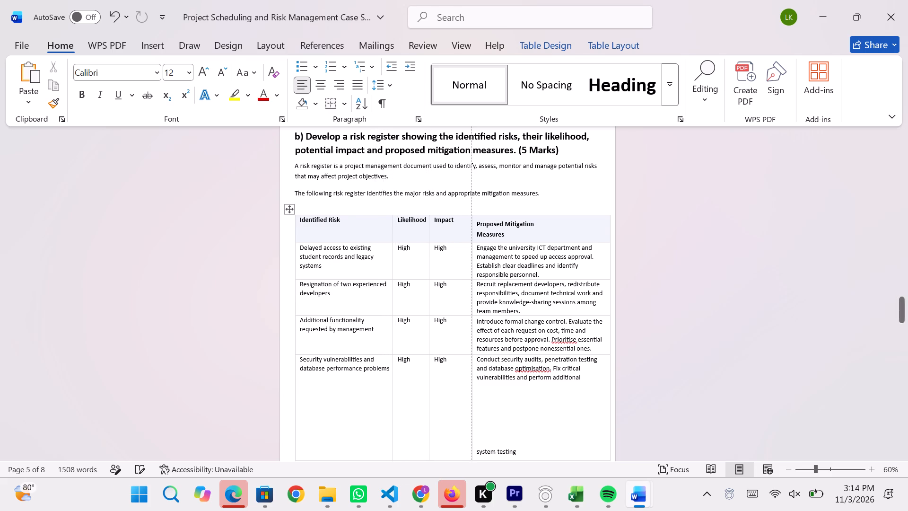
{"action": "left_click_drag", "start_coordinate": [471, 305], "coordinate": [457, 305]}
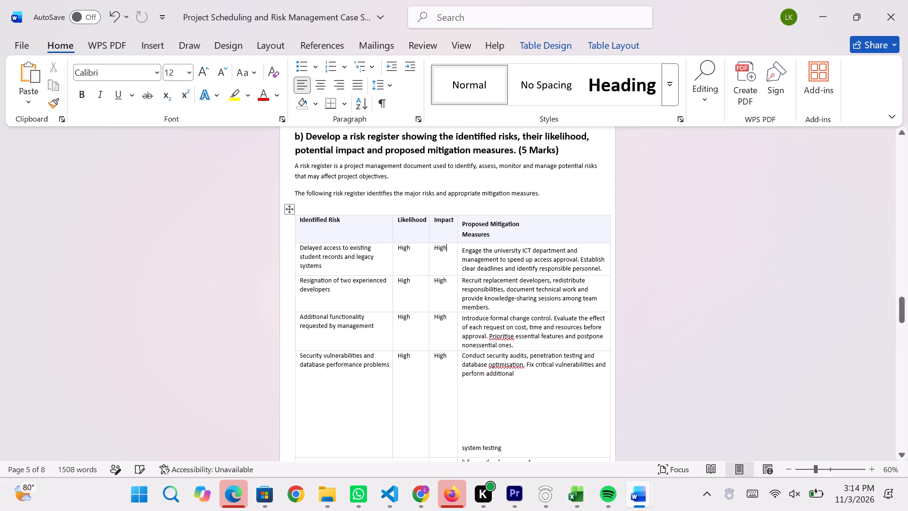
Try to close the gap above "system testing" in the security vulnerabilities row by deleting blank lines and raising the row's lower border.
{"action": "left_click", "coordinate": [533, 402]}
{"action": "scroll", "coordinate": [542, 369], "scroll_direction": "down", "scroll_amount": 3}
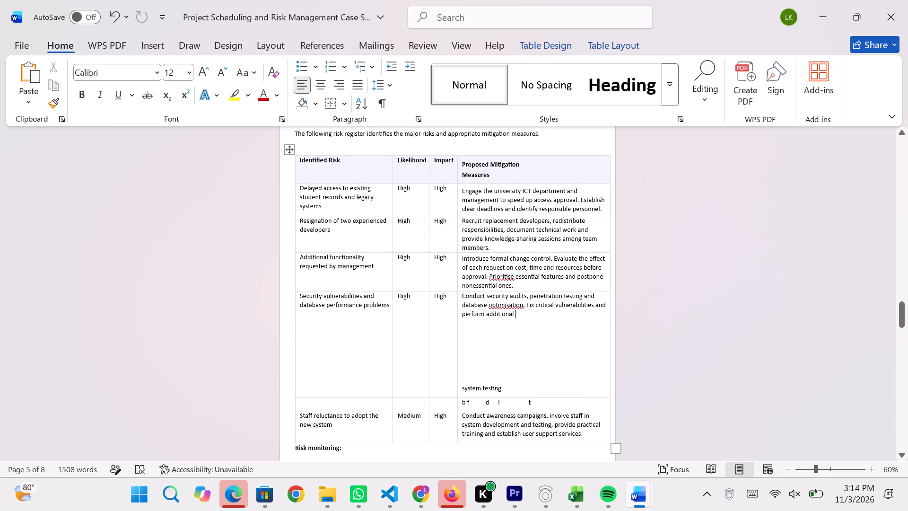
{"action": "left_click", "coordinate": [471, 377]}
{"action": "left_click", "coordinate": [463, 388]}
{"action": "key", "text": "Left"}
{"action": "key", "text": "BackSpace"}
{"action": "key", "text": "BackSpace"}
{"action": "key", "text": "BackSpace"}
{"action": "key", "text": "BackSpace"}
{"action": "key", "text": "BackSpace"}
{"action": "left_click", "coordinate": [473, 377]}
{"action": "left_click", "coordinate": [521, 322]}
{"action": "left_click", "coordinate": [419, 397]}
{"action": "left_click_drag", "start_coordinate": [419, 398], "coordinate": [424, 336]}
Copy "system testing" in the security vulnerabilities row's mitigation cell and paste it after "perform additional".
{"action": "left_click", "coordinate": [463, 390]}
{"action": "left_click", "coordinate": [463, 390]}
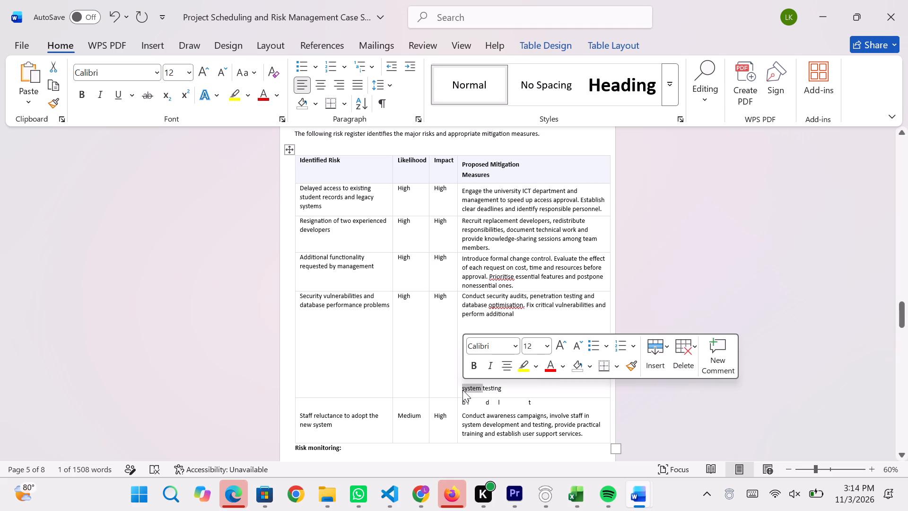
{"action": "left_click", "coordinate": [501, 389]}
{"action": "left_click_drag", "start_coordinate": [501, 389], "coordinate": [464, 388]}
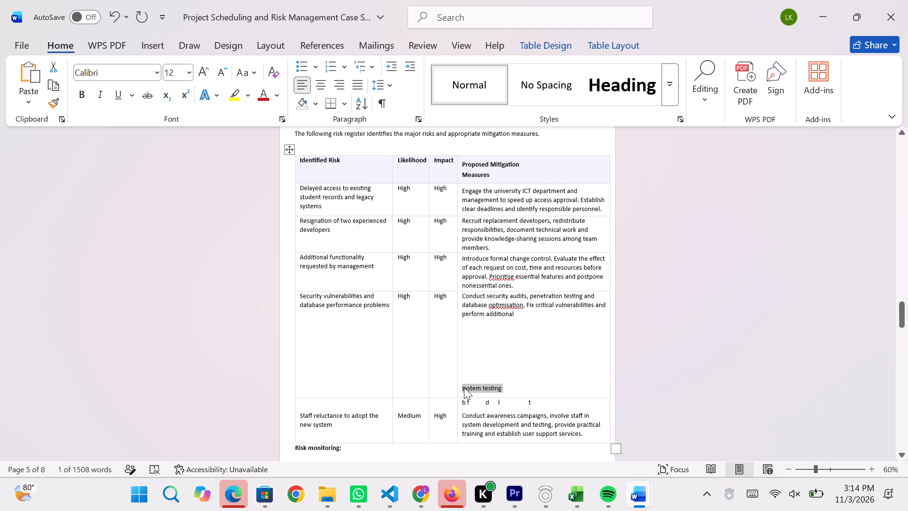
{"action": "key", "text": "ctrl+c"}
{"action": "left_click", "coordinate": [519, 317]}
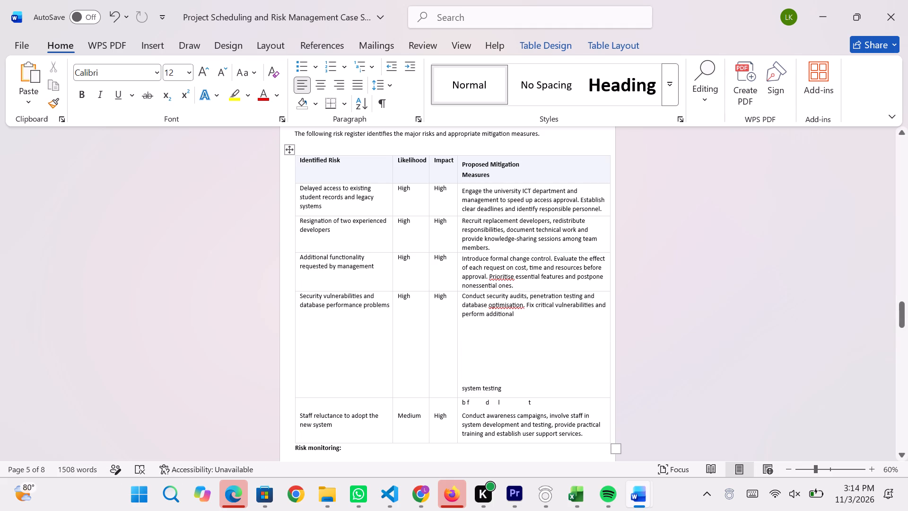
{"action": "key", "text": "ctrl+v"}
Delete the original detached "system testing" line at the bottom of the security vulnerabilities row's mitigation cell.
{"action": "left_click", "coordinate": [508, 387]}
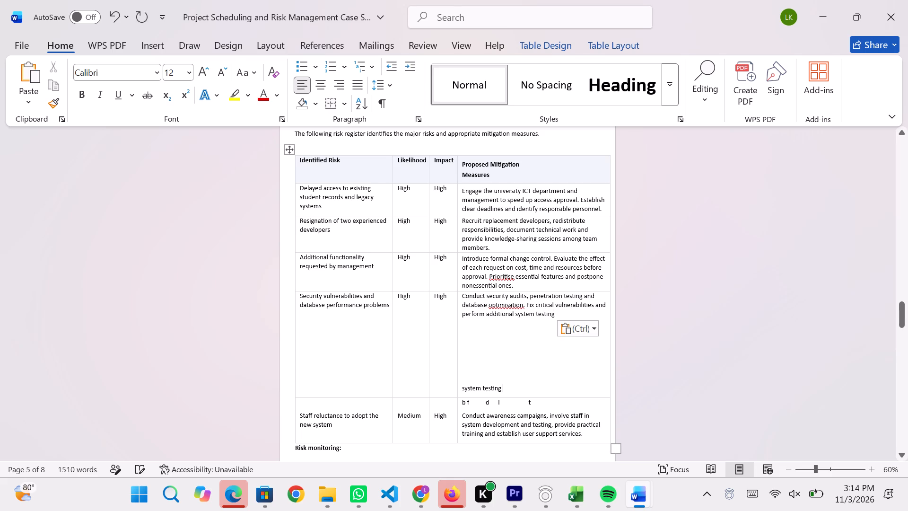
{"action": "key", "text": "BackSpace"}
{"action": "key", "text": "BackSpace"}
{"action": "key", "text": "BackSpace"}
{"action": "key", "text": "BackSpace"}
{"action": "key", "text": "BackSpace"}
{"action": "key", "text": "BackSpace"}
{"action": "key", "text": "BackSpace"}
{"action": "key", "text": "BackSpace"}
{"action": "key", "text": "BackSpace"}
{"action": "key", "text": "BackSpace"}
{"action": "key", "text": "BackSpace"}
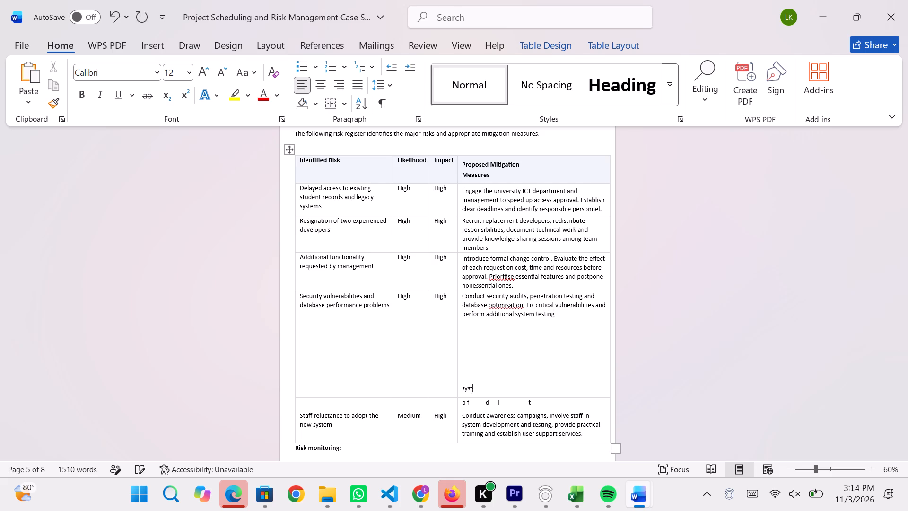
{"action": "key", "text": "BackSpace"}
{"action": "key", "text": "BackSpace"}
{"action": "key", "text": "BackSpace"}
{"action": "key", "text": "BackSpace"}
{"action": "key", "text": "BackSpace"}
{"action": "key", "text": "BackSpace"}
{"action": "key", "text": "BackSpace"}
{"action": "key", "text": "BackSpace"}
{"action": "key", "text": "BackSpace"}
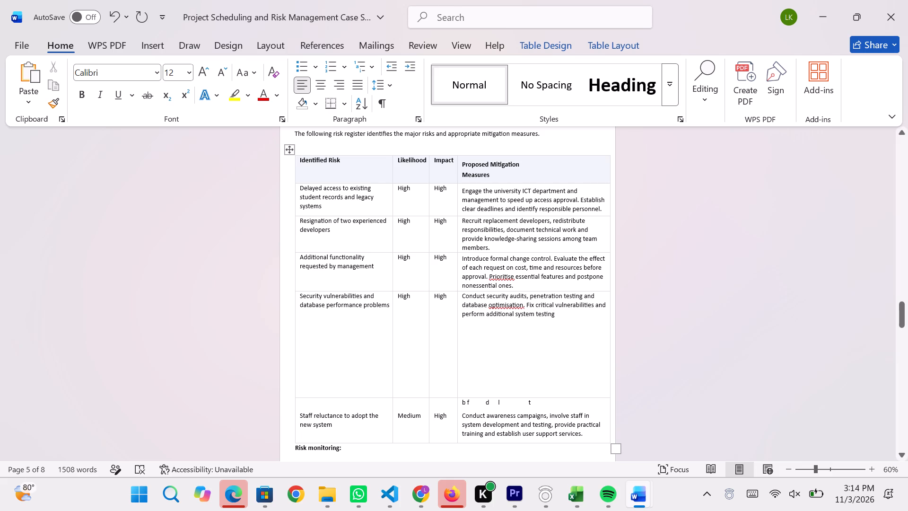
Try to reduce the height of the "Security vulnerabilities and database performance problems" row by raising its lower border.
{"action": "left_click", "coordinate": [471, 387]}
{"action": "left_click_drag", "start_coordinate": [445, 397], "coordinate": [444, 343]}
Reduce the height of the risk register's "Staff reluctance to adopt the new system" row to fit its text.
{"action": "scroll", "coordinate": [431, 362], "scroll_direction": "down", "scroll_amount": 3}
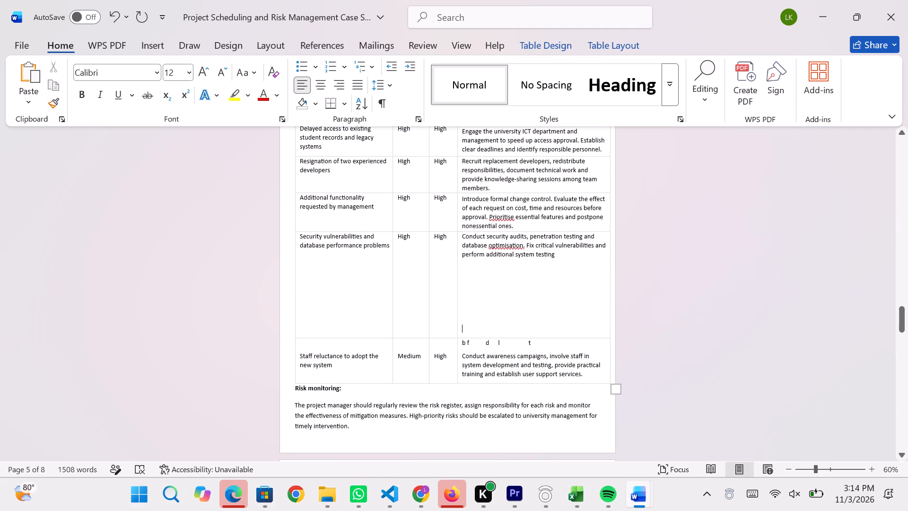
{"action": "left_click_drag", "start_coordinate": [419, 383], "coordinate": [421, 340]}
{"action": "left_click", "coordinate": [439, 336]}
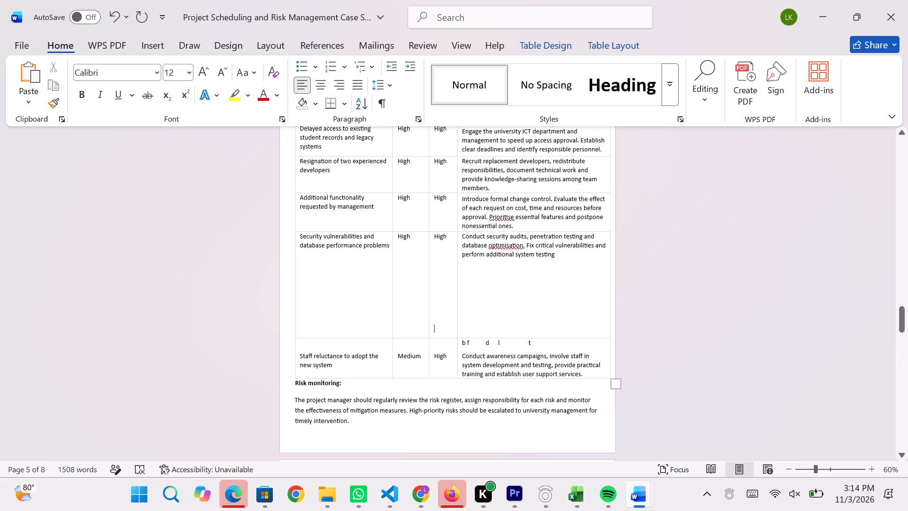
Correct "optimisation" to "optimization" in the security vulnerabilities row's mitigation text.
{"action": "left_click", "coordinate": [498, 246]}
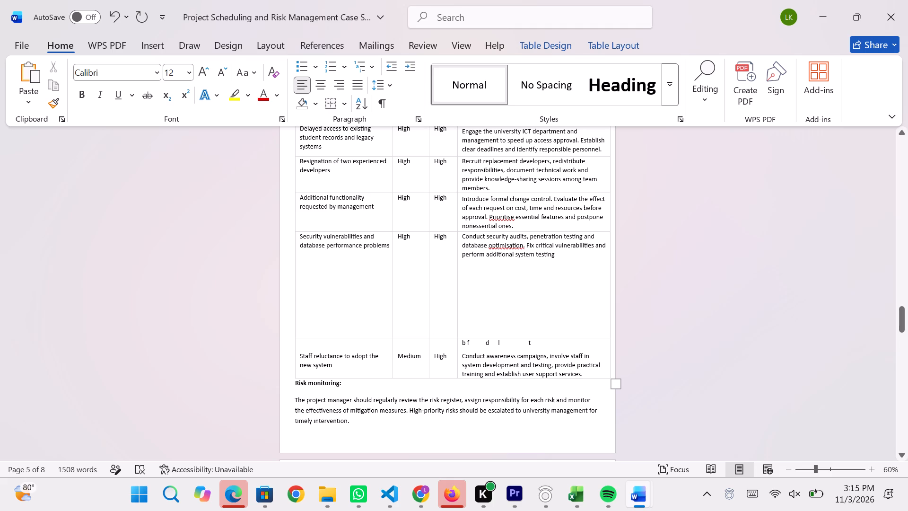
{"action": "right_click", "coordinate": [502, 247]}
{"action": "left_click", "coordinate": [410, 200]}
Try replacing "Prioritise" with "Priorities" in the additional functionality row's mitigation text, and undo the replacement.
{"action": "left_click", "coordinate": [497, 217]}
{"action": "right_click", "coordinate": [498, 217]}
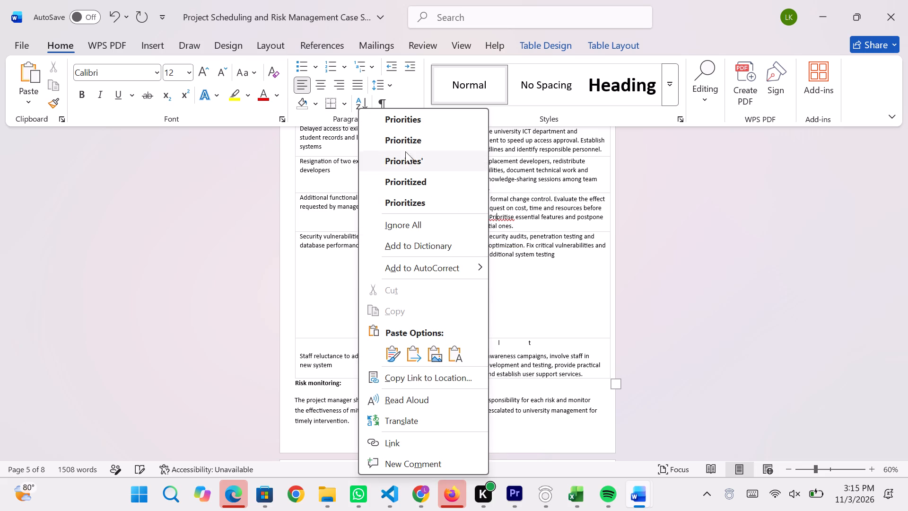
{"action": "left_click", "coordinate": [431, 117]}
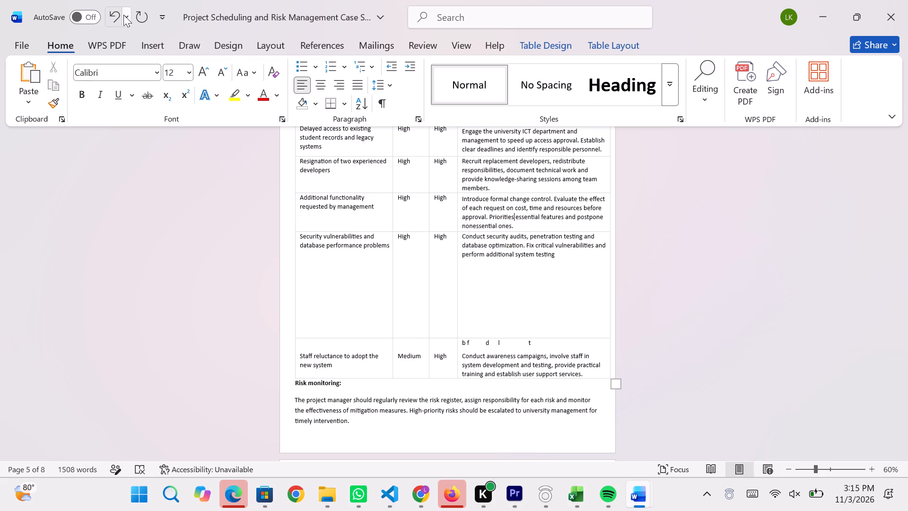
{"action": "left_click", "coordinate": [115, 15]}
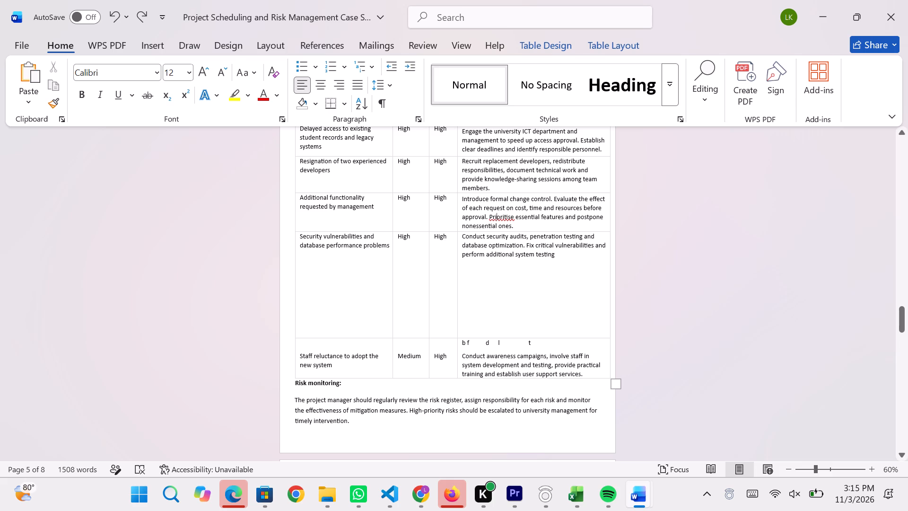
Correct "Prioritise" to "prioritize" in the additional functionality row's mitigation text.
{"action": "right_click", "coordinate": [502, 218]}
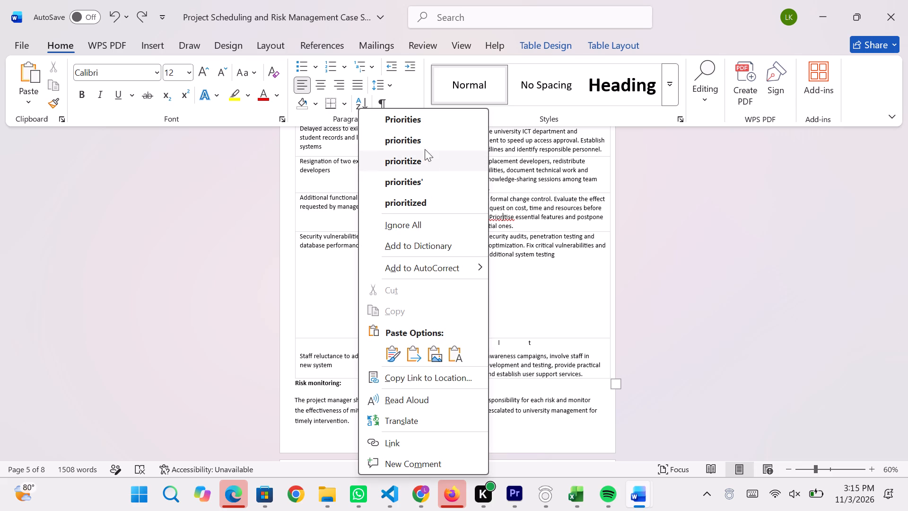
{"action": "left_click", "coordinate": [427, 161]}
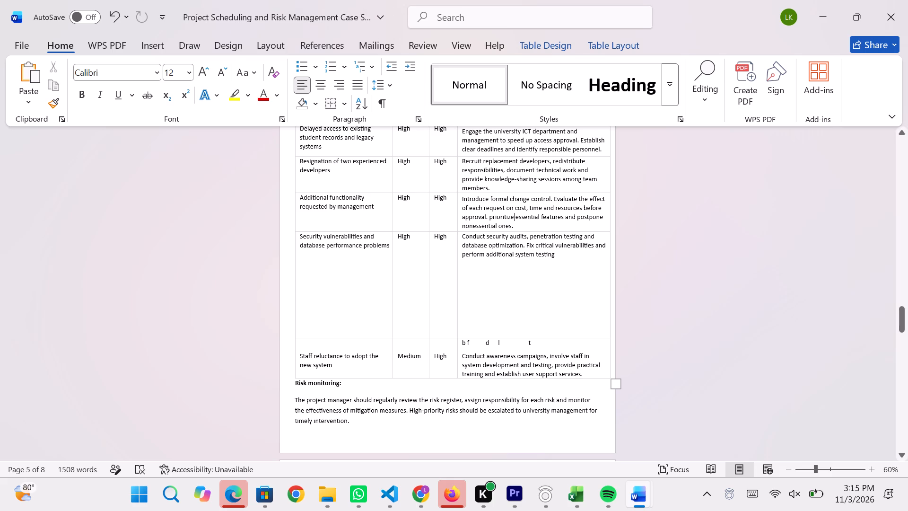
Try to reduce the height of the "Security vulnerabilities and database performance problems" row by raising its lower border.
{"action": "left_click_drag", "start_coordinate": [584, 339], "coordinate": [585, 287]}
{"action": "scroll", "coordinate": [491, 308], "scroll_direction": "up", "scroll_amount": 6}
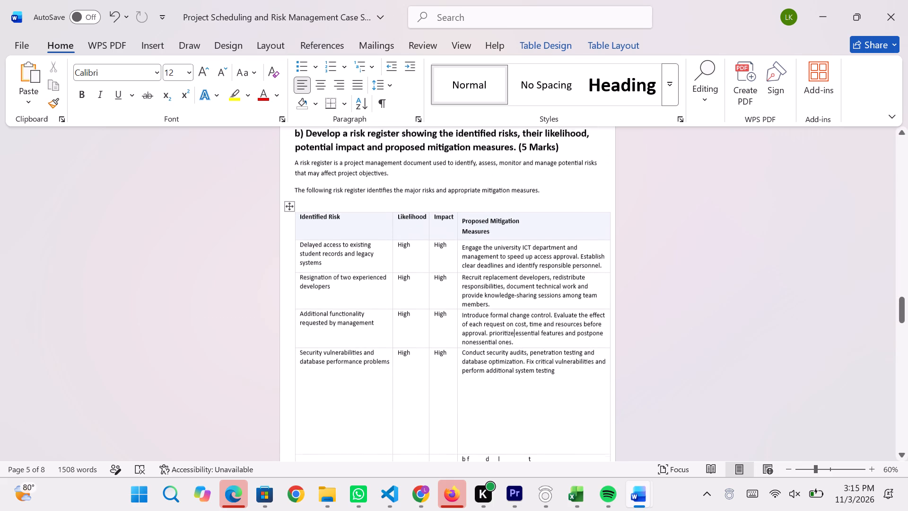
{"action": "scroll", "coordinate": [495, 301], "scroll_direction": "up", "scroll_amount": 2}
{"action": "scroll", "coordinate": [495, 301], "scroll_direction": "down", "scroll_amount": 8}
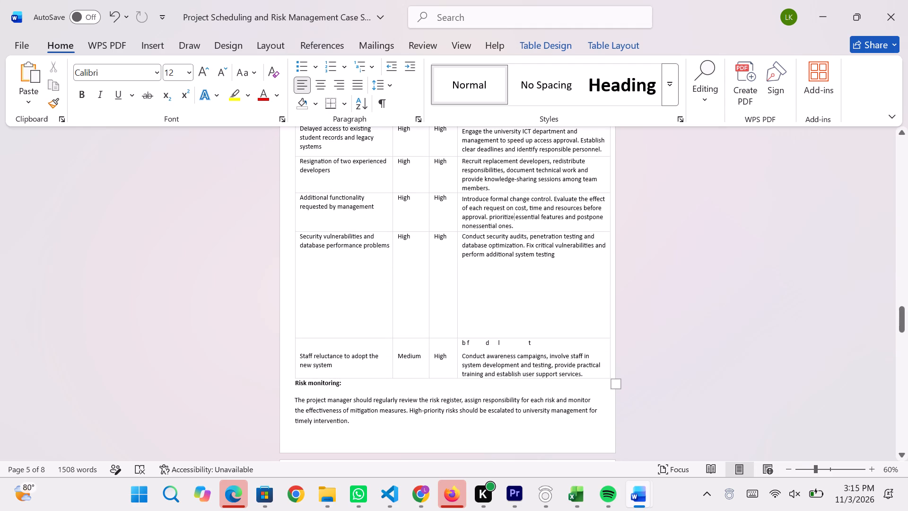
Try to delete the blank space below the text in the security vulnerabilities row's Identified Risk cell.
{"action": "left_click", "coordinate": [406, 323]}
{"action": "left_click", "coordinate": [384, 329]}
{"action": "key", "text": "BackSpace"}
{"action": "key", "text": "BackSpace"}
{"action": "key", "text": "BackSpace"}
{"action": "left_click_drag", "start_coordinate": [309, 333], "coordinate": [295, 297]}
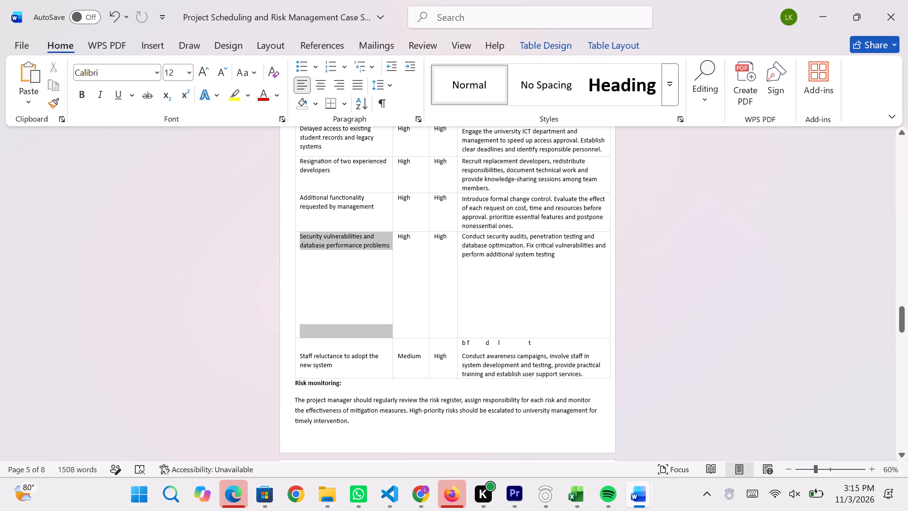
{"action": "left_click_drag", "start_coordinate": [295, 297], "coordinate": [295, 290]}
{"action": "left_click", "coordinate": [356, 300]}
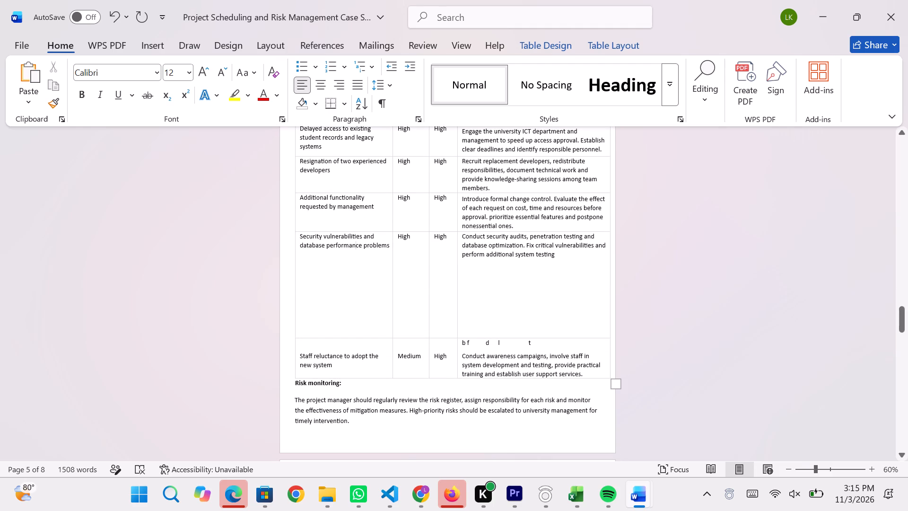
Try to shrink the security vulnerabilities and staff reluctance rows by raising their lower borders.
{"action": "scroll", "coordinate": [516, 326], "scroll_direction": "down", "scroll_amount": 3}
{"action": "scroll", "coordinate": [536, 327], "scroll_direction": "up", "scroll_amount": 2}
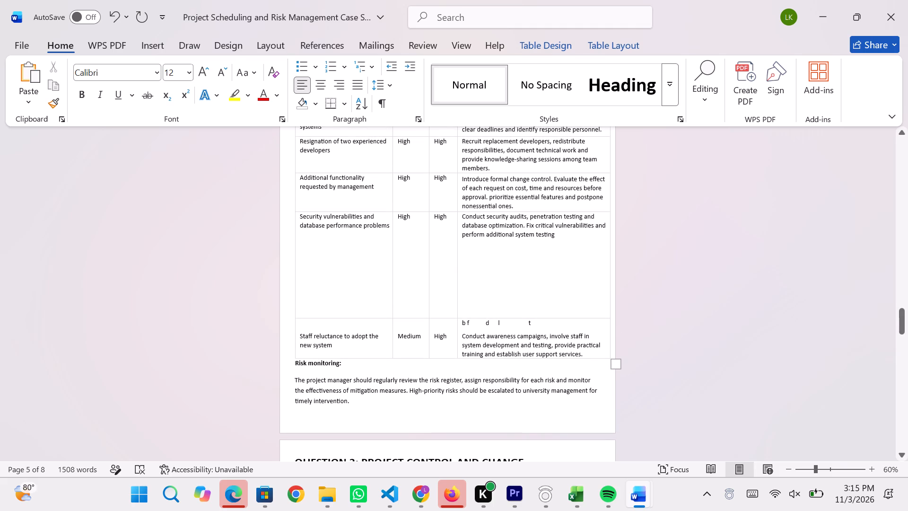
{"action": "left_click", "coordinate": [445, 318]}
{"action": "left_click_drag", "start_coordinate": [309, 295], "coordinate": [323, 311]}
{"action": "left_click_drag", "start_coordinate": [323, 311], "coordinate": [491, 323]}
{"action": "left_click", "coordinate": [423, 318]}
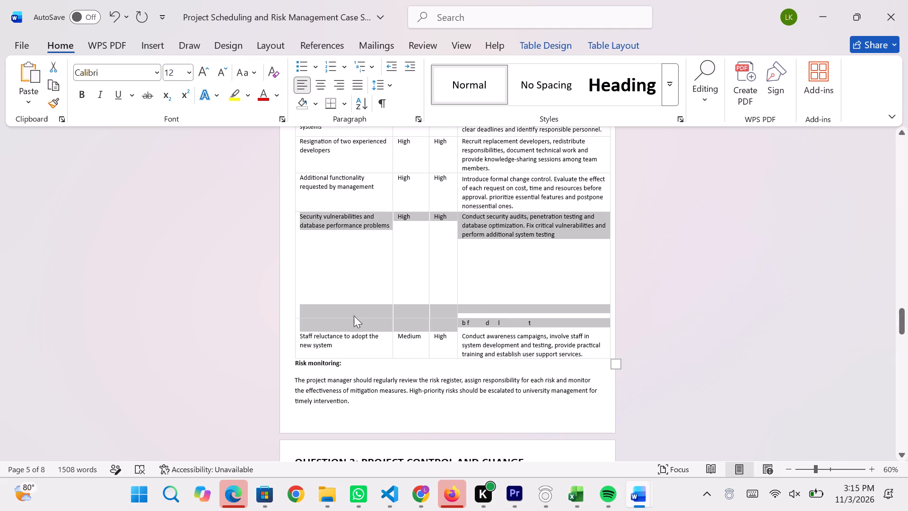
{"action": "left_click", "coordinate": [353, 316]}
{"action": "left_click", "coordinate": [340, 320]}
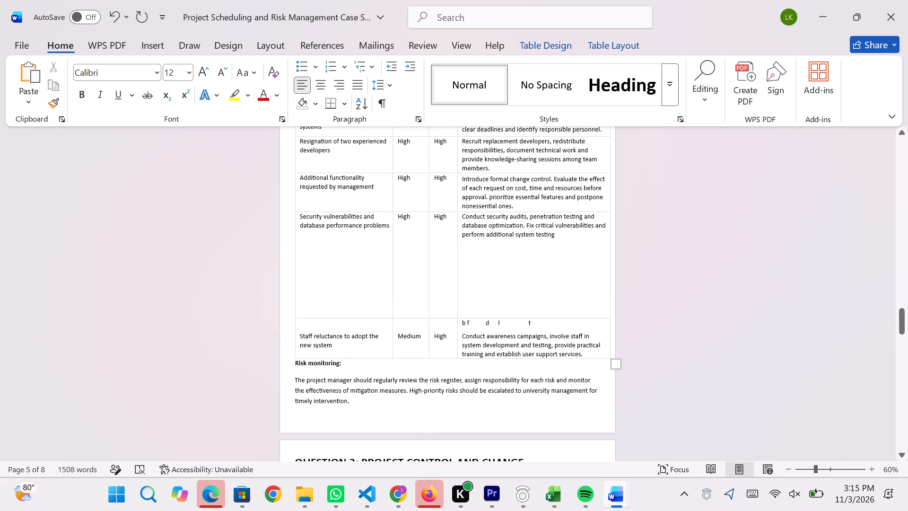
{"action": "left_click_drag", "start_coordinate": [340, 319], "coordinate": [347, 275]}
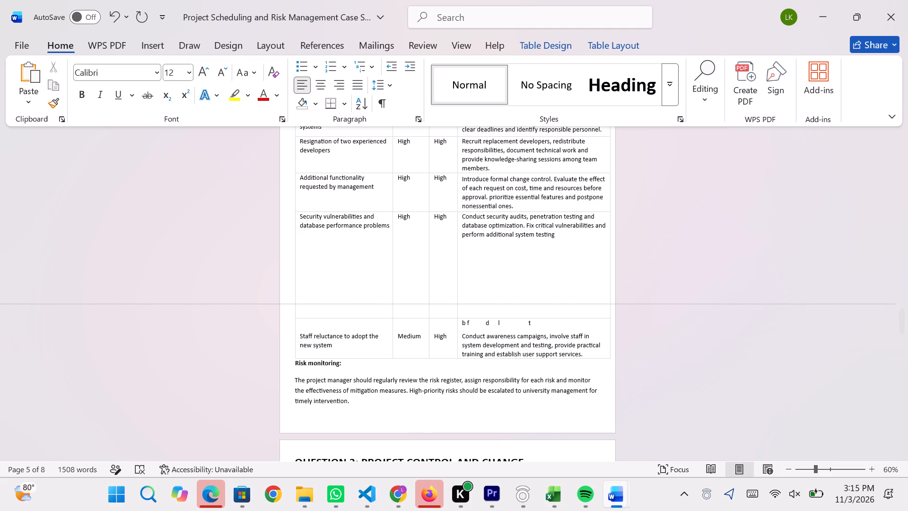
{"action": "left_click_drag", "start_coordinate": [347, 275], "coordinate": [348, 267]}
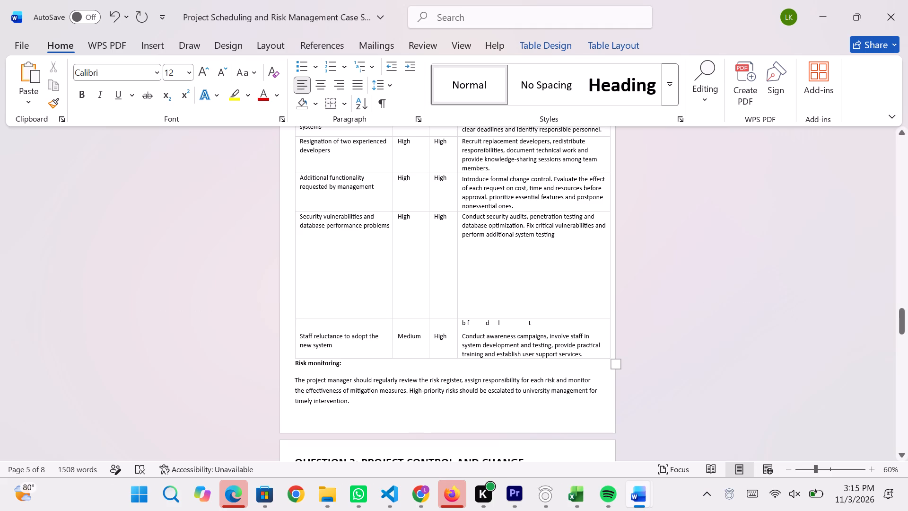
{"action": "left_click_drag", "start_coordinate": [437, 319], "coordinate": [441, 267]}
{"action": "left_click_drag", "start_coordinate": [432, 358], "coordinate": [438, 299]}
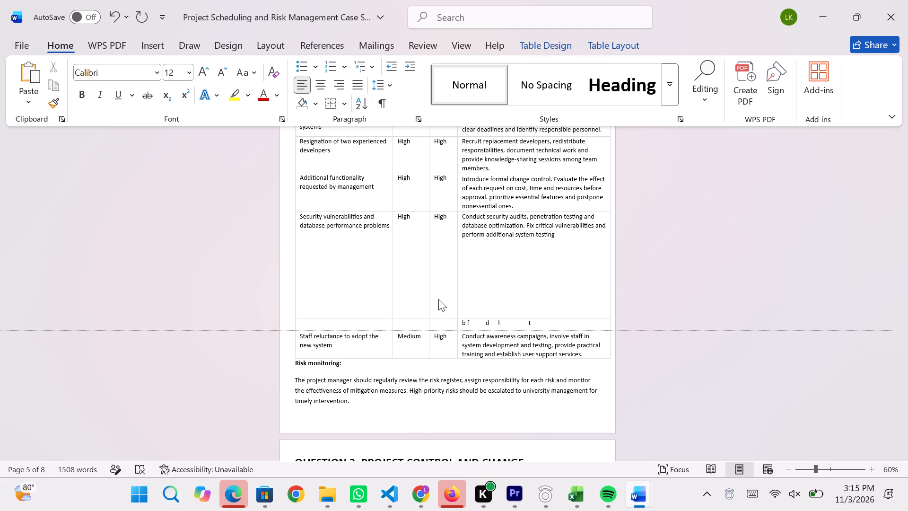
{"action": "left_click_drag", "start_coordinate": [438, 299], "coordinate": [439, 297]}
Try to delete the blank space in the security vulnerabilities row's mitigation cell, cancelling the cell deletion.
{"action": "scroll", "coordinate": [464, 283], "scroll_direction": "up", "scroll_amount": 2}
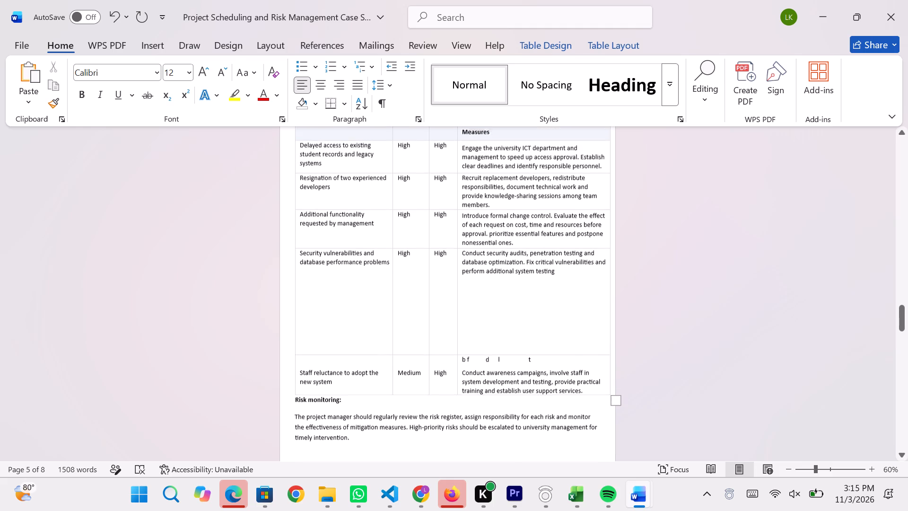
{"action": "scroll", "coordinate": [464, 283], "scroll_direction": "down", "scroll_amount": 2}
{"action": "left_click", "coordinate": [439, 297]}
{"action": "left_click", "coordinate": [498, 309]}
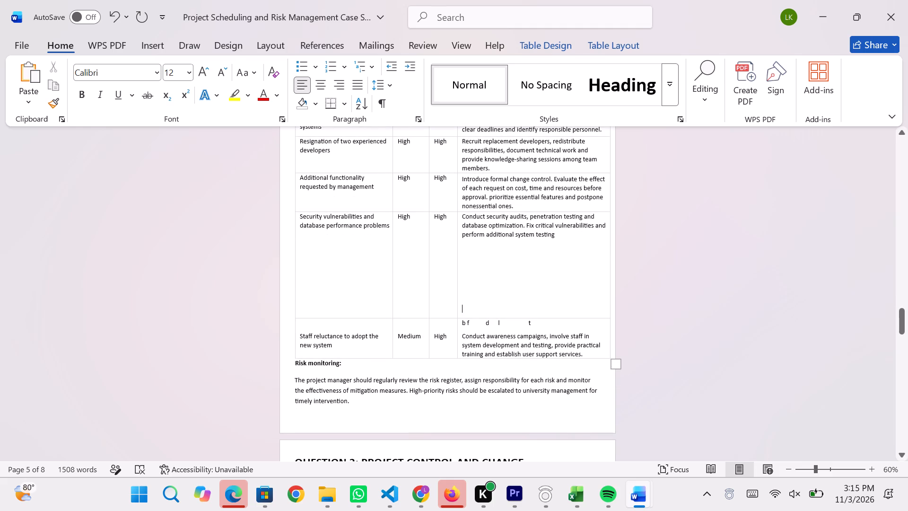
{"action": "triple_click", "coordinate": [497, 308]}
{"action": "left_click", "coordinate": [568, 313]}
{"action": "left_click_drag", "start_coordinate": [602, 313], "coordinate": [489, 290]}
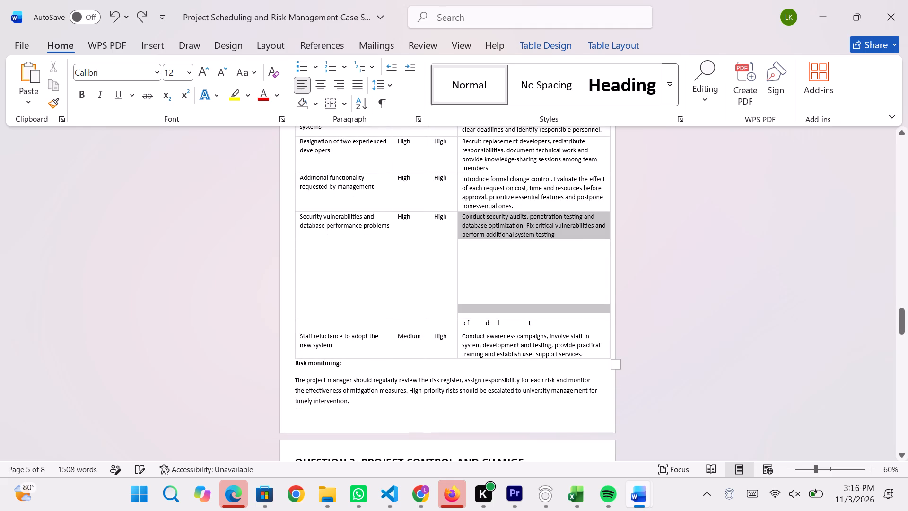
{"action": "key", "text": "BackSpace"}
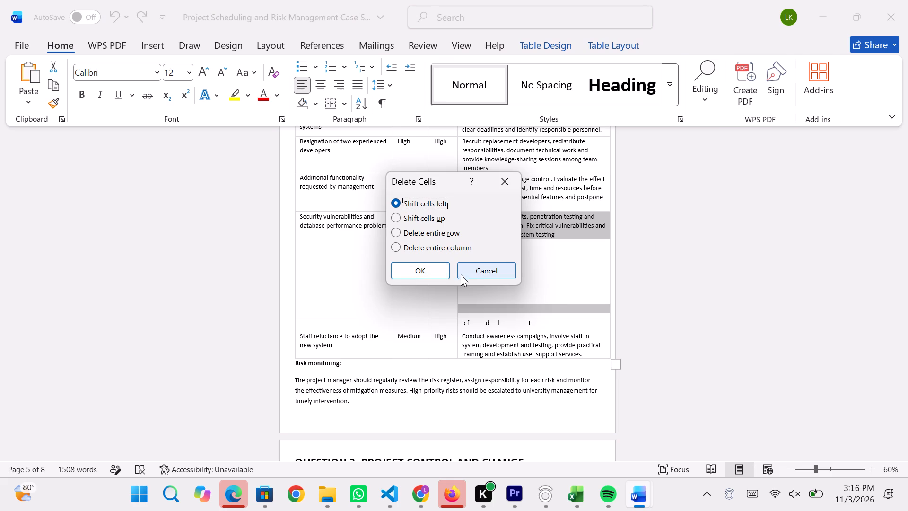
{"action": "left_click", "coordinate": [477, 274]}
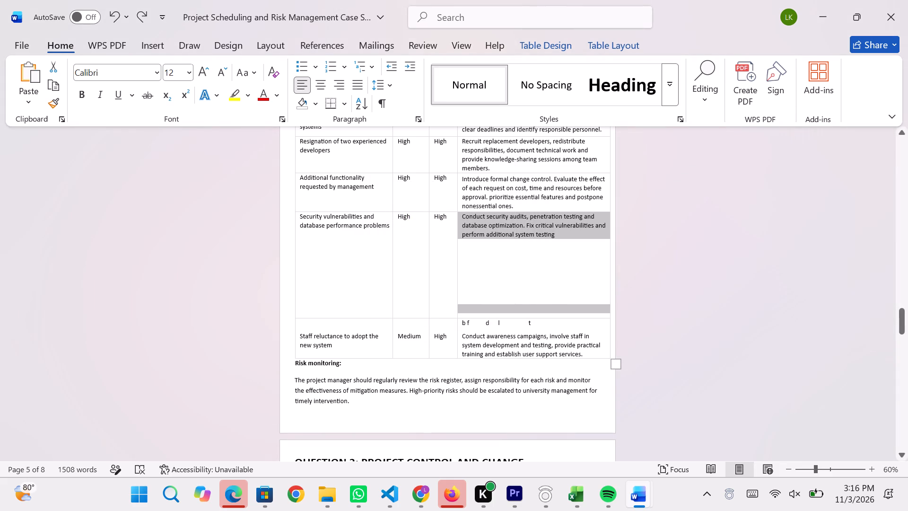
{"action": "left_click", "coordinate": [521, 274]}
Apply the blue text effect to the "Risk monitoring:" label below the risk register.
{"action": "scroll", "coordinate": [512, 293], "scroll_direction": "down", "scroll_amount": 5}
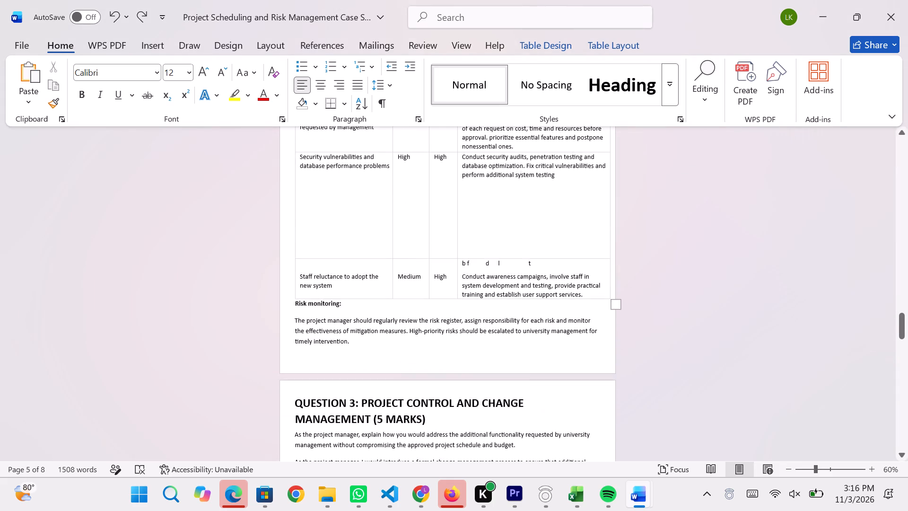
{"action": "scroll", "coordinate": [512, 293], "scroll_direction": "down", "scroll_amount": 6}
{"action": "scroll", "coordinate": [512, 295], "scroll_direction": "up", "scroll_amount": 6}
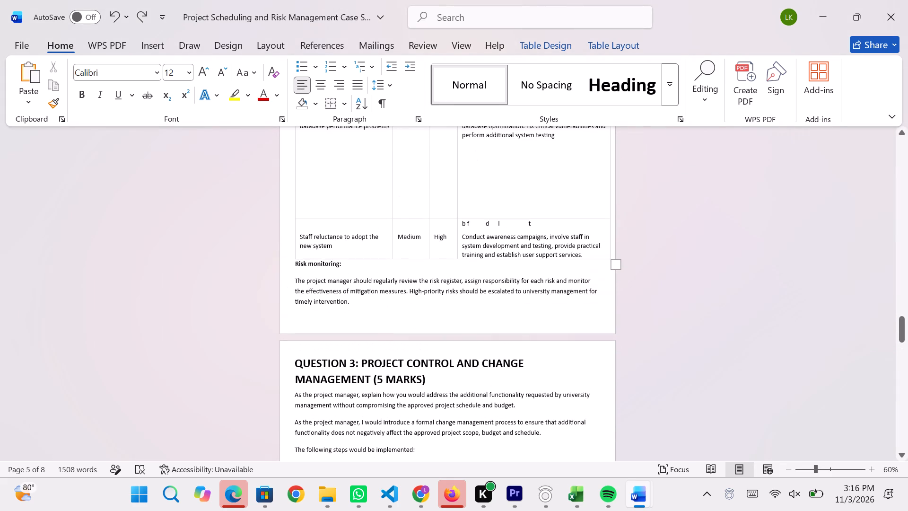
{"action": "left_click_drag", "start_coordinate": [341, 263], "coordinate": [297, 264]}
{"action": "left_click", "coordinate": [224, 96]}
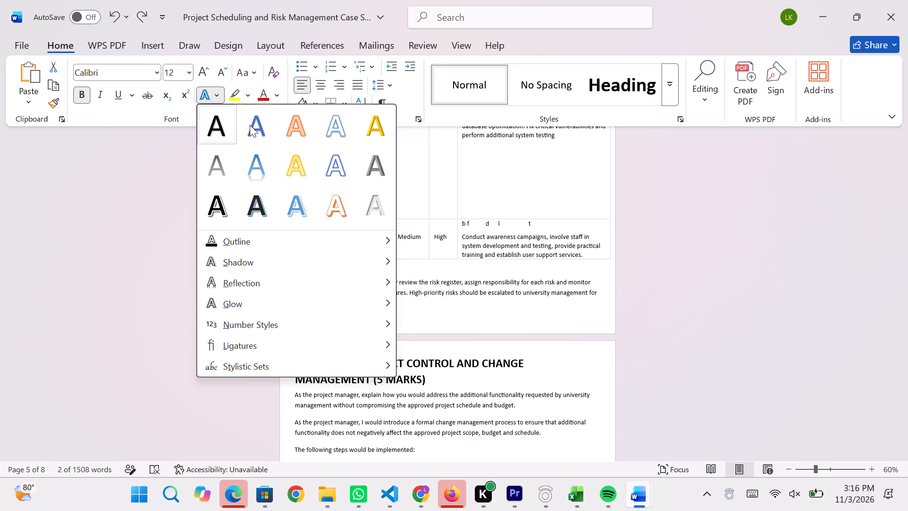
{"action": "left_click", "coordinate": [250, 125]}
{"action": "left_click", "coordinate": [397, 305]}
Remove "(5 MARKS)" from the "QUESTION 3: PROJECT CONTROL AND CHANGE MANAGEMENT" heading.
{"action": "scroll", "coordinate": [402, 297], "scroll_direction": "down", "scroll_amount": 1}
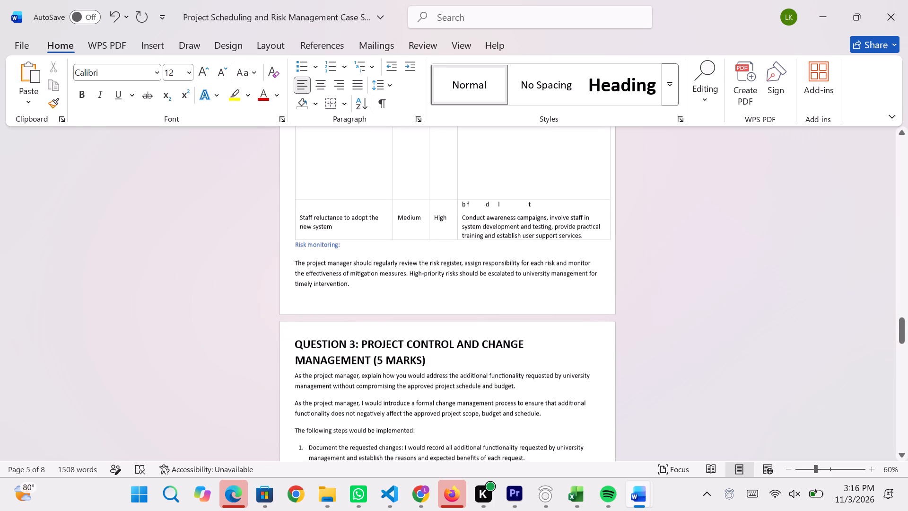
{"action": "scroll", "coordinate": [402, 297], "scroll_direction": "down", "scroll_amount": 7}
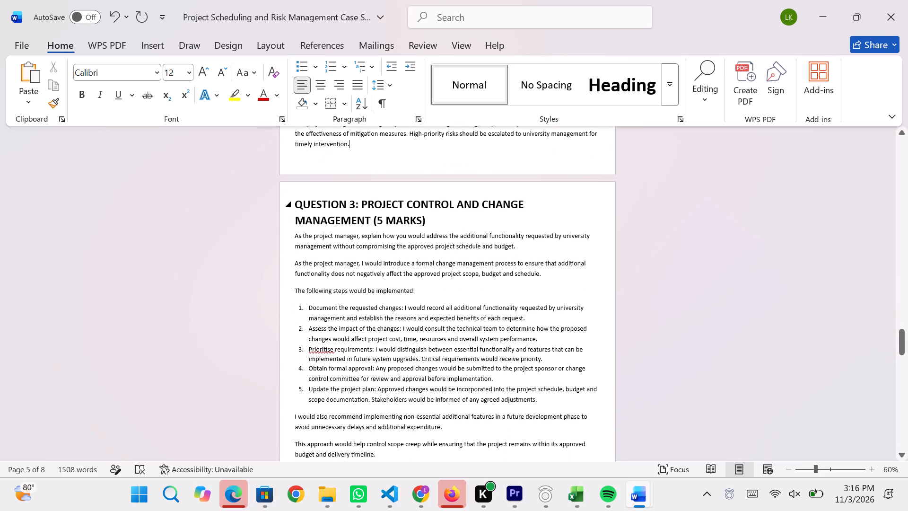
{"action": "left_click", "coordinate": [428, 220]}
{"action": "key", "text": "BackSpace"}
{"action": "key", "text": "BackSpace"}
{"action": "key", "text": "BackSpace"}
{"action": "key", "text": "BackSpace"}
{"action": "key", "text": "BackSpace"}
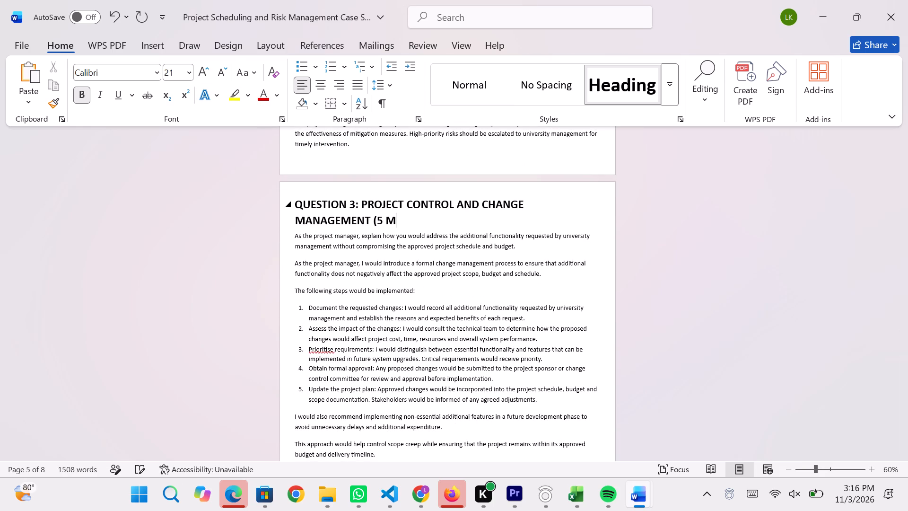
{"action": "key", "text": "BackSpace"}
{"action": "key", "text": "BackSpace"}
{"action": "key", "text": "BackSpace"}
{"action": "key", "text": "BackSpace"}
{"action": "key", "text": "BackSpace"}
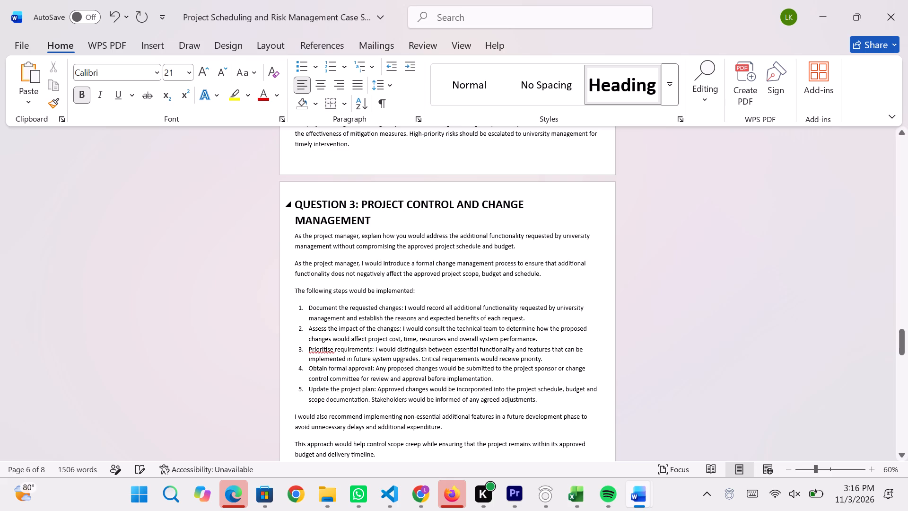
Apply the blue text effect to the "QUESTION 3: PROJECT CONTROL AND CHANGE MANAGEMENT" heading.
{"action": "left_click_drag", "start_coordinate": [371, 223], "coordinate": [297, 204]}
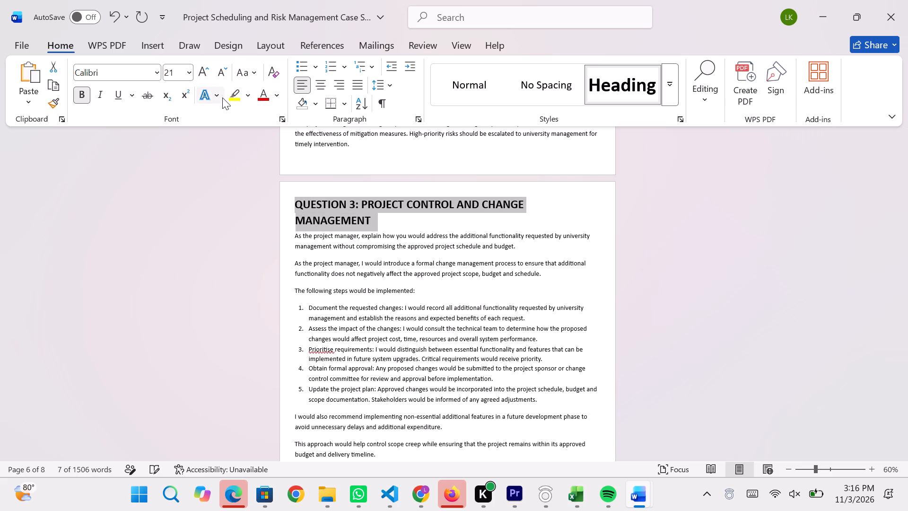
{"action": "left_click", "coordinate": [222, 97]}
{"action": "left_click", "coordinate": [252, 139]}
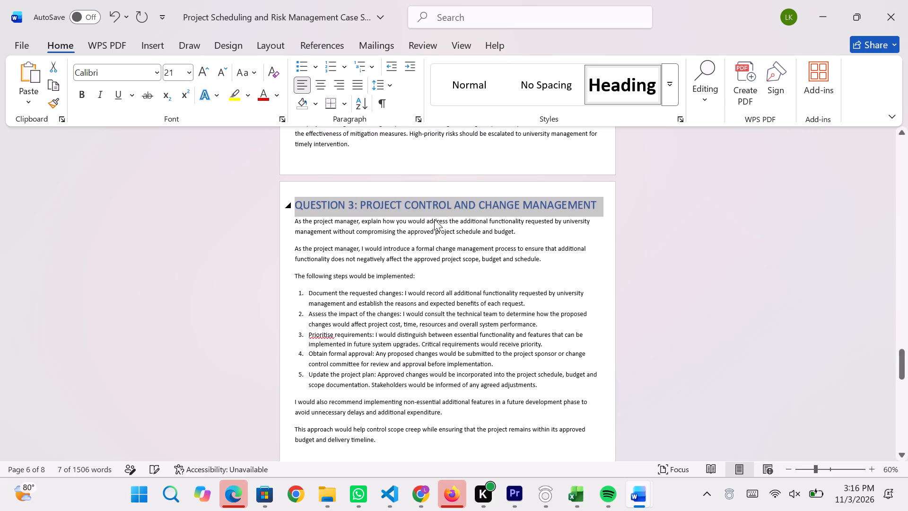
{"action": "left_click", "coordinate": [442, 225]}
Correct "Prioritise" to "prioritize" in item 3 of Question 3's numbered list.
{"action": "scroll", "coordinate": [413, 219], "scroll_direction": "down", "scroll_amount": 1}
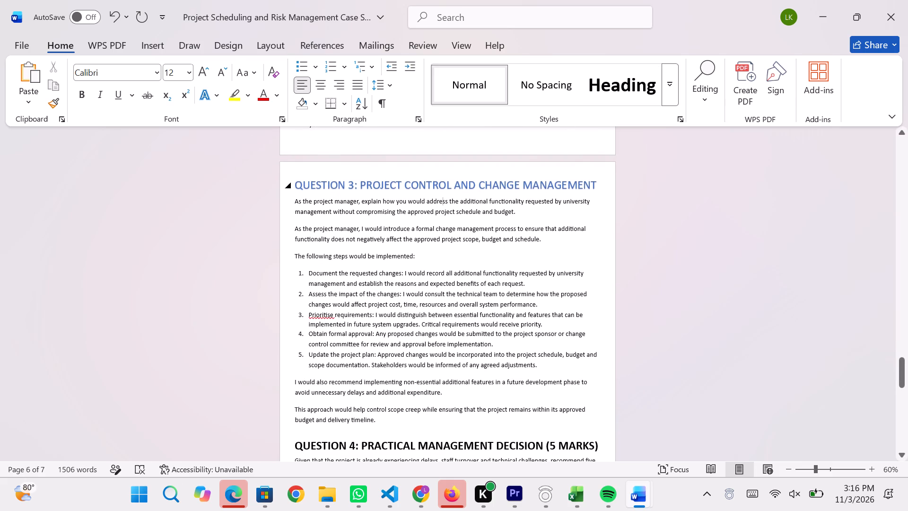
{"action": "scroll", "coordinate": [457, 248], "scroll_direction": "down", "scroll_amount": 2}
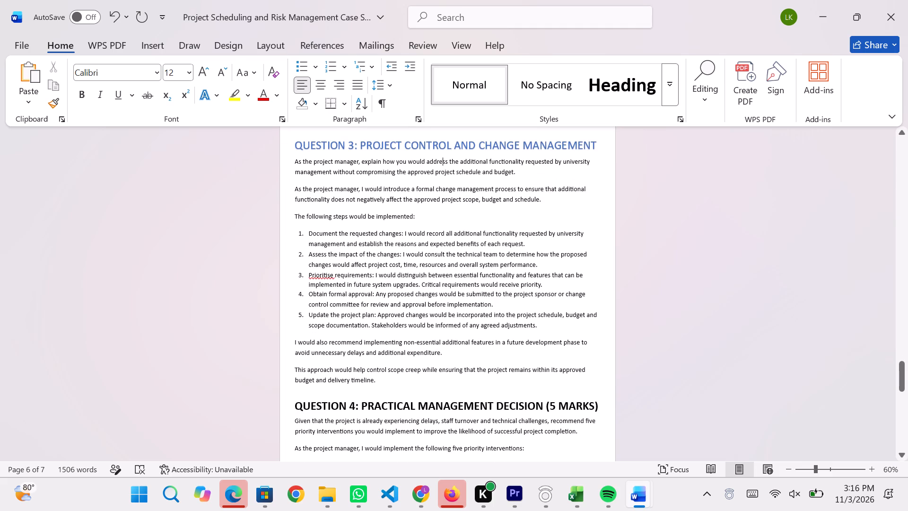
{"action": "left_click", "coordinate": [321, 277]}
{"action": "right_click", "coordinate": [321, 276]}
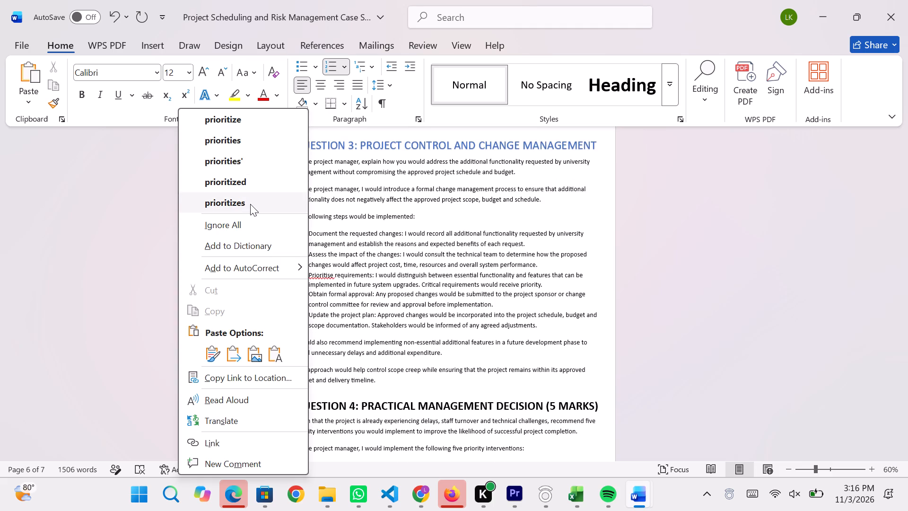
{"action": "left_click", "coordinate": [245, 122]}
Apply the blue text effect to the "QUESTION 4: PRACTICAL MANAGEMENT DECISION (5 MARKS)" heading, up to its closing bracket.
{"action": "scroll", "coordinate": [454, 338], "scroll_direction": "down", "scroll_amount": 1}
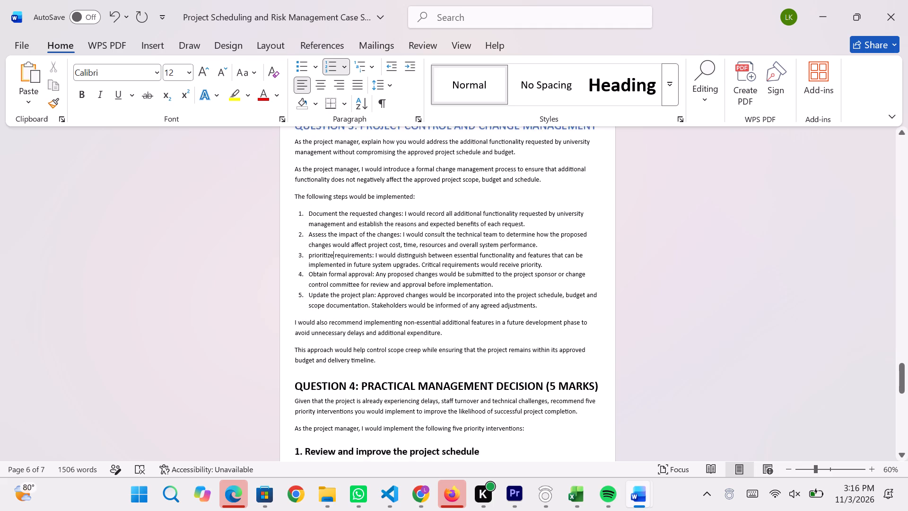
{"action": "scroll", "coordinate": [454, 338], "scroll_direction": "down", "scroll_amount": 4}
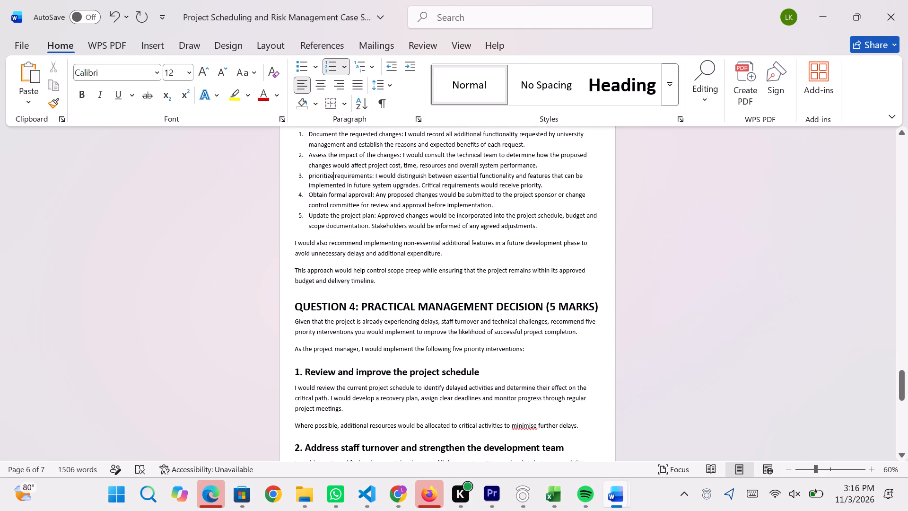
{"action": "scroll", "coordinate": [567, 320], "scroll_direction": "down", "scroll_amount": 11}
{"action": "scroll", "coordinate": [570, 314], "scroll_direction": "down", "scroll_amount": 13}
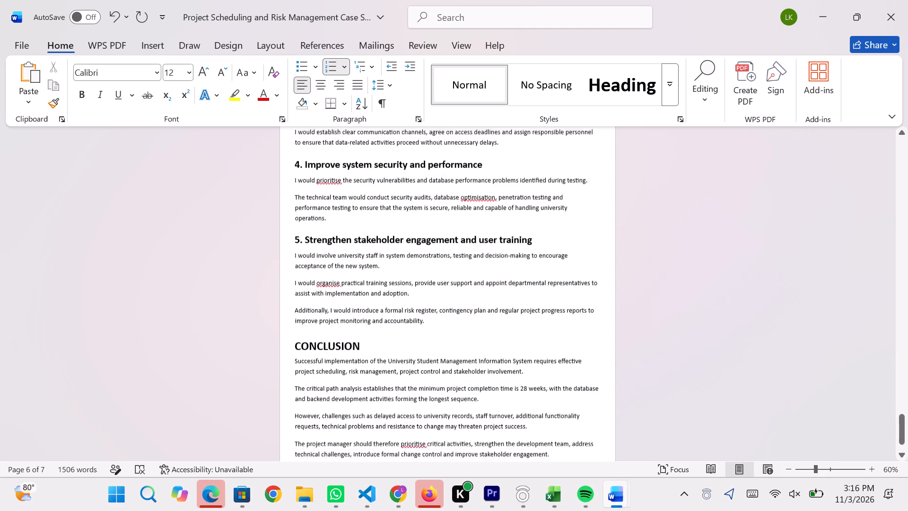
{"action": "scroll", "coordinate": [570, 314], "scroll_direction": "down", "scroll_amount": 3}
{"action": "scroll", "coordinate": [570, 314], "scroll_direction": "up", "scroll_amount": 20}
{"action": "scroll", "coordinate": [570, 314], "scroll_direction": "up", "scroll_amount": 4}
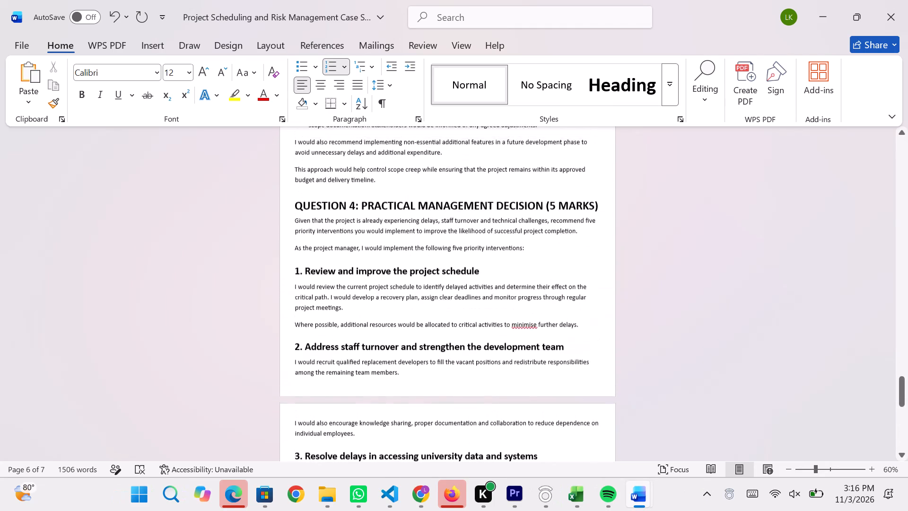
{"action": "scroll", "coordinate": [573, 312], "scroll_direction": "up", "scroll_amount": 12}
{"action": "scroll", "coordinate": [574, 312], "scroll_direction": "down", "scroll_amount": 7}
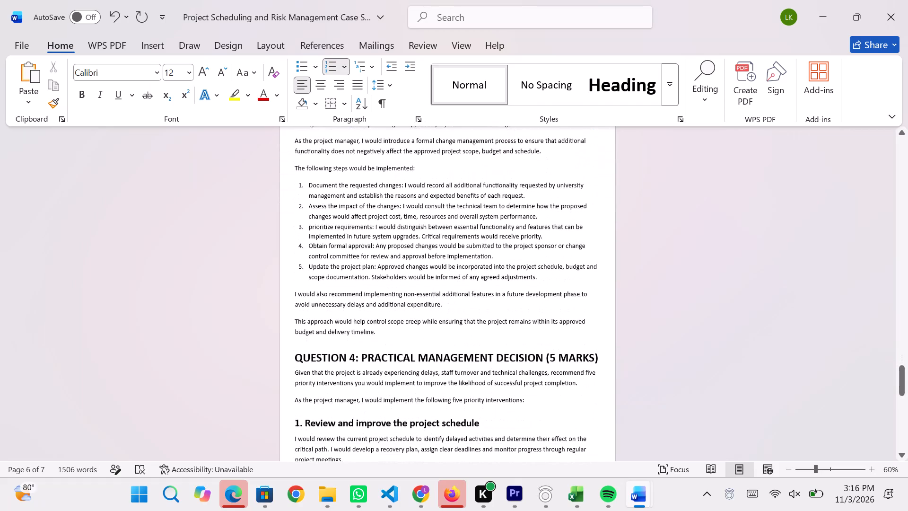
{"action": "scroll", "coordinate": [574, 312], "scroll_direction": "down", "scroll_amount": 3}
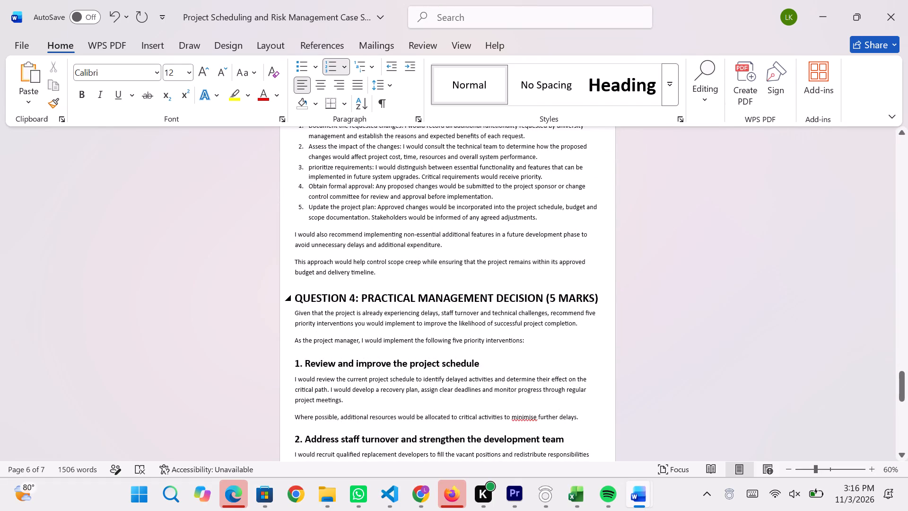
{"action": "left_click_drag", "start_coordinate": [296, 299], "coordinate": [580, 301]}
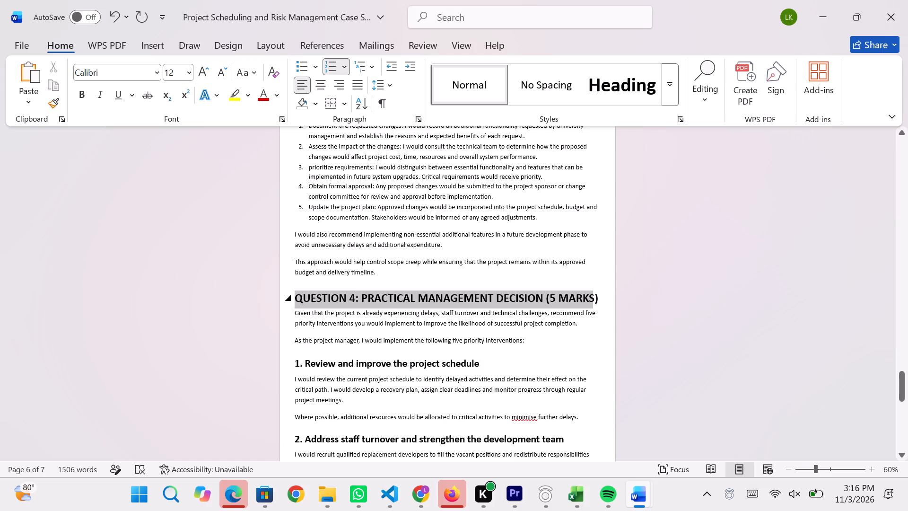
{"action": "left_click_drag", "start_coordinate": [580, 301], "coordinate": [580, 301]}
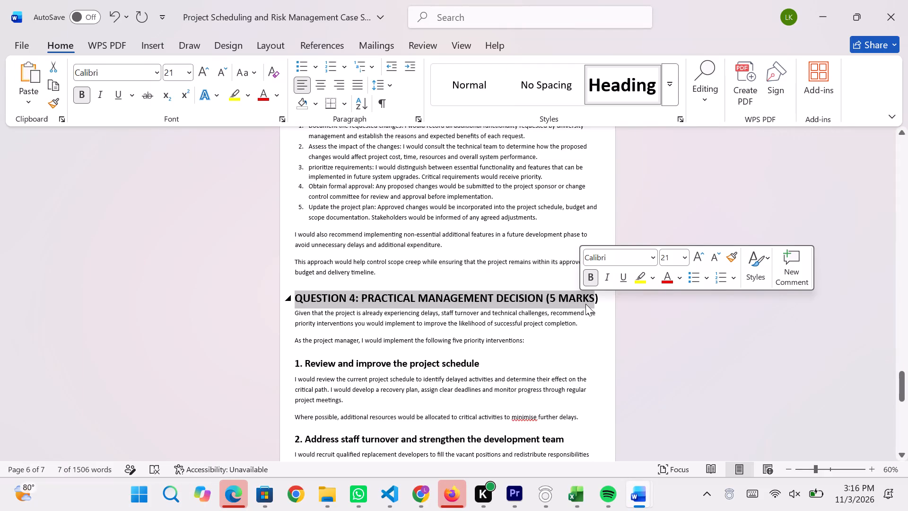
{"action": "left_click", "coordinate": [216, 95]}
{"action": "left_click", "coordinate": [252, 124]}
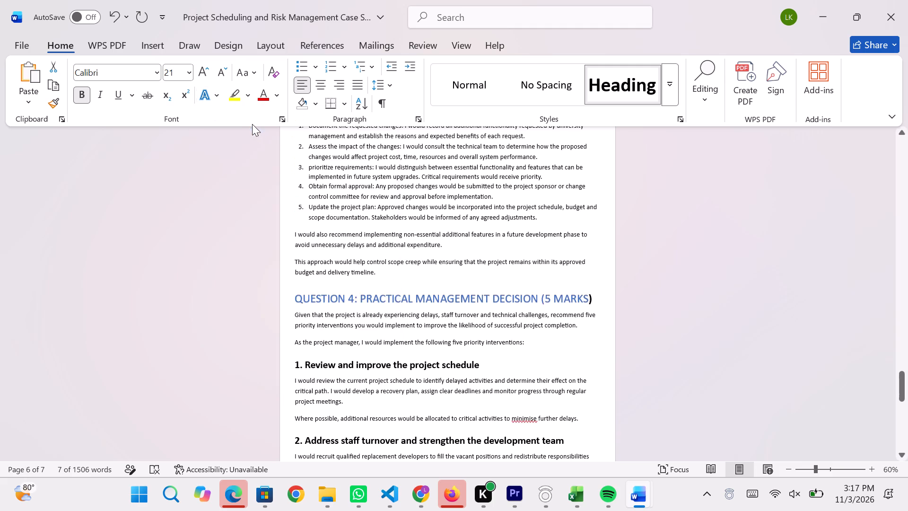
{"action": "left_click", "coordinate": [435, 286]}
Correct "optimisation" to "optimization" and "prioritise" to "prioritize" under "4. Improve system security and performance".
{"action": "scroll", "coordinate": [435, 285], "scroll_direction": "down", "scroll_amount": 4}
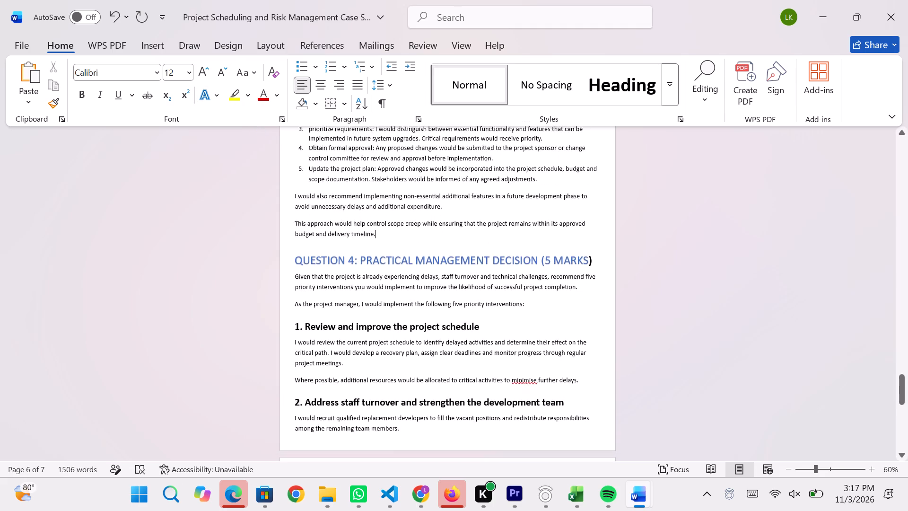
{"action": "scroll", "coordinate": [435, 285], "scroll_direction": "down", "scroll_amount": 20}
{"action": "scroll", "coordinate": [435, 285], "scroll_direction": "down", "scroll_amount": 2}
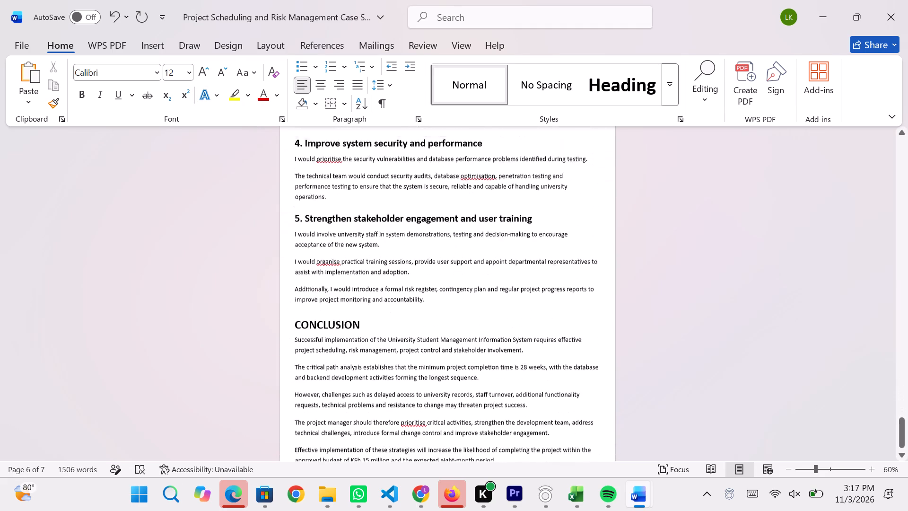
{"action": "scroll", "coordinate": [532, 343], "scroll_direction": "up", "scroll_amount": 7}
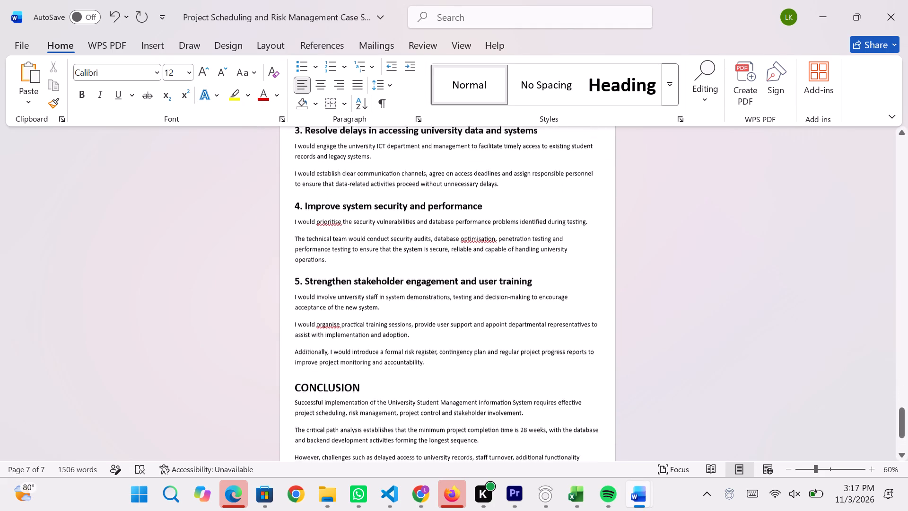
{"action": "scroll", "coordinate": [536, 338], "scroll_direction": "up", "scroll_amount": 2}
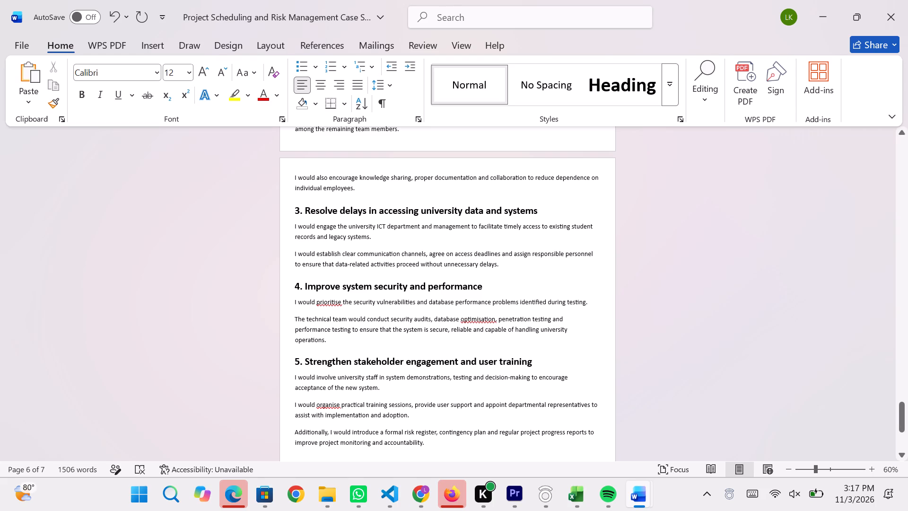
{"action": "left_click", "coordinate": [482, 322]}
{"action": "right_click", "coordinate": [482, 322]}
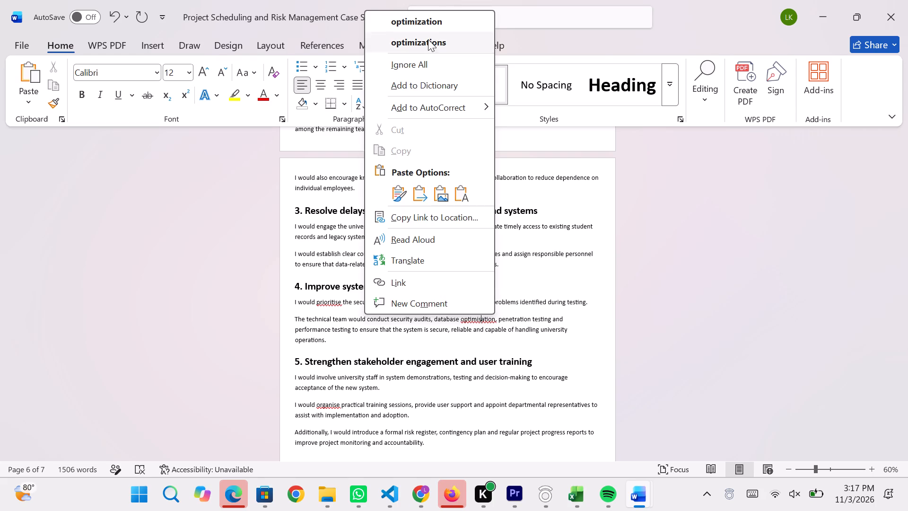
{"action": "left_click", "coordinate": [433, 19]}
{"action": "left_click", "coordinate": [331, 304]}
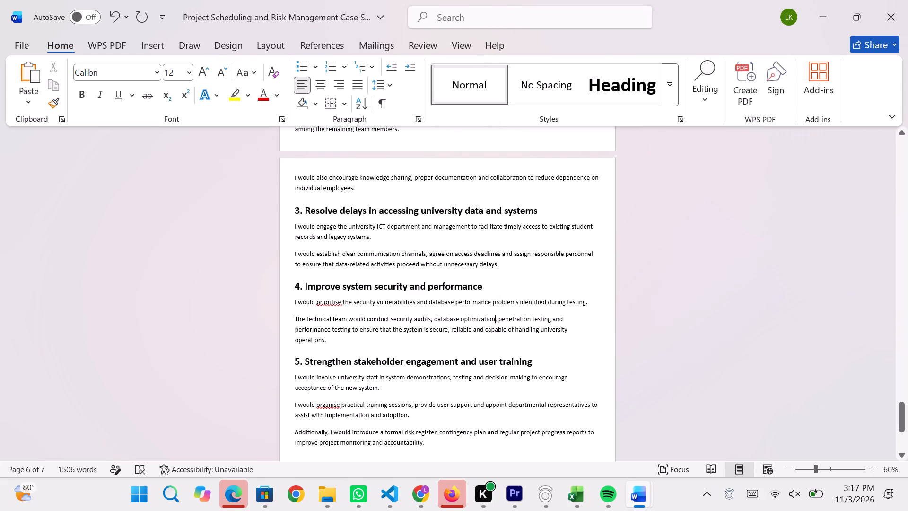
{"action": "right_click", "coordinate": [331, 304]}
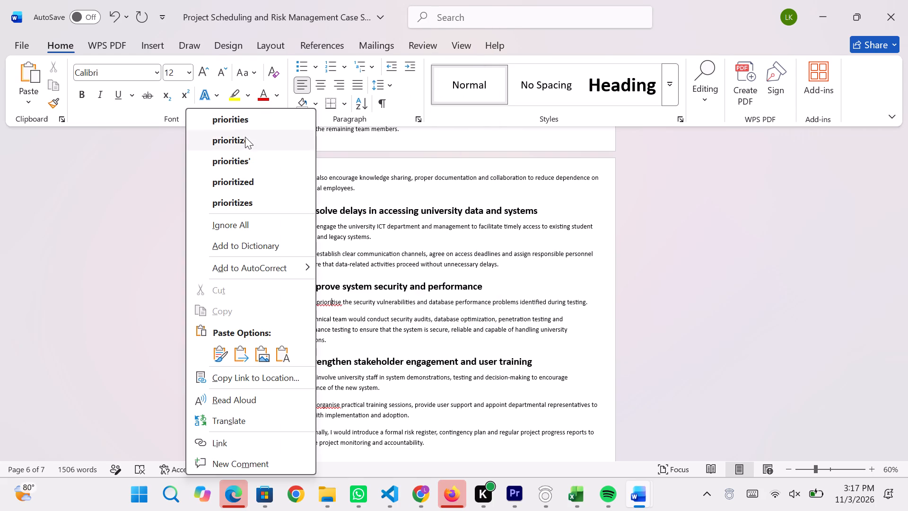
{"action": "left_click", "coordinate": [244, 138]}
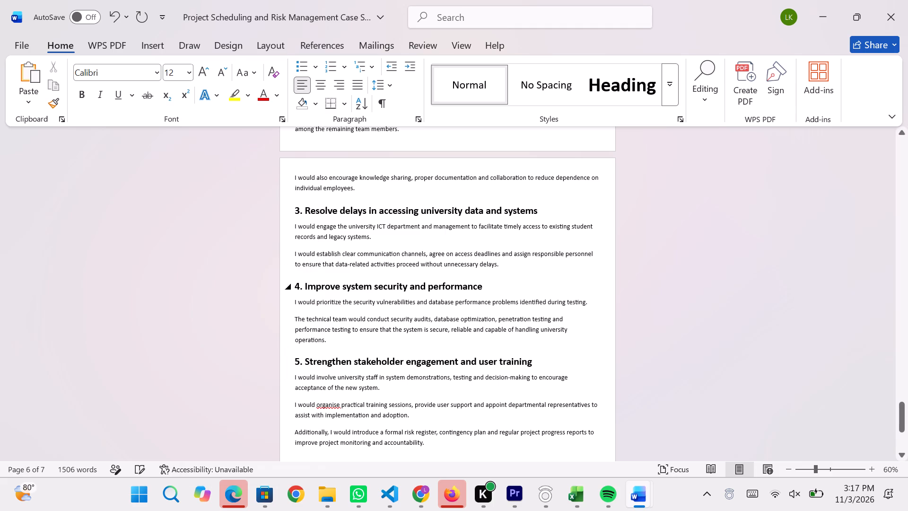
Correct "organise" to "organize" under "5. Strengthen stakeholder engagement and user training".
{"action": "scroll", "coordinate": [439, 292], "scroll_direction": "down", "scroll_amount": 7}
{"action": "left_click", "coordinate": [328, 266]}
{"action": "right_click", "coordinate": [328, 266]}
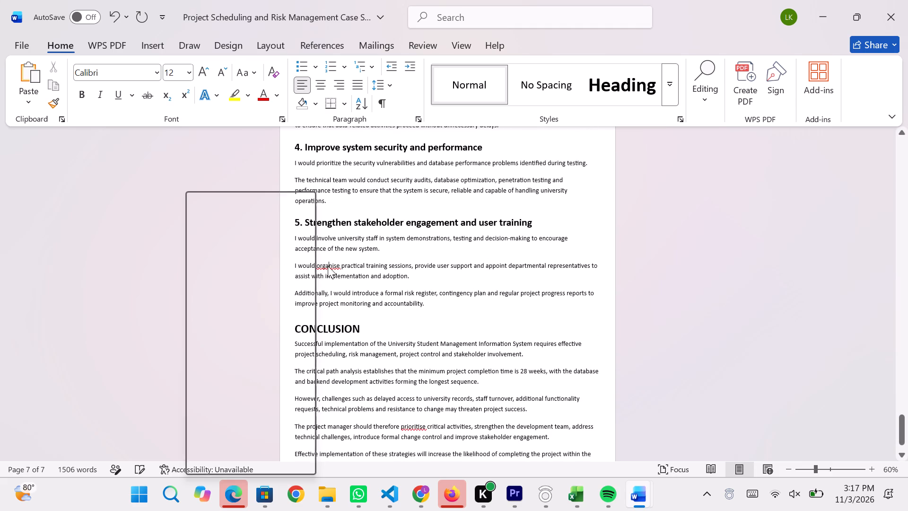
{"action": "left_click", "coordinate": [257, 209]}
Correct "prioritise" to "prioritize" in the Conclusion's paragraph about the project manager.
{"action": "scroll", "coordinate": [478, 324], "scroll_direction": "down", "scroll_amount": 3}
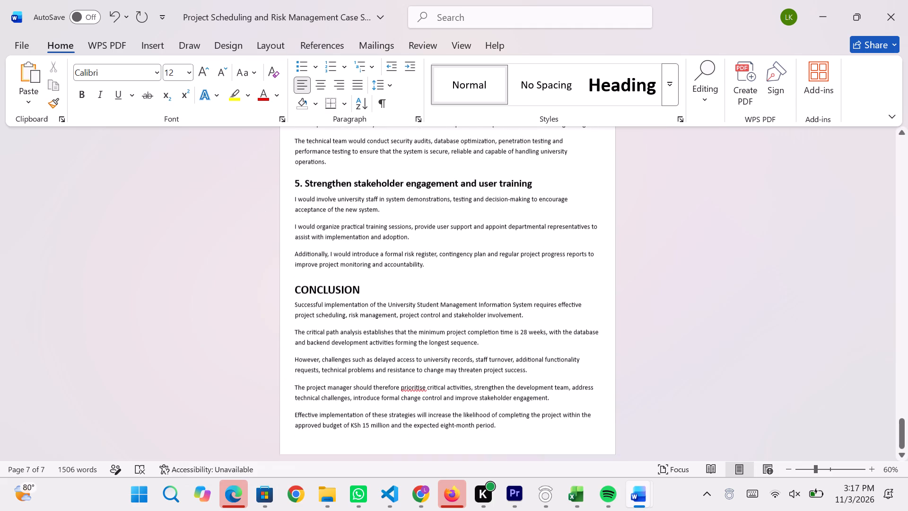
{"action": "scroll", "coordinate": [478, 324], "scroll_direction": "down", "scroll_amount": 2}
{"action": "left_click", "coordinate": [415, 390]}
{"action": "right_click", "coordinate": [415, 390]}
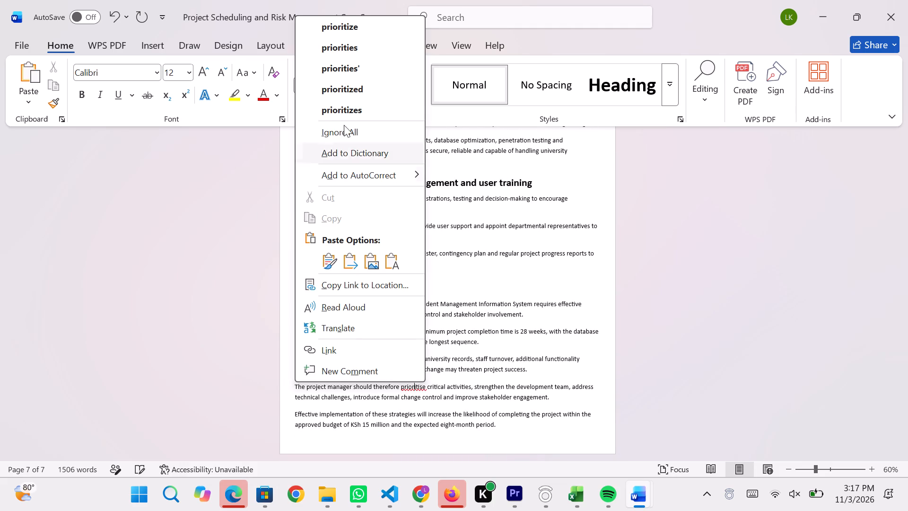
{"action": "left_click", "coordinate": [356, 33]}
Apply the blue text effect to the "CONCLUSION" heading.
{"action": "scroll", "coordinate": [480, 308], "scroll_direction": "down", "scroll_amount": 4}
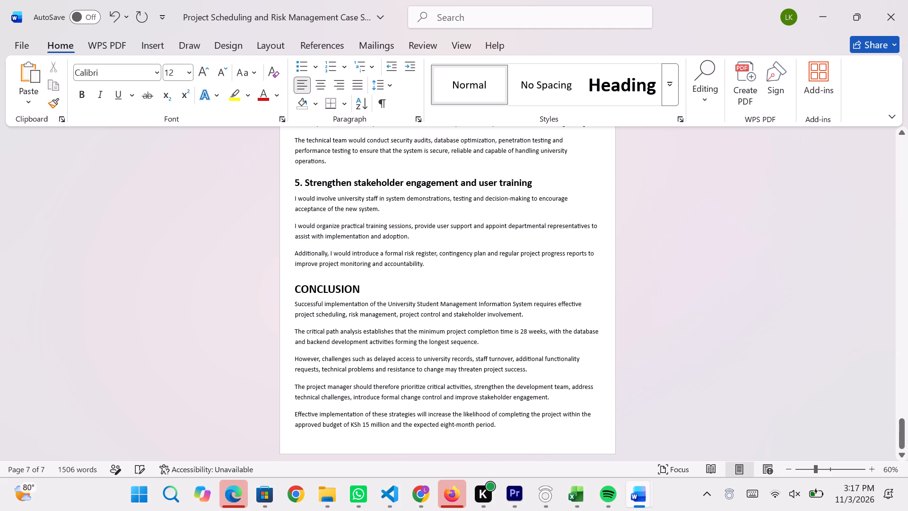
{"action": "scroll", "coordinate": [480, 308], "scroll_direction": "down", "scroll_amount": 3}
{"action": "scroll", "coordinate": [480, 308], "scroll_direction": "up", "scroll_amount": 8}
{"action": "scroll", "coordinate": [480, 308], "scroll_direction": "down", "scroll_amount": 3}
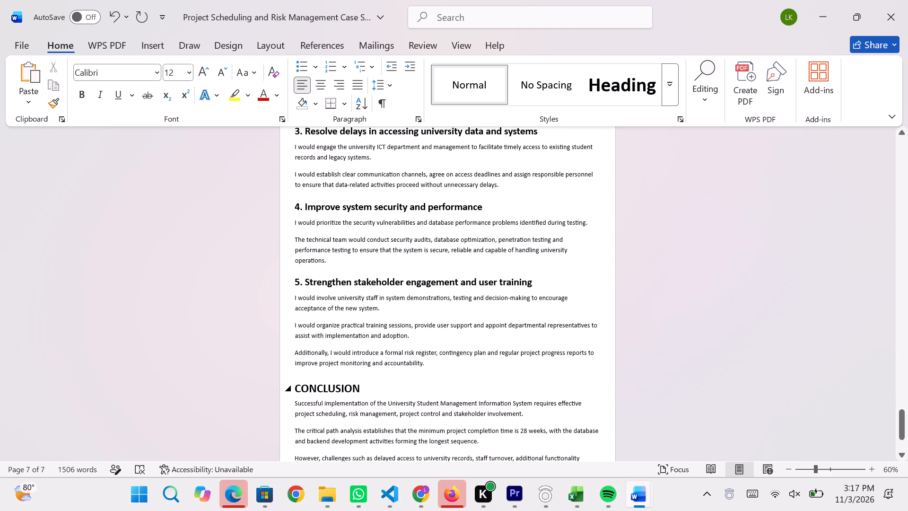
{"action": "left_click_drag", "start_coordinate": [360, 392], "coordinate": [295, 387]}
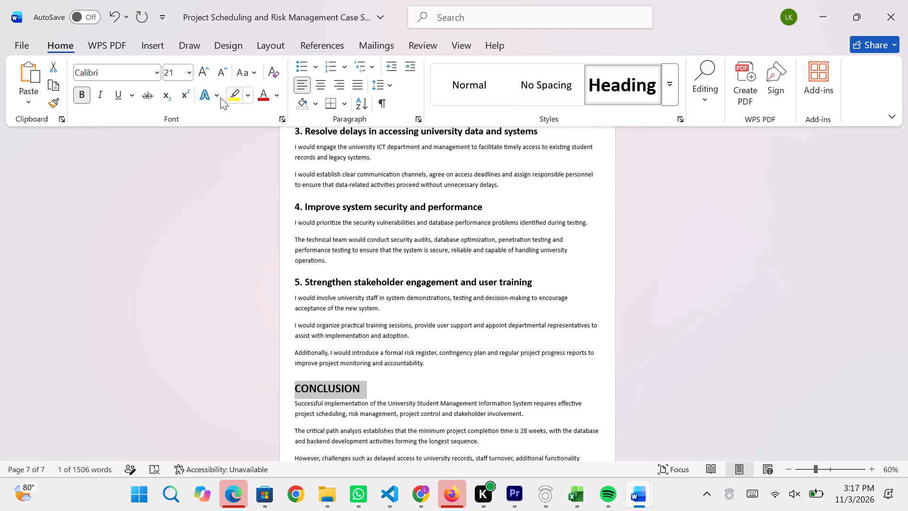
{"action": "left_click", "coordinate": [217, 97]}
{"action": "left_click", "coordinate": [255, 131]}
{"action": "left_click", "coordinate": [404, 311]}
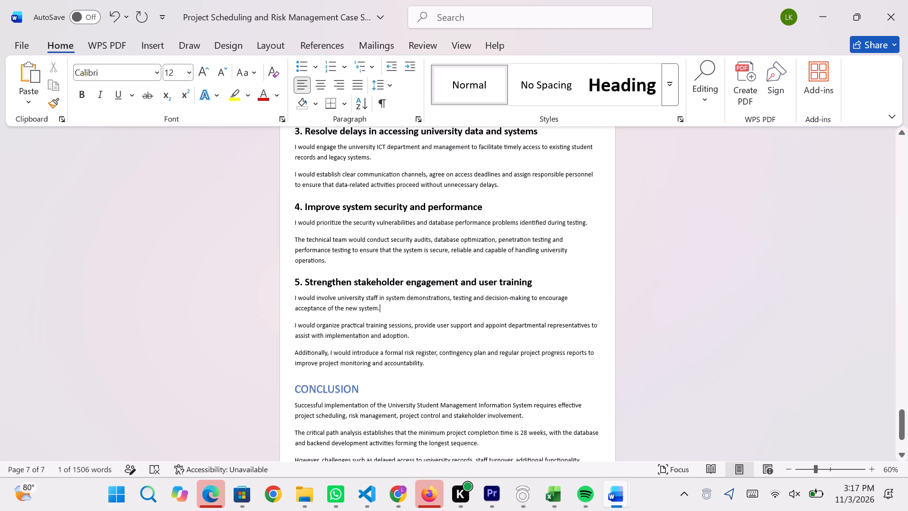
Review the formatting and spelling from Question 4 back through Question 3 and the risk register to the risk classification table.
{"action": "scroll", "coordinate": [469, 337], "scroll_direction": "up", "scroll_amount": 15}
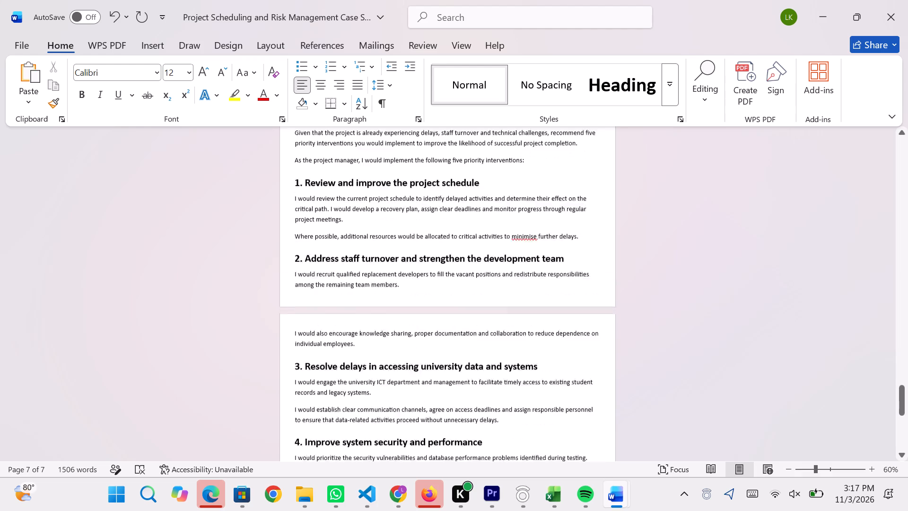
{"action": "scroll", "coordinate": [471, 332], "scroll_direction": "up", "scroll_amount": 6}
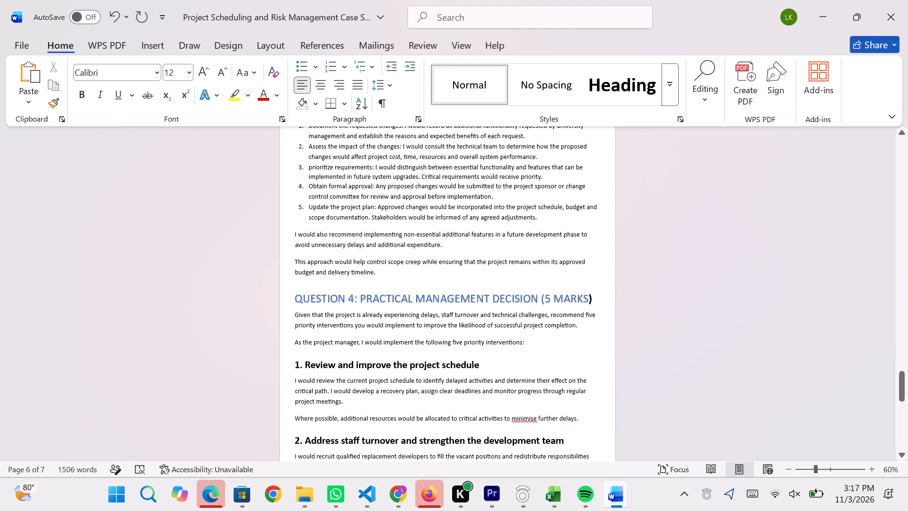
{"action": "scroll", "coordinate": [405, 295], "scroll_direction": "down", "scroll_amount": 20}
{"action": "scroll", "coordinate": [405, 295], "scroll_direction": "down", "scroll_amount": 1}
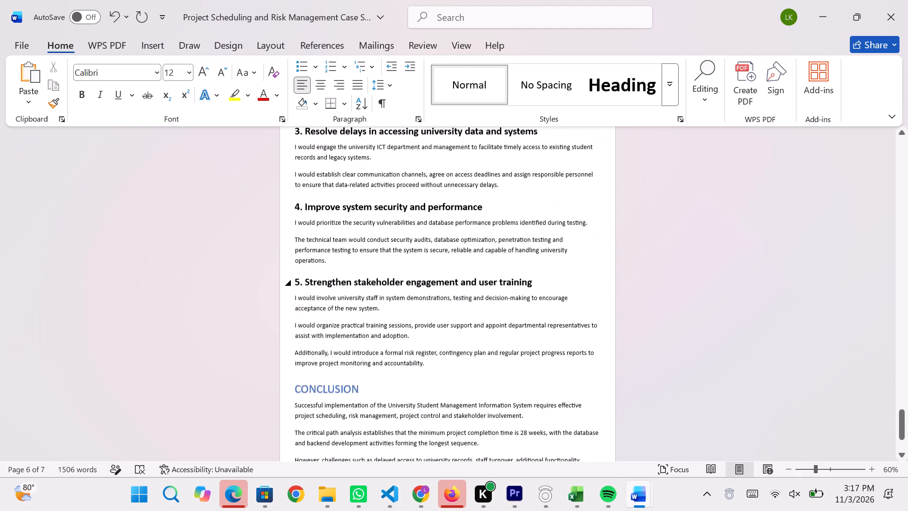
{"action": "scroll", "coordinate": [416, 277], "scroll_direction": "down", "scroll_amount": 4}
{"action": "scroll", "coordinate": [416, 277], "scroll_direction": "up", "scroll_amount": 11}
{"action": "left_click", "coordinate": [404, 312]}
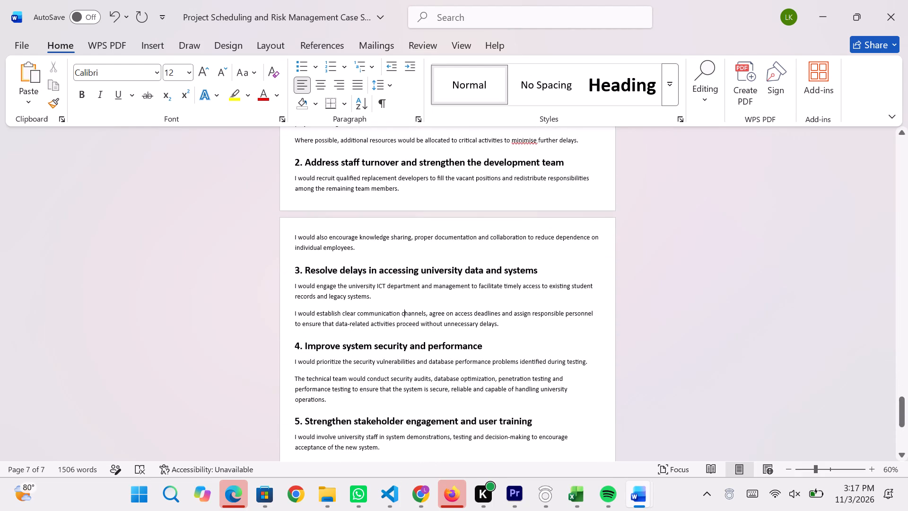
{"action": "scroll", "coordinate": [408, 315], "scroll_direction": "up", "scroll_amount": 3}
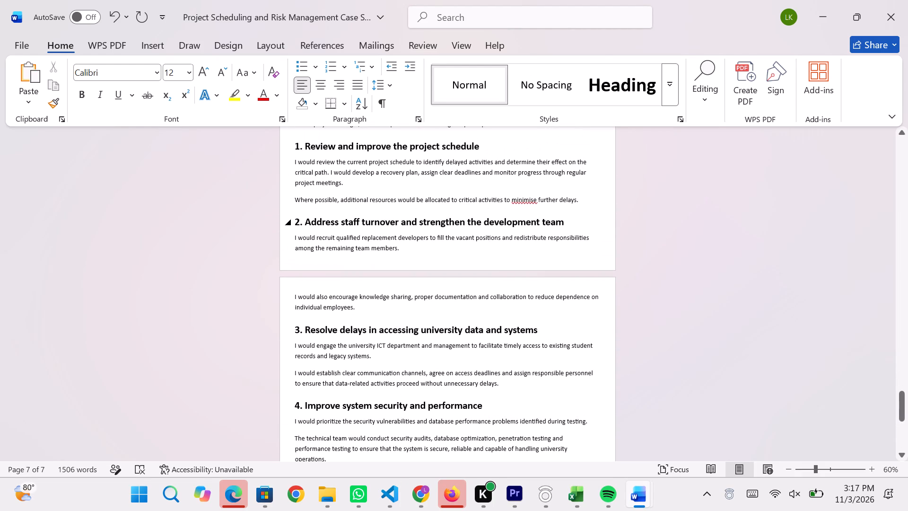
{"action": "left_click", "coordinate": [393, 216]}
{"action": "scroll", "coordinate": [443, 264], "scroll_direction": "up", "scroll_amount": 5}
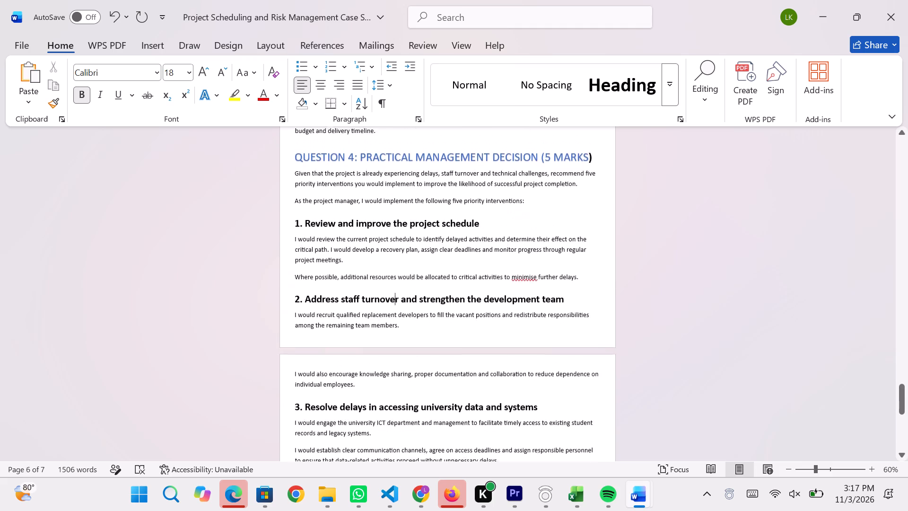
{"action": "scroll", "coordinate": [446, 265], "scroll_direction": "up", "scroll_amount": 11}
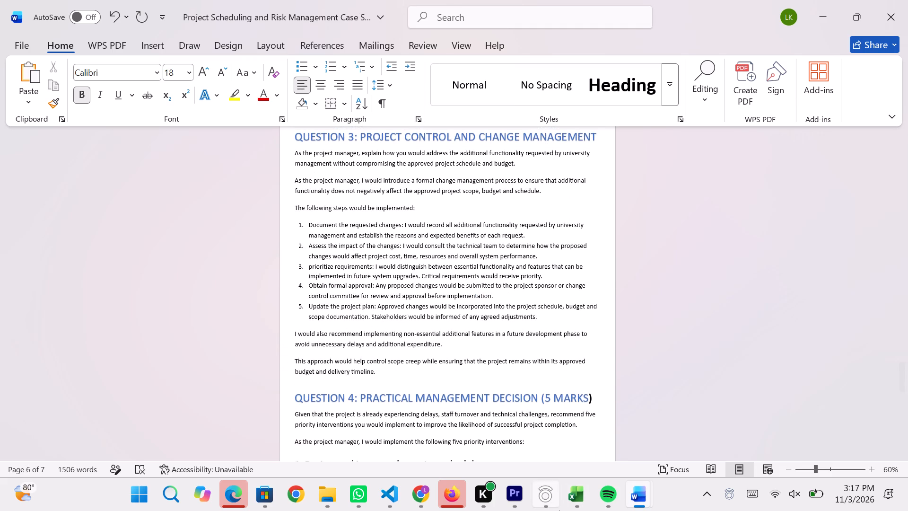
{"action": "scroll", "coordinate": [494, 504], "scroll_direction": "up", "scroll_amount": 7}
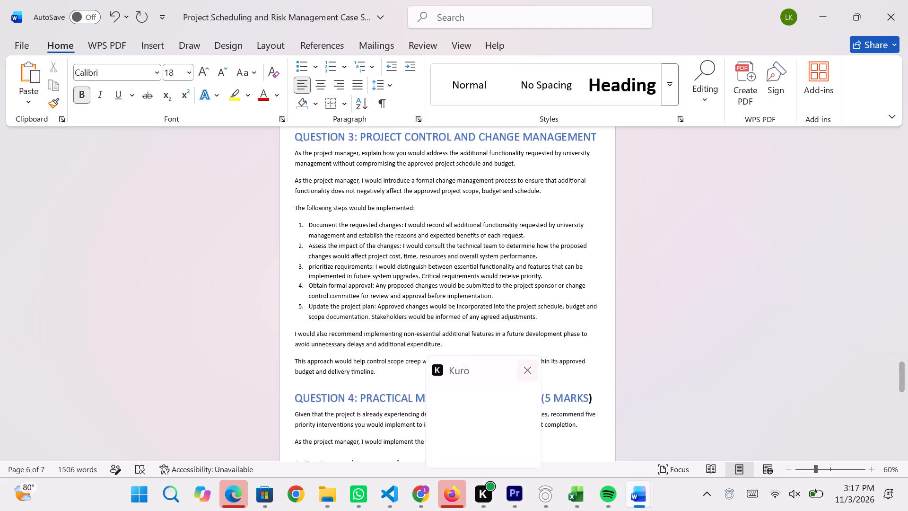
{"action": "scroll", "coordinate": [577, 340], "scroll_direction": "up", "scroll_amount": 10}
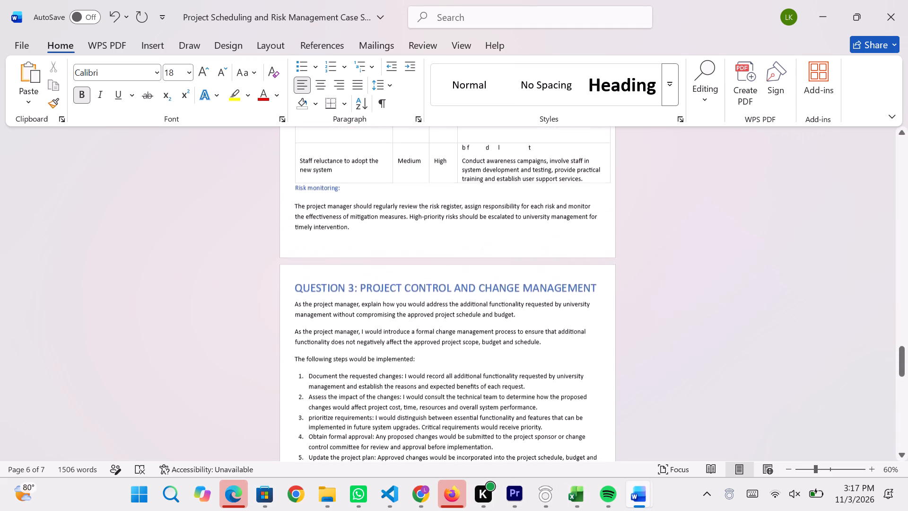
{"action": "scroll", "coordinate": [576, 364], "scroll_direction": "up", "scroll_amount": 20}
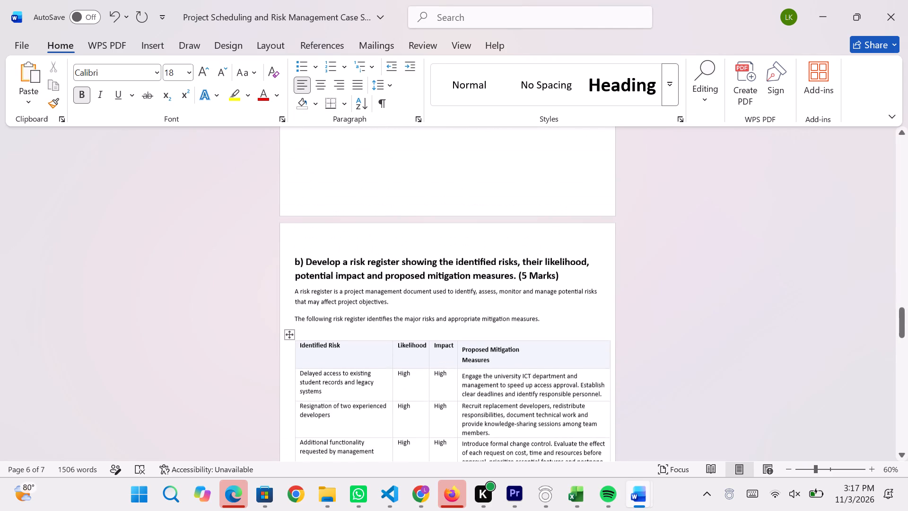
{"action": "scroll", "coordinate": [577, 364], "scroll_direction": "up", "scroll_amount": 17}
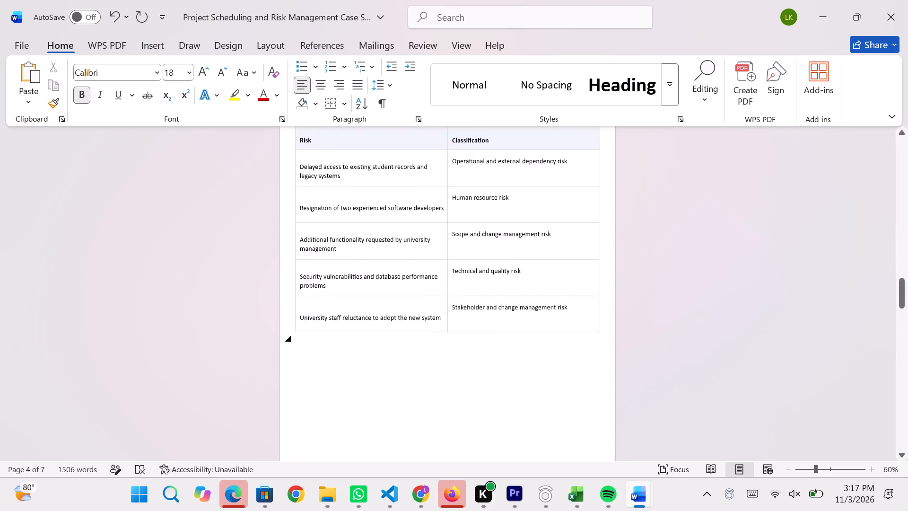
Review the risk classification table and the risk register down to its final rows and the risk monitoring paragraph.
{"action": "scroll", "coordinate": [577, 364], "scroll_direction": "up", "scroll_amount": 3}
{"action": "scroll", "coordinate": [577, 364], "scroll_direction": "down", "scroll_amount": 13}
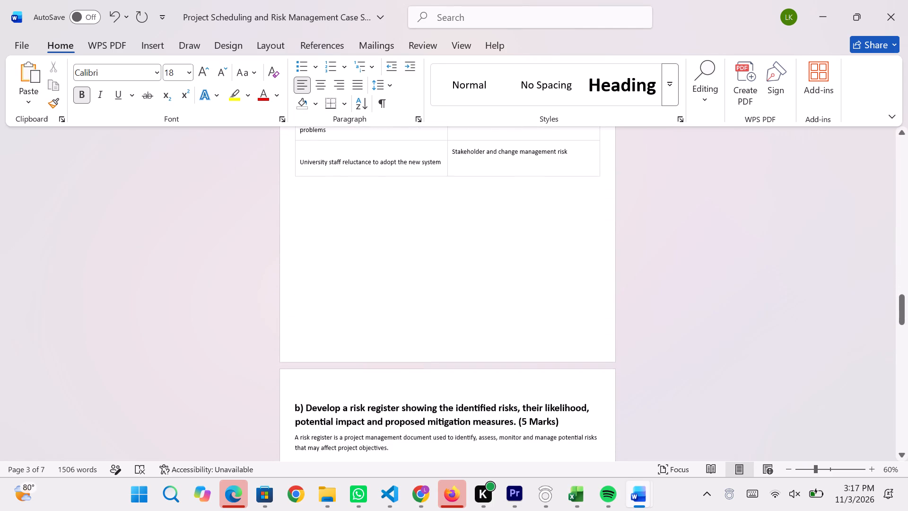
{"action": "scroll", "coordinate": [577, 364], "scroll_direction": "up", "scroll_amount": 14}
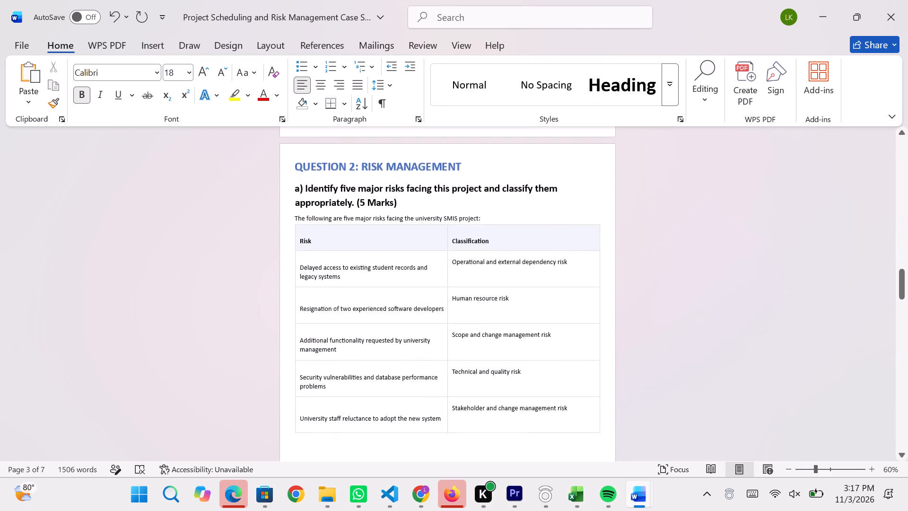
{"action": "scroll", "coordinate": [577, 364], "scroll_direction": "down", "scroll_amount": 20}
{"action": "scroll", "coordinate": [577, 364], "scroll_direction": "down", "scroll_amount": 6}
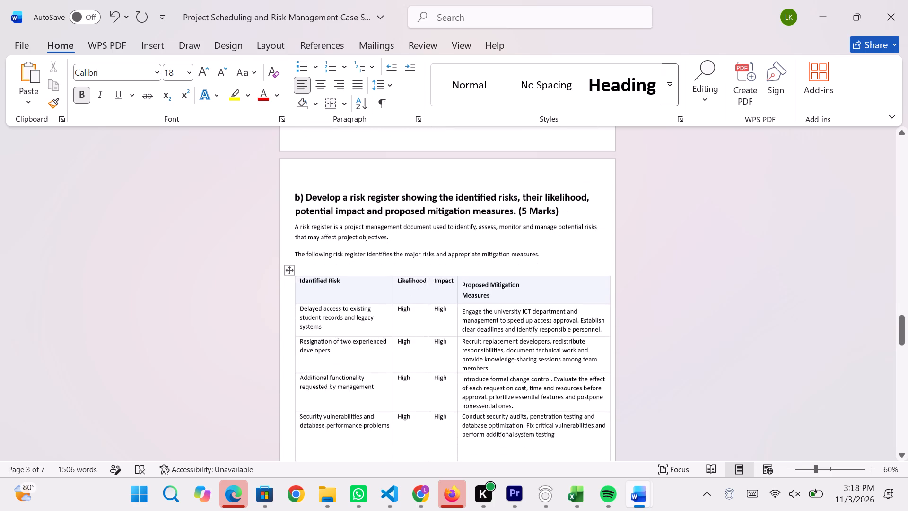
{"action": "scroll", "coordinate": [576, 365], "scroll_direction": "down", "scroll_amount": 9}
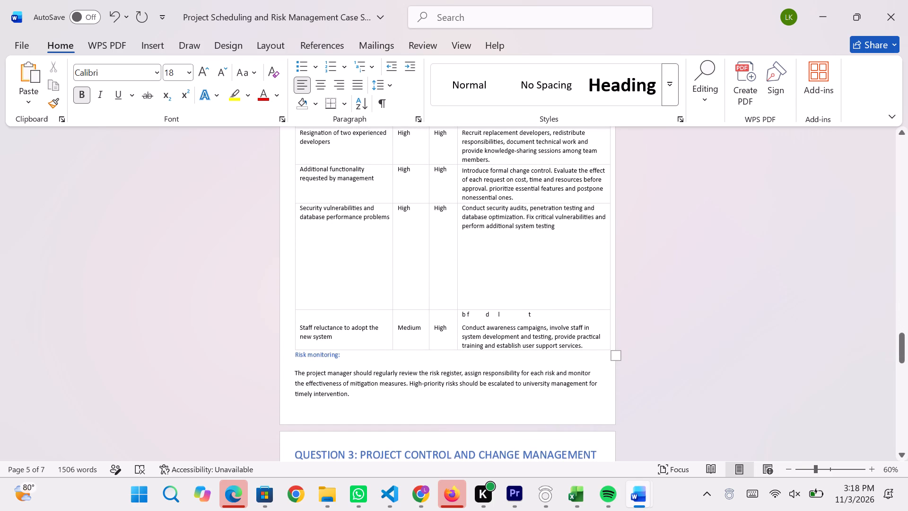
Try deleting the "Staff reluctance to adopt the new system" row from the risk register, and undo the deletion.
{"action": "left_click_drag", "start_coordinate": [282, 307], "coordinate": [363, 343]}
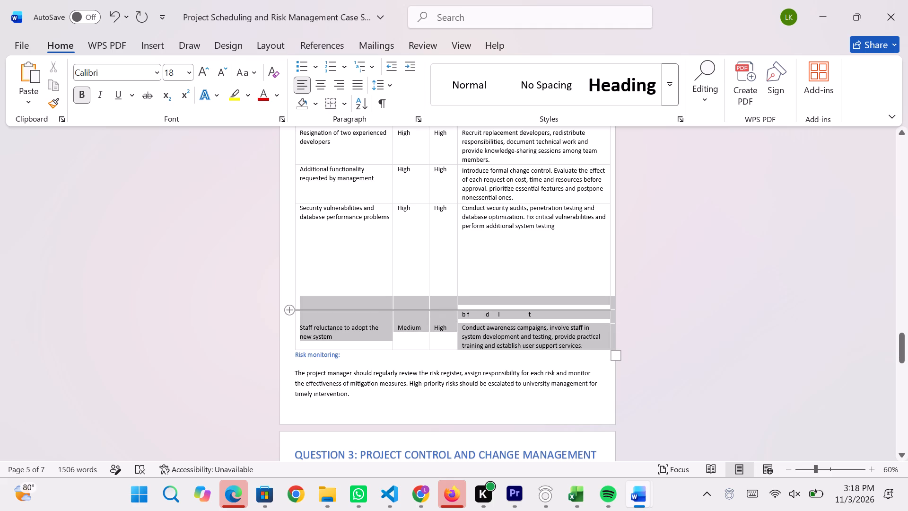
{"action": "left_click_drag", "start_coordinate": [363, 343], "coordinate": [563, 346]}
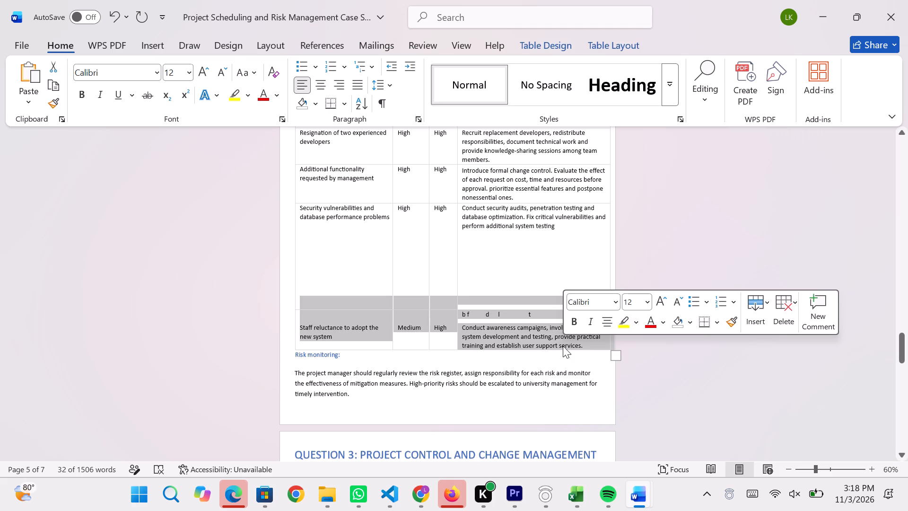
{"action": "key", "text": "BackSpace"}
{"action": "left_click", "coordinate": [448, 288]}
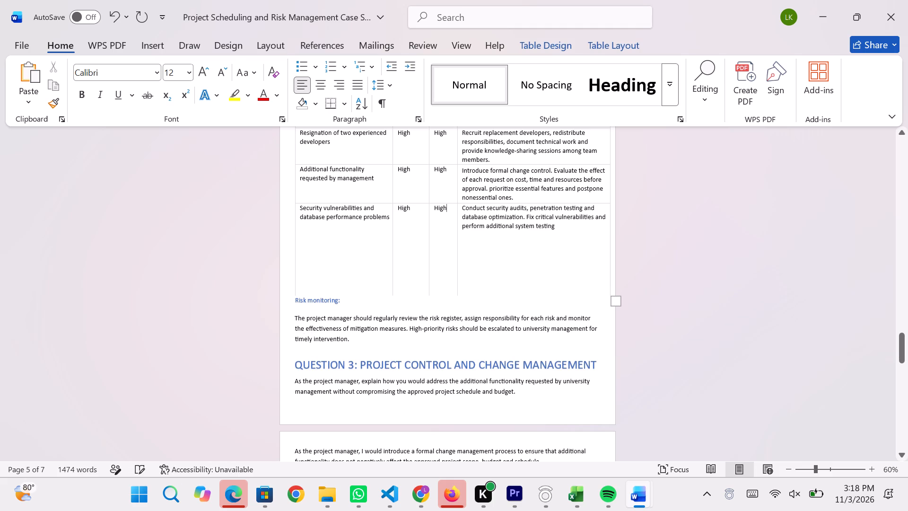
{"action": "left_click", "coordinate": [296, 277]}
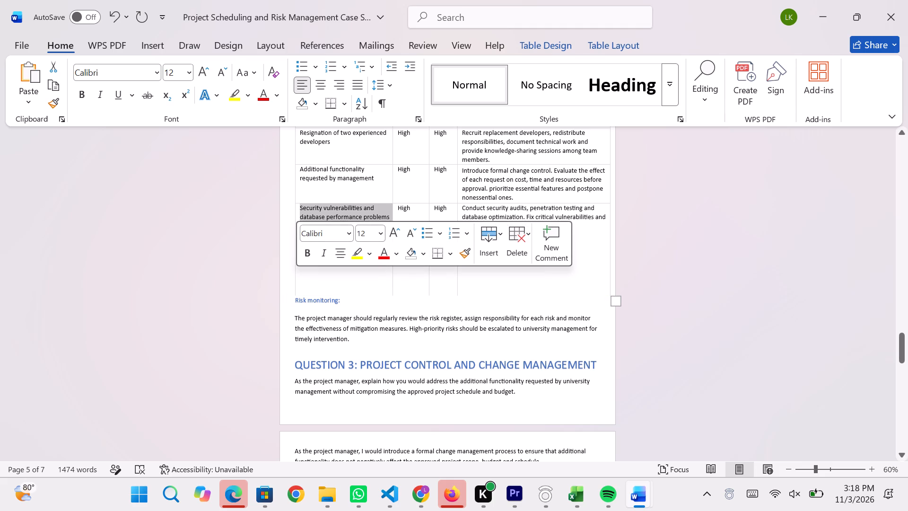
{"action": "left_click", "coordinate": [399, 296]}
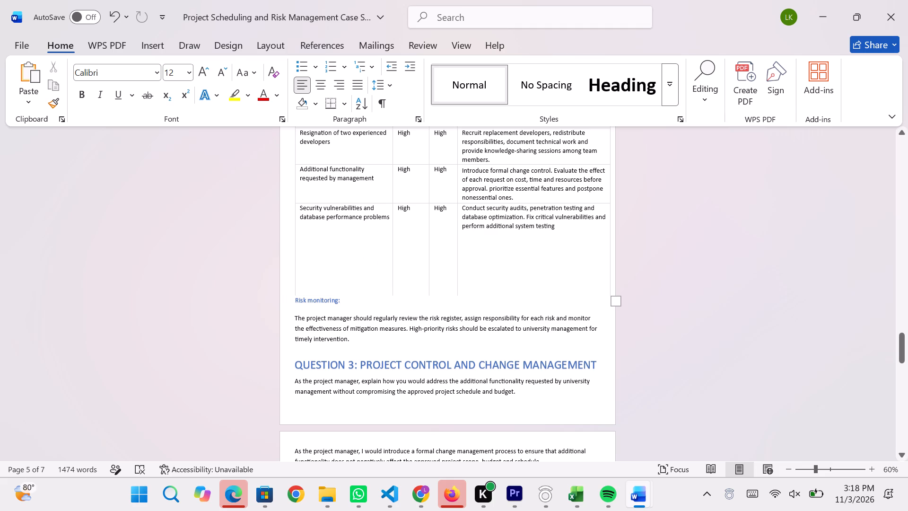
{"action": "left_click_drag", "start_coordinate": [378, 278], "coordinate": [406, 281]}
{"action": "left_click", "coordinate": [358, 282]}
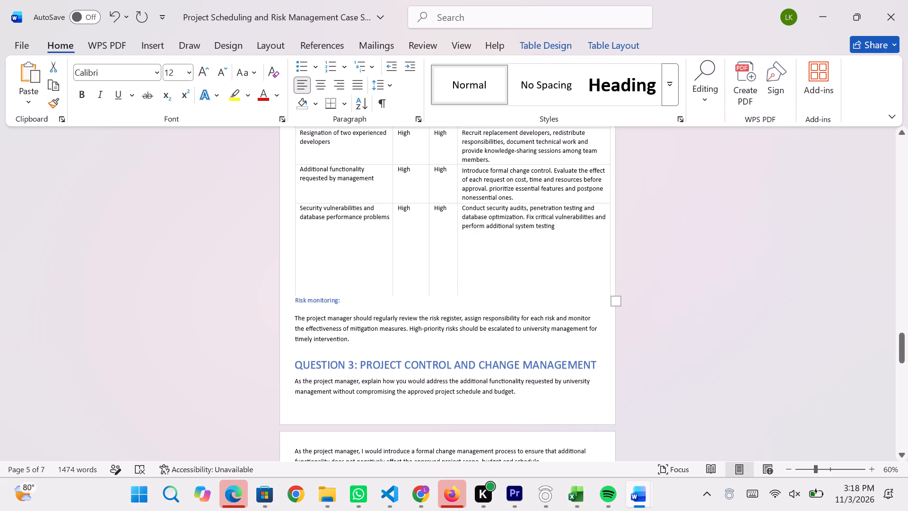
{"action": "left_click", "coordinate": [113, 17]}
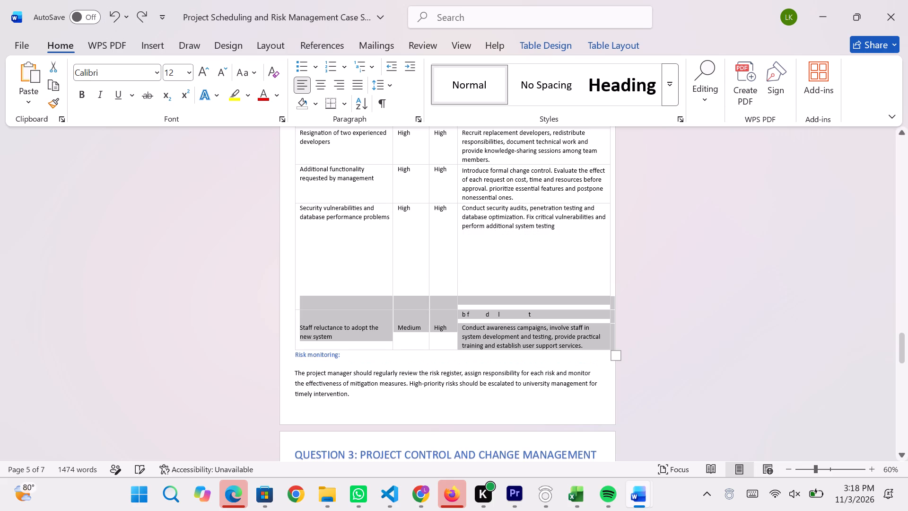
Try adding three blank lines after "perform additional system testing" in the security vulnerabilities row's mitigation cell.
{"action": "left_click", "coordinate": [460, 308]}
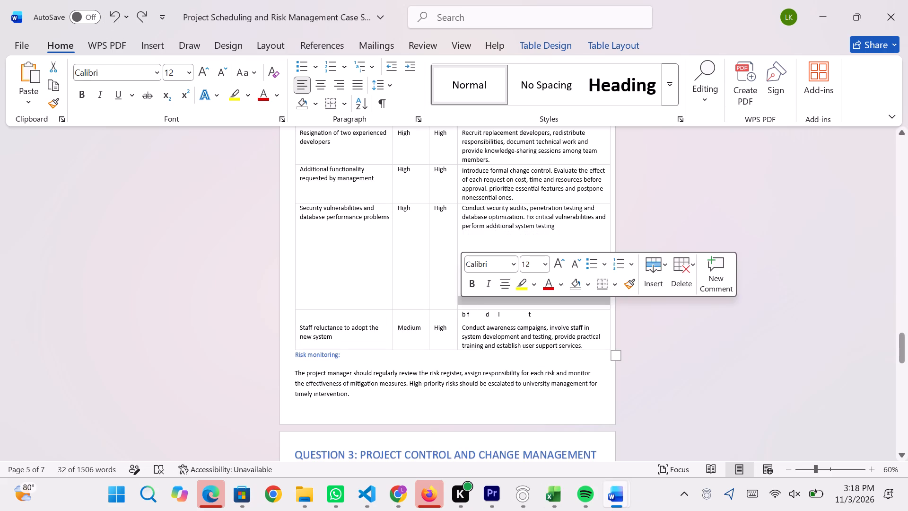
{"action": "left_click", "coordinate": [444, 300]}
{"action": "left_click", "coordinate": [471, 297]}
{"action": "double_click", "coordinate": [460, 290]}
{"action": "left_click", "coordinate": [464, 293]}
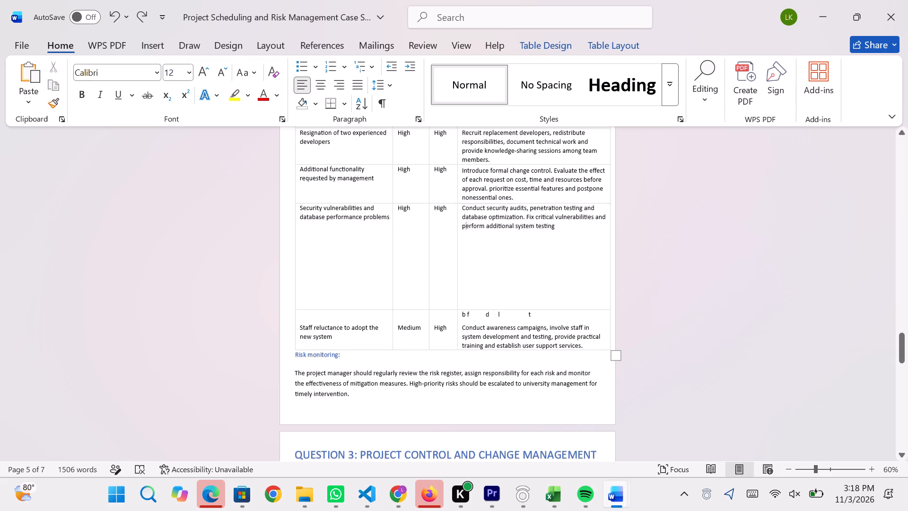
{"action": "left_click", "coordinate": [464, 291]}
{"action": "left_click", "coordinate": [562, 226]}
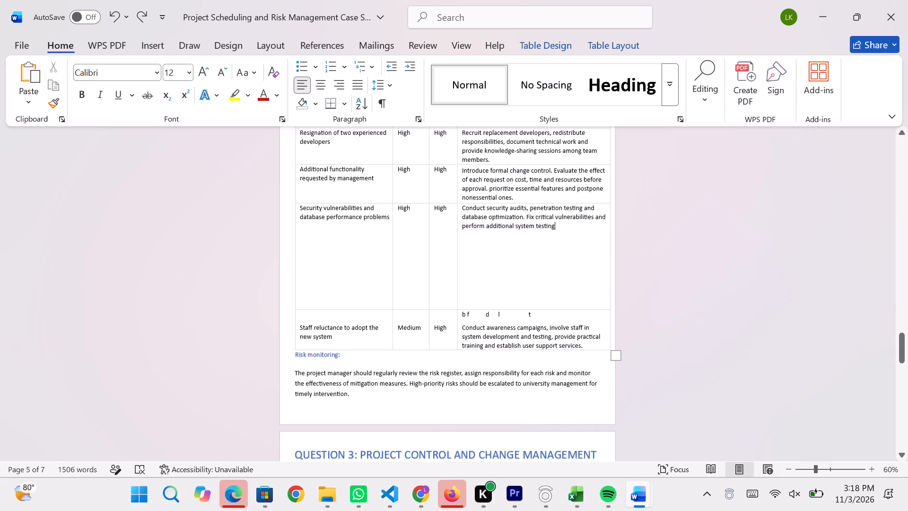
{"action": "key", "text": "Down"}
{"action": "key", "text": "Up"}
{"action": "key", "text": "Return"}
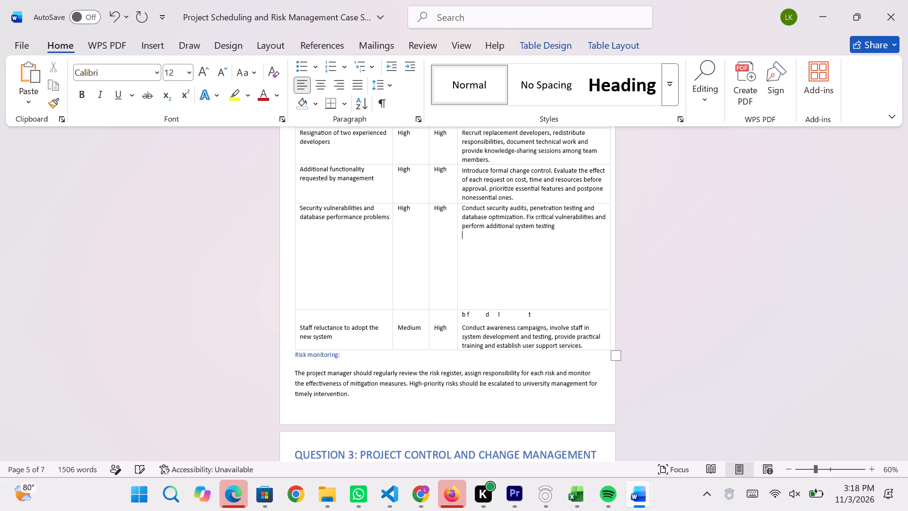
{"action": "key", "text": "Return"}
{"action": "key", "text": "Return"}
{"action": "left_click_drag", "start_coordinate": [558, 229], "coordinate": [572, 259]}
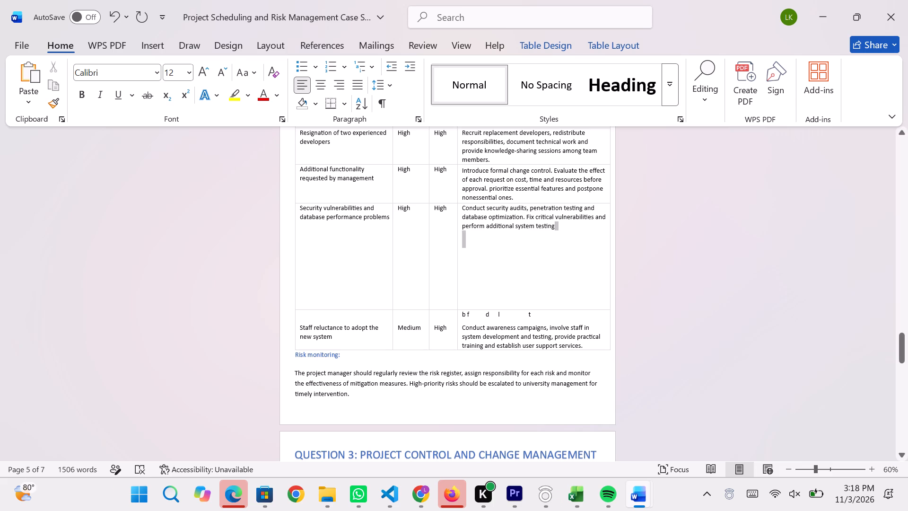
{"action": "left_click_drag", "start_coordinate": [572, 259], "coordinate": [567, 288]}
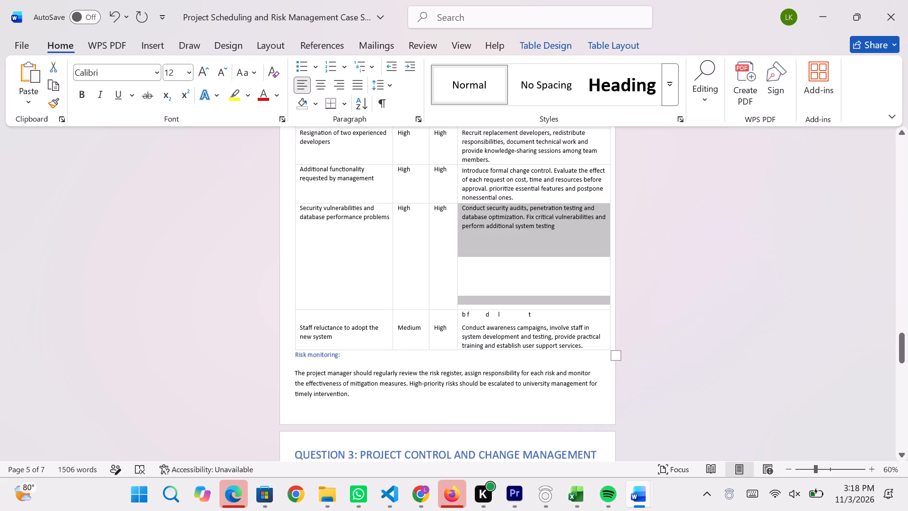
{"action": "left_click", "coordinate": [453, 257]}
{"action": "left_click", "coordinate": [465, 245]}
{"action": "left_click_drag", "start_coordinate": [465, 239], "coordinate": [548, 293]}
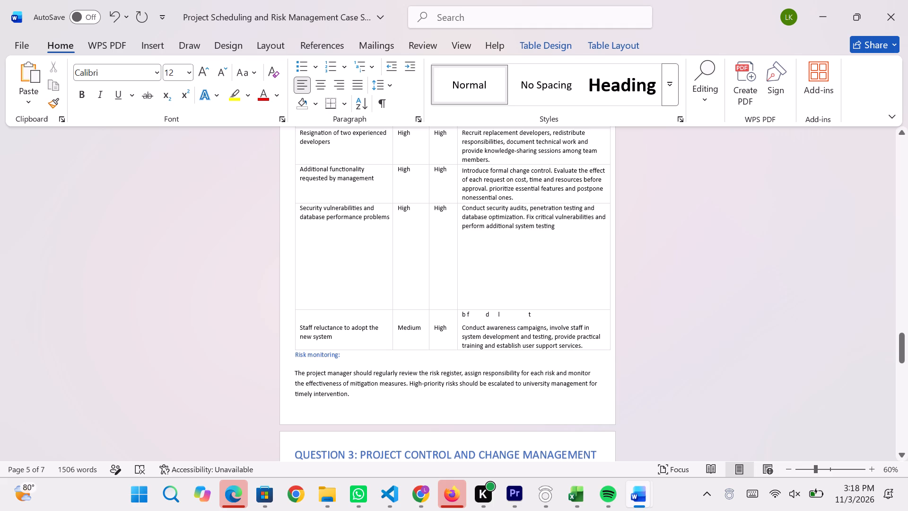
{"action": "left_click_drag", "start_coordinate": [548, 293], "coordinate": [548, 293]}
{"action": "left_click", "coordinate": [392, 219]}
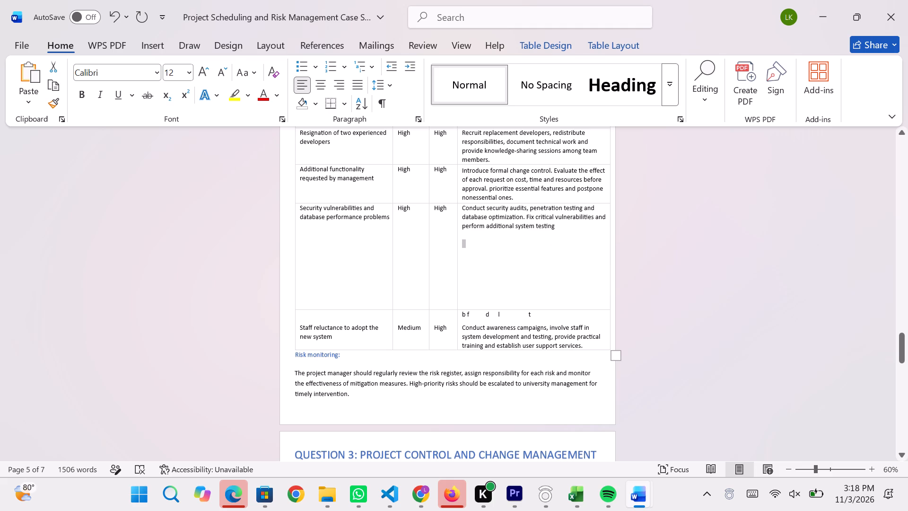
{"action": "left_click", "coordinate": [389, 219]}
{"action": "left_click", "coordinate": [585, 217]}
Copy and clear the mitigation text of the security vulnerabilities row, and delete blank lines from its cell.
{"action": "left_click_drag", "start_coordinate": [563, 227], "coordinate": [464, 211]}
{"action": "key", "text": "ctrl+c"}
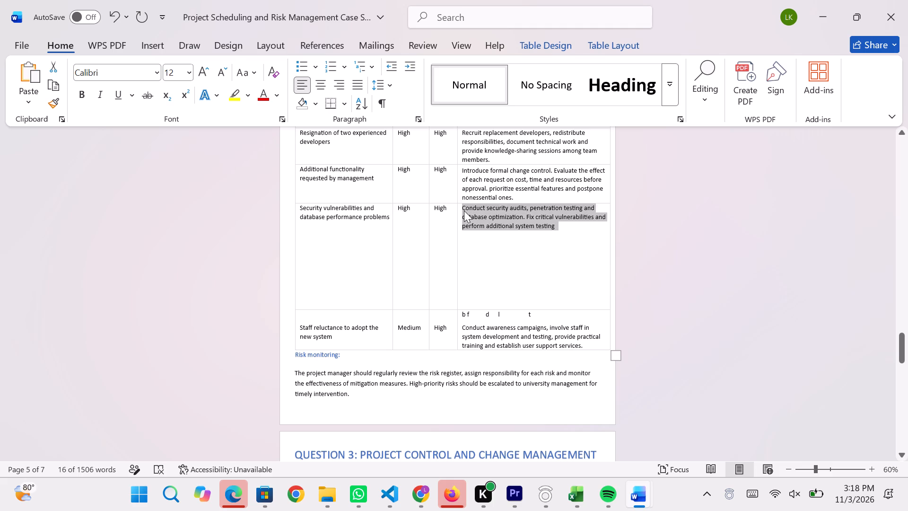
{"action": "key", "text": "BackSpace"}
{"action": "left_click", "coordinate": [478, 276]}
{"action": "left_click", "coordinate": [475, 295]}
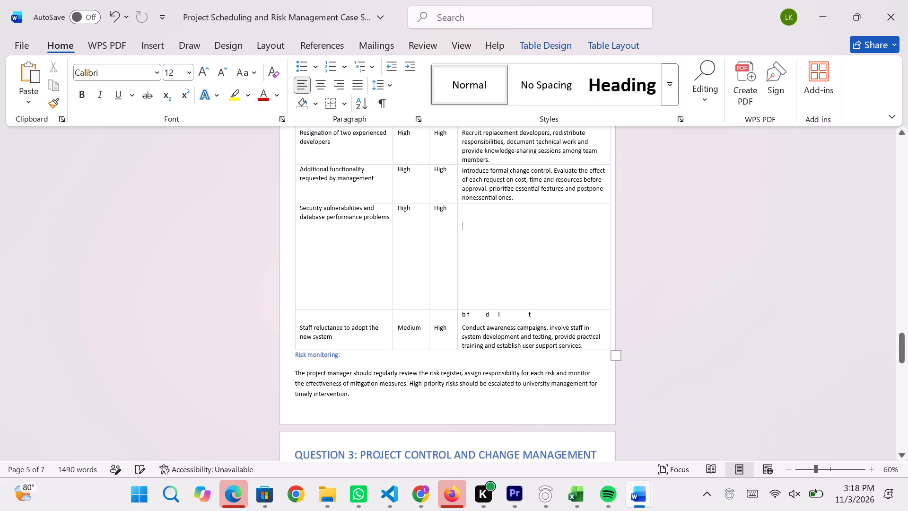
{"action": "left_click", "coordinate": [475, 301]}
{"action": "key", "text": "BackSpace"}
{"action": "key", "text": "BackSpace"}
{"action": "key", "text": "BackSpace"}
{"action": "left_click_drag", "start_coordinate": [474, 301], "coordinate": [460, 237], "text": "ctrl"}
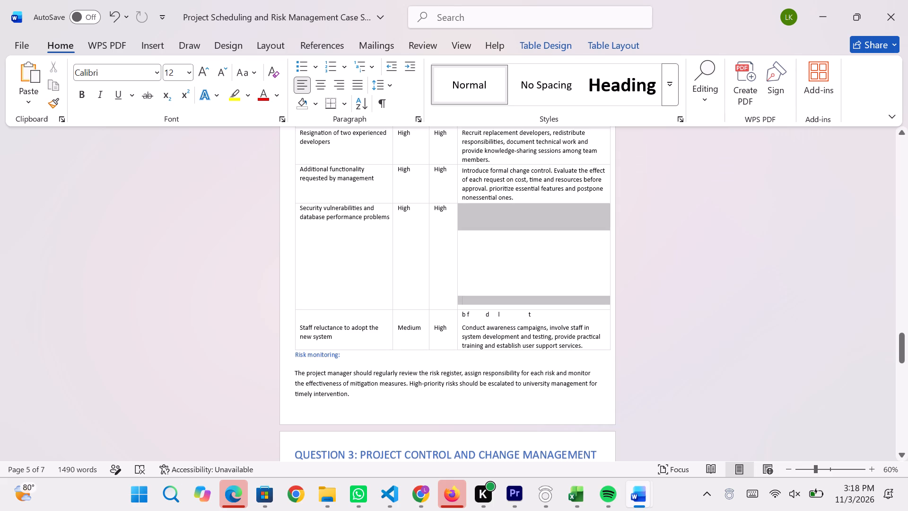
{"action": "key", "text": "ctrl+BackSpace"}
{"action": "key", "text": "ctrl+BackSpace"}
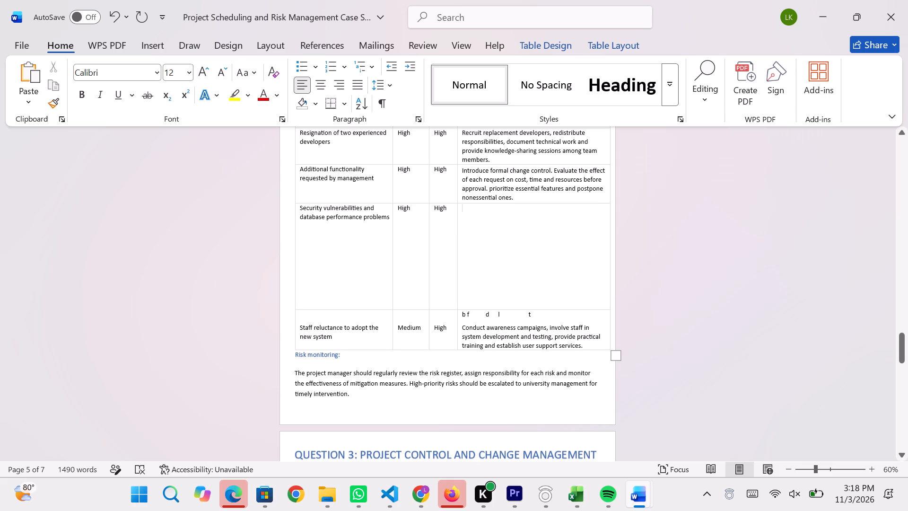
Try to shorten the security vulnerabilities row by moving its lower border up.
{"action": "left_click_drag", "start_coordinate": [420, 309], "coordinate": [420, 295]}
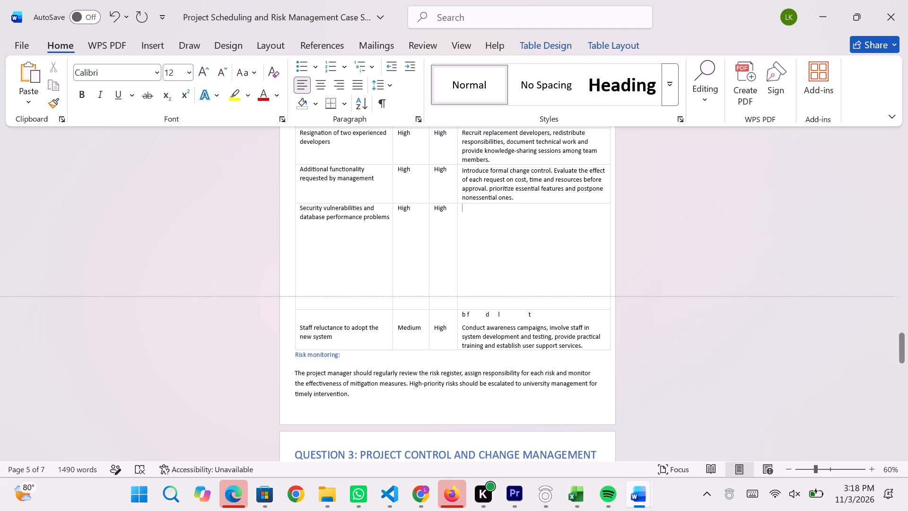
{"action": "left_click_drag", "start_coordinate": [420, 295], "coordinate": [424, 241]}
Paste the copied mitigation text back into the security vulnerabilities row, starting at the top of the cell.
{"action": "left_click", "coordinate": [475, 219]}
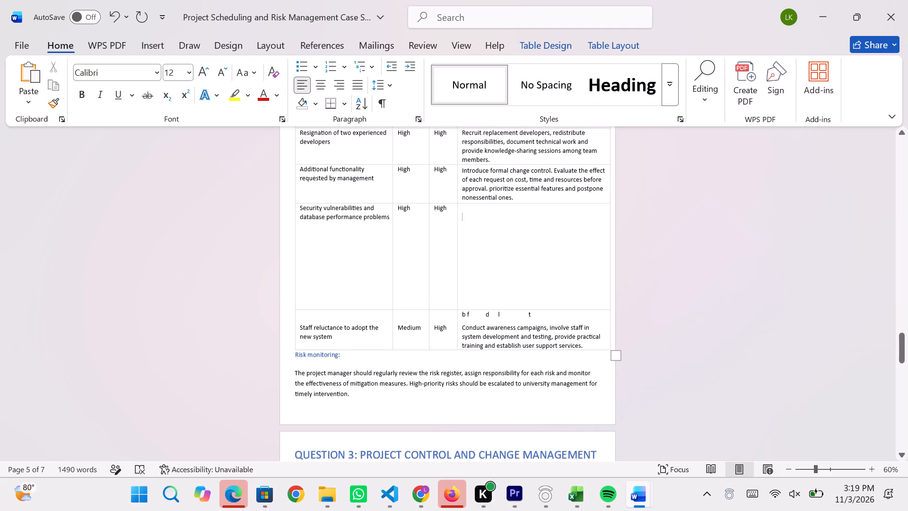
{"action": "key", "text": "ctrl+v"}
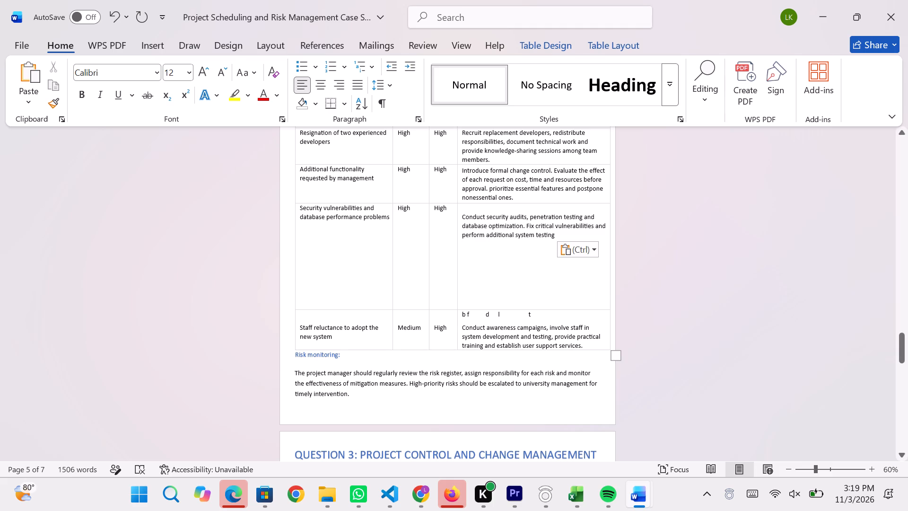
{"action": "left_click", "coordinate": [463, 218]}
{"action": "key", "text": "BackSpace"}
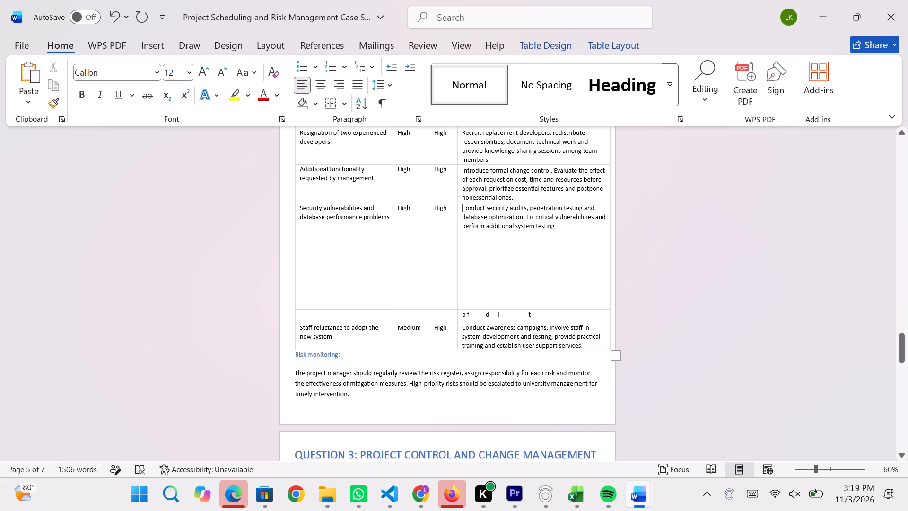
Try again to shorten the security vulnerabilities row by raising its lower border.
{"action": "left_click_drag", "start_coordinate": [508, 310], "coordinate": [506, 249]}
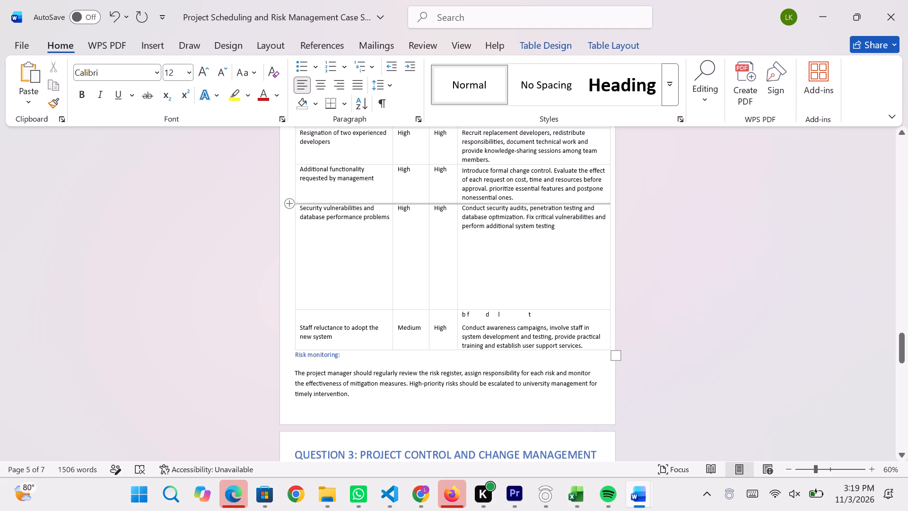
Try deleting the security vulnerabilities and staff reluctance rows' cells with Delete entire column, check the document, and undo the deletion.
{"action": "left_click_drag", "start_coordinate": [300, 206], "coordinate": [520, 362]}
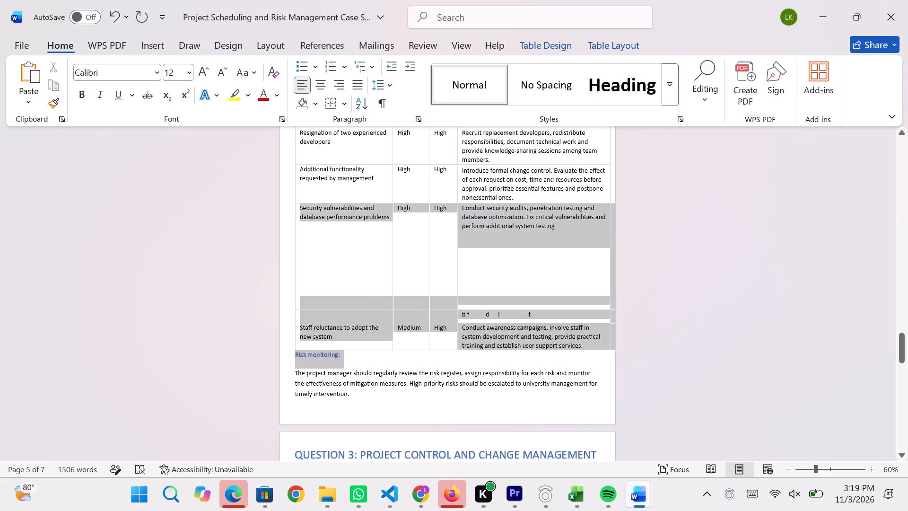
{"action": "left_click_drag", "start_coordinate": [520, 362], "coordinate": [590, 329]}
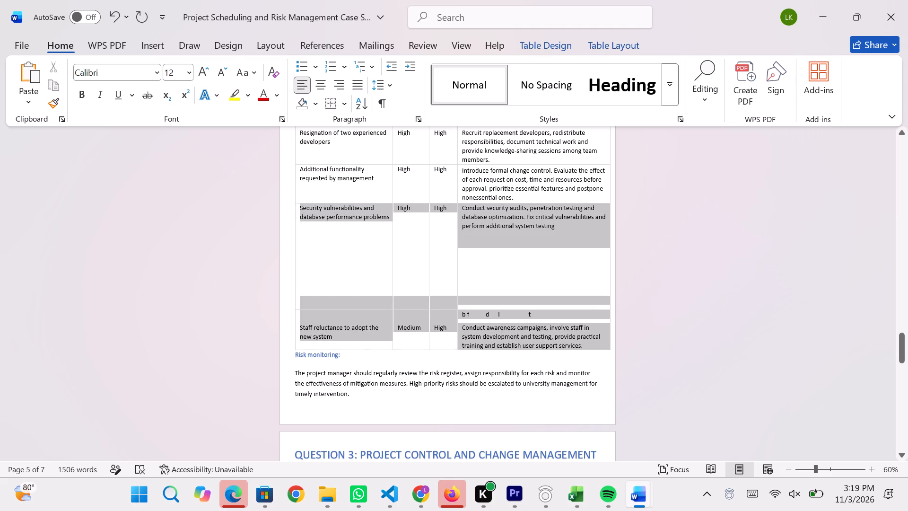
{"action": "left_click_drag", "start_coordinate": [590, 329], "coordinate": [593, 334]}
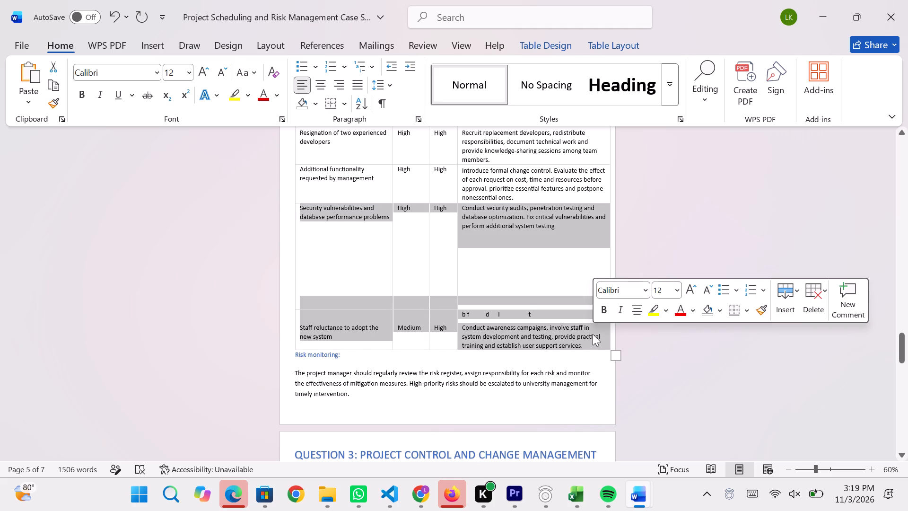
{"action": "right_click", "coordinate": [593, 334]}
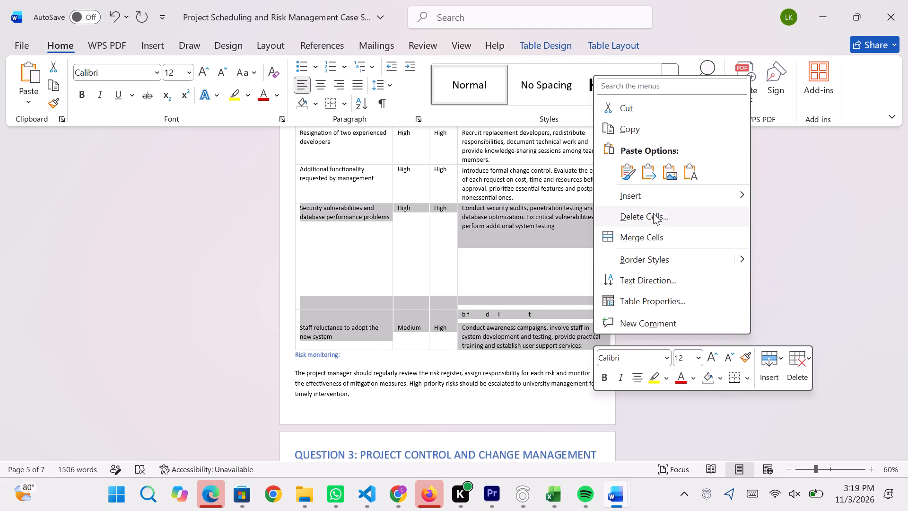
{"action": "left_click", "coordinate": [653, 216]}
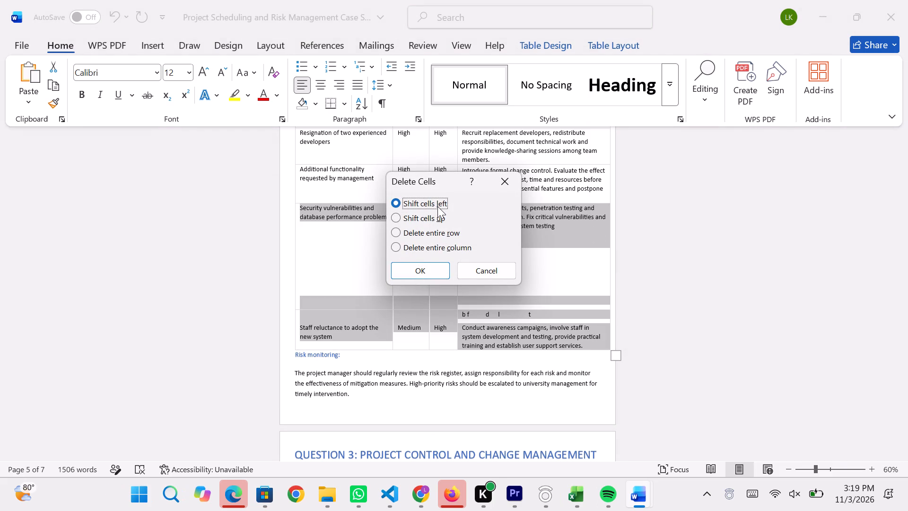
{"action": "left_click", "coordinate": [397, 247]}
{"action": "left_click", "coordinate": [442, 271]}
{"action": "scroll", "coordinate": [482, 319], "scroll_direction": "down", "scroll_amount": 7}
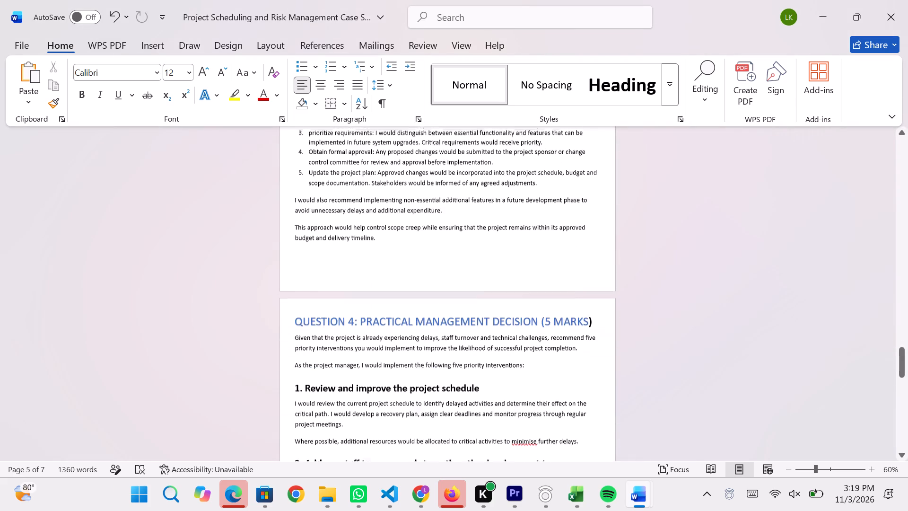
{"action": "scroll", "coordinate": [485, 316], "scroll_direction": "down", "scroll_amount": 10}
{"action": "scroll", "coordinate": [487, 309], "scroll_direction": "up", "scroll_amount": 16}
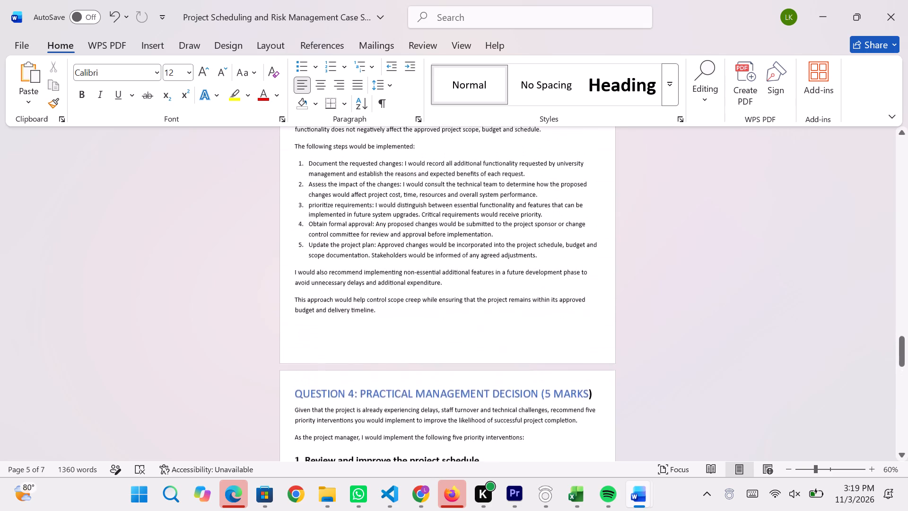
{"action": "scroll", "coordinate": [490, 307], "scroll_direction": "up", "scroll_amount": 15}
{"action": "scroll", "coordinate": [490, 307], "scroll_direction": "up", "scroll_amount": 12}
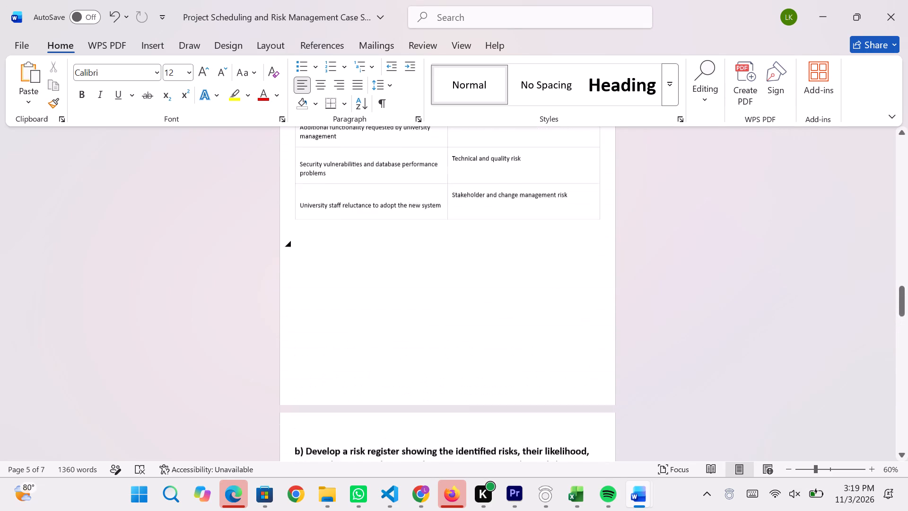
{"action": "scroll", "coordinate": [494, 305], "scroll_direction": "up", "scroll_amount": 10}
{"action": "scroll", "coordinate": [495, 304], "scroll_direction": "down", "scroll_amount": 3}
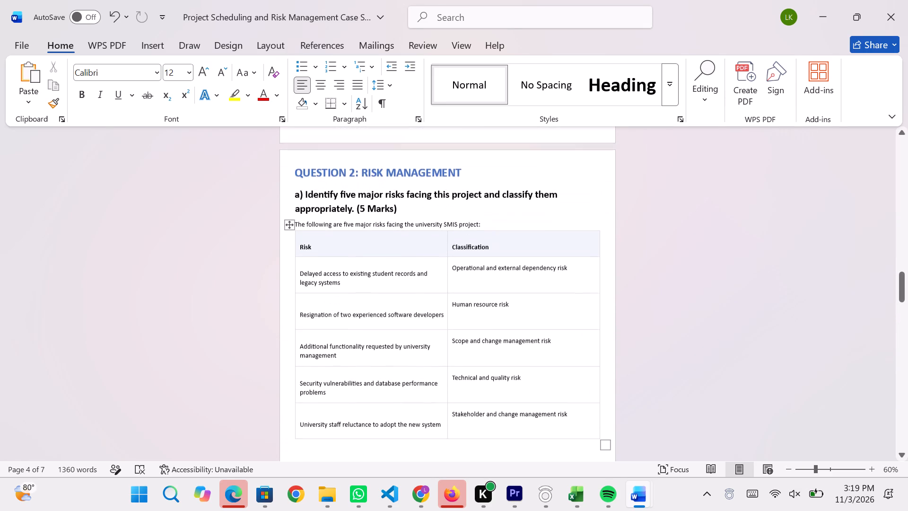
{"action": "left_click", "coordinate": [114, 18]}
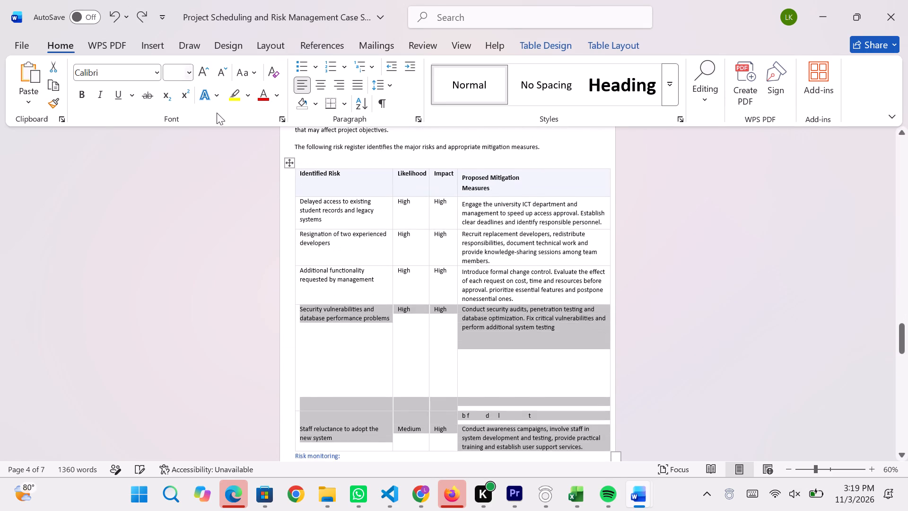
Delete the selected cells of the security vulnerabilities and staff reluctance rows from the risk register, using Shift cells left.
{"action": "scroll", "coordinate": [437, 274], "scroll_direction": "up", "scroll_amount": 7}
{"action": "scroll", "coordinate": [437, 274], "scroll_direction": "down", "scroll_amount": 4}
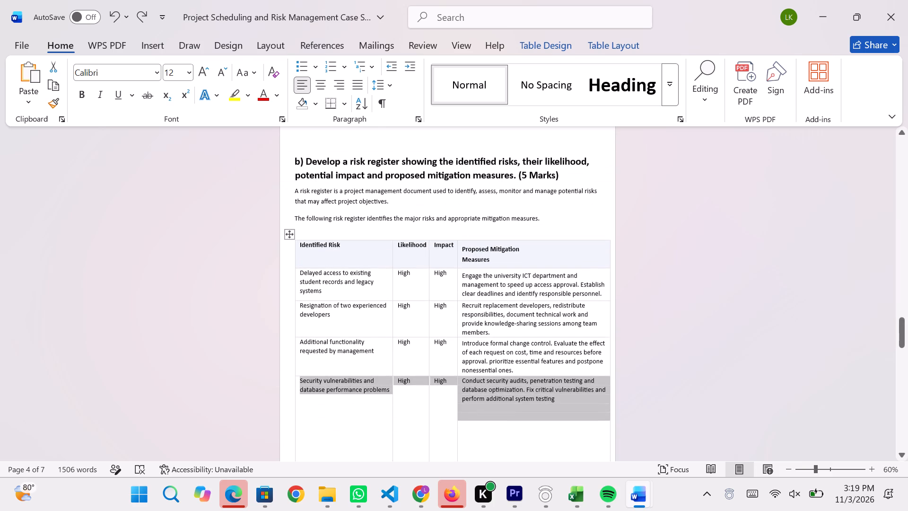
{"action": "scroll", "coordinate": [437, 274], "scroll_direction": "down", "scroll_amount": 6}
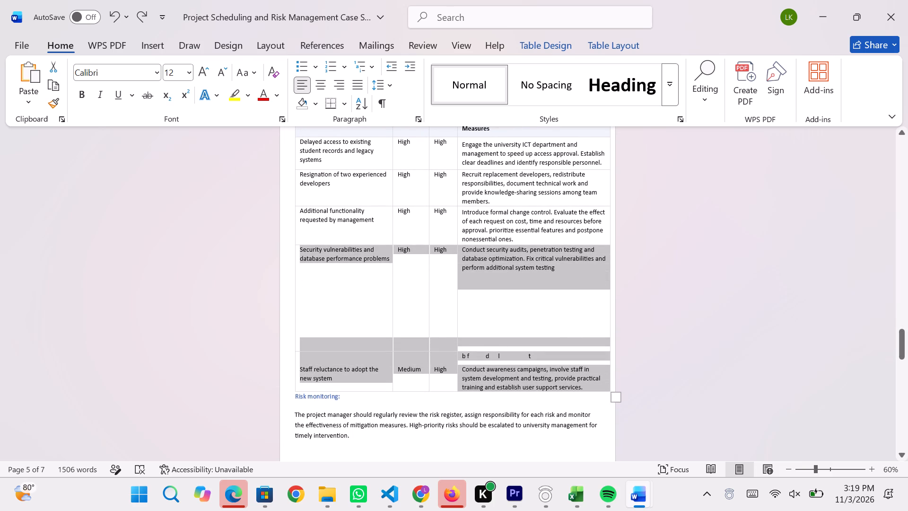
{"action": "right_click", "coordinate": [359, 293]}
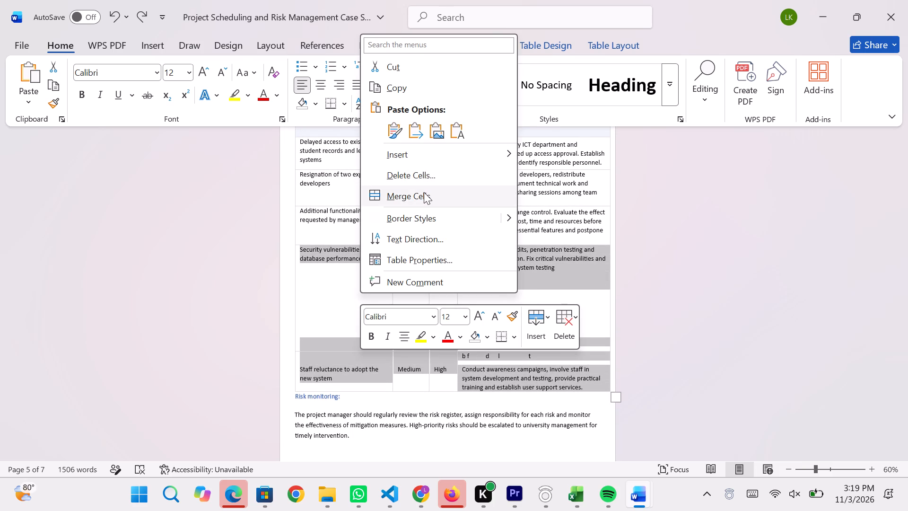
{"action": "left_click", "coordinate": [420, 175]}
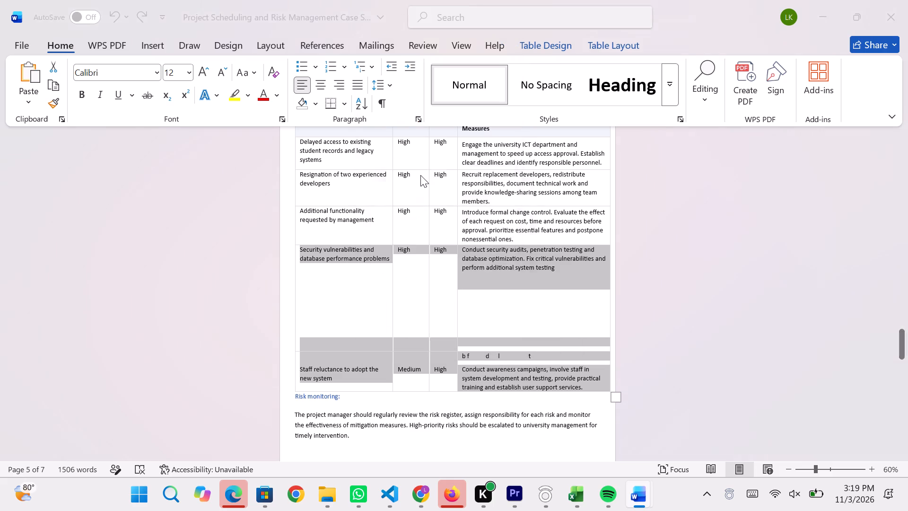
{"action": "left_click", "coordinate": [427, 276]}
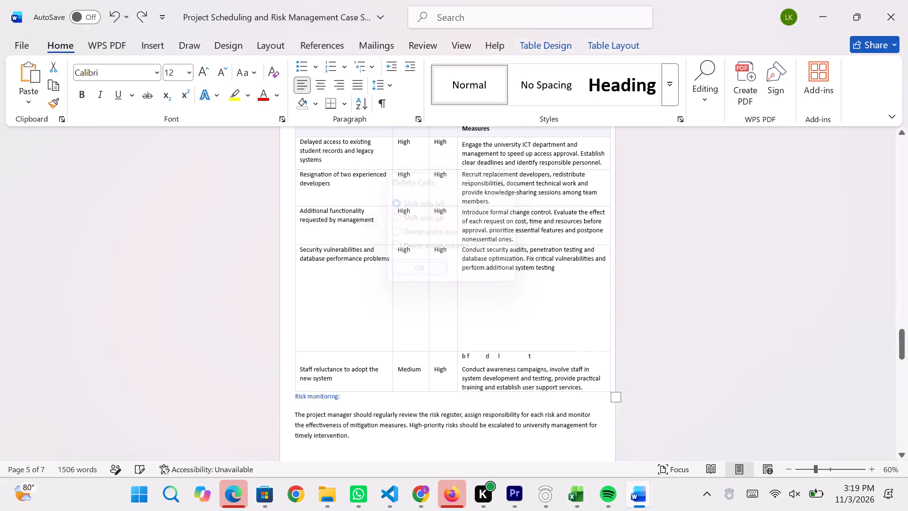
Insert two blank rows below the additional functionality row at the end of the risk register table.
{"action": "scroll", "coordinate": [427, 276], "scroll_direction": "up", "scroll_amount": 3}
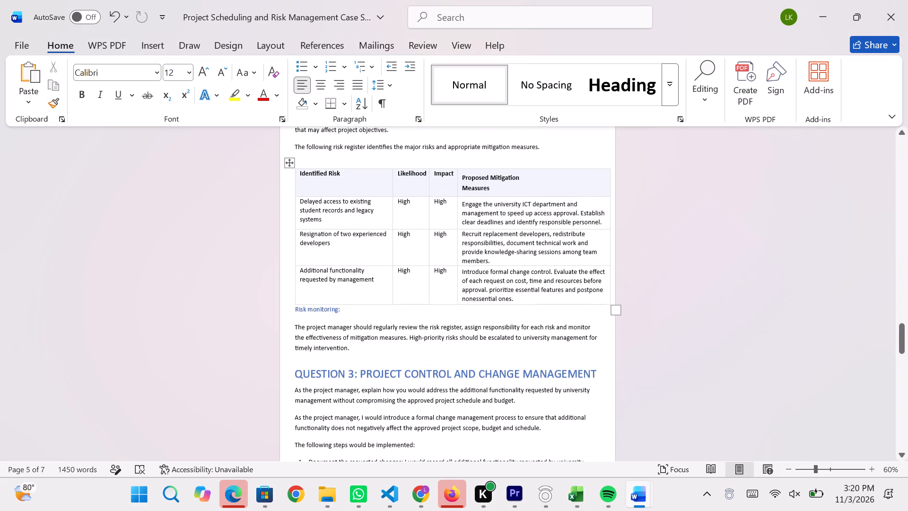
{"action": "left_click", "coordinate": [291, 304]}
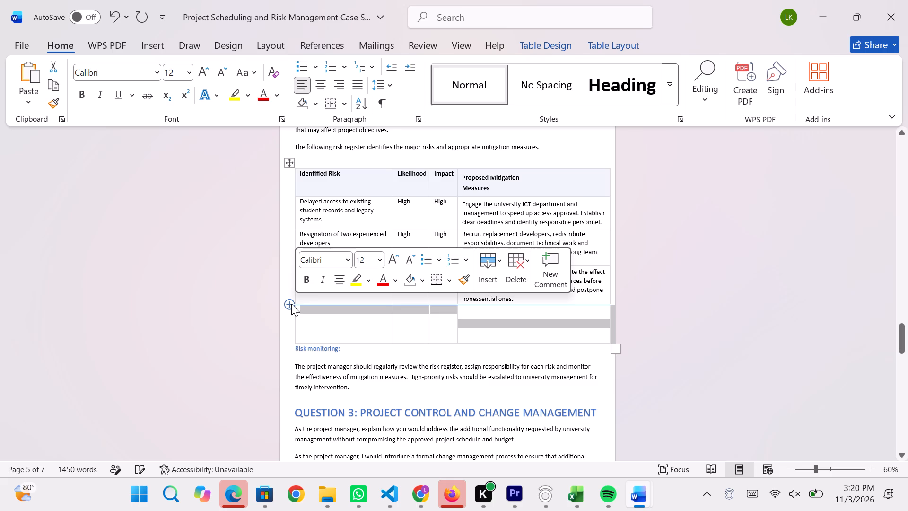
{"action": "left_click", "coordinate": [289, 306]}
{"action": "left_click", "coordinate": [353, 353]}
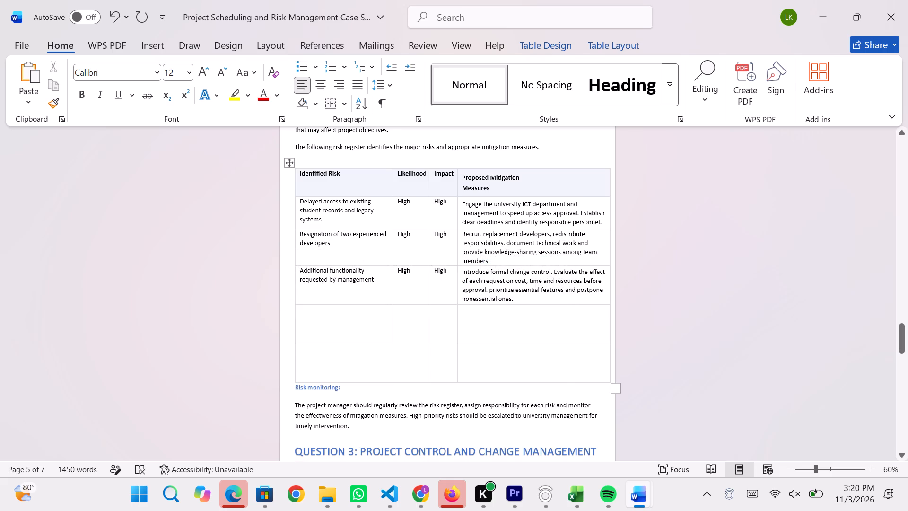
Adjust the lower border of the first blank row, leaving it slightly shorter than the second blank row.
{"action": "left_click_drag", "start_coordinate": [409, 345], "coordinate": [411, 332]}
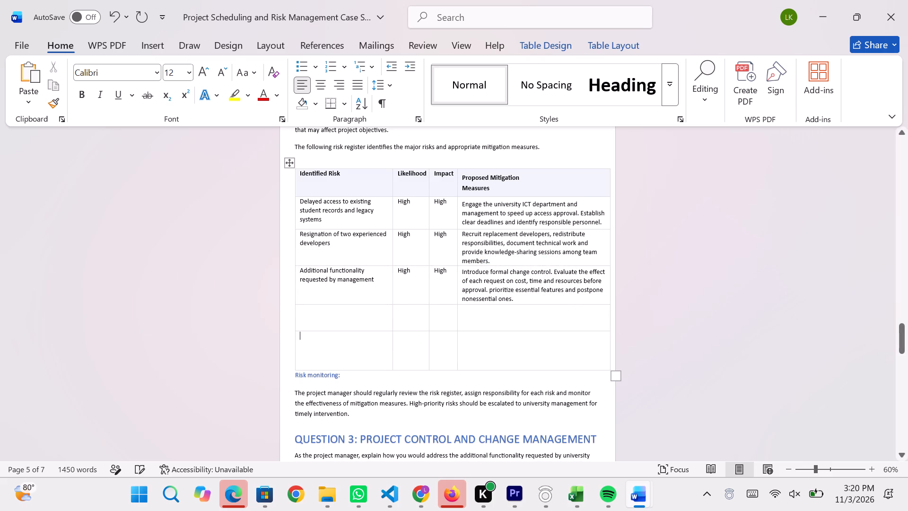
{"action": "left_click", "coordinate": [411, 330]}
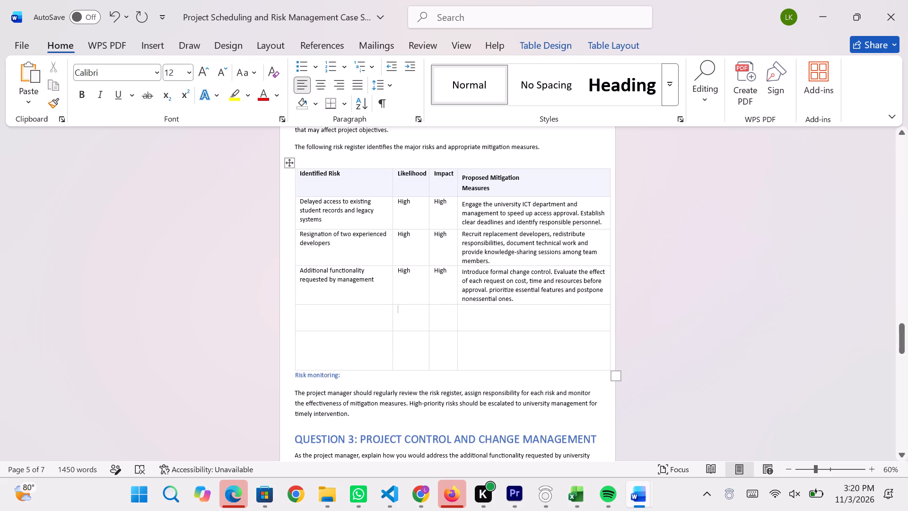
{"action": "left_click", "coordinate": [411, 333]}
{"action": "left_click_drag", "start_coordinate": [411, 331], "coordinate": [412, 340]}
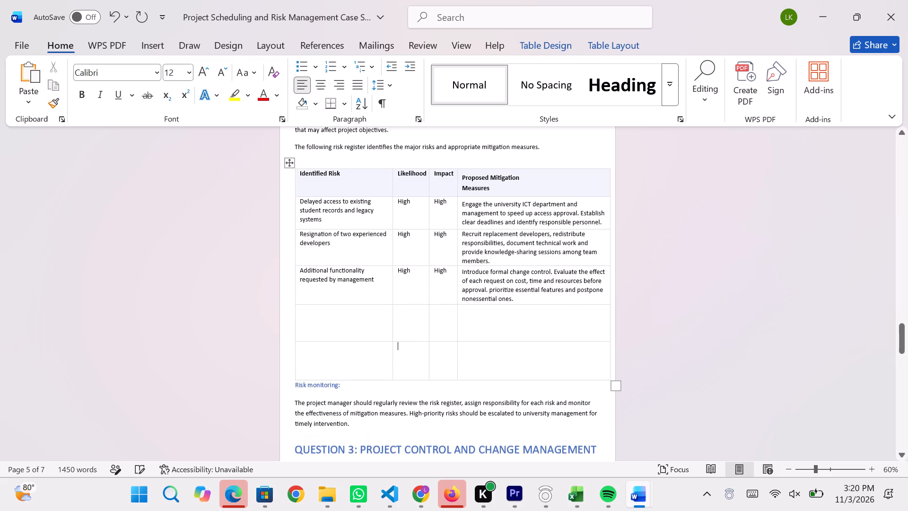
Switch to the Canva version of the case study in Chrome and look through it for the risk register's security vulnerabilities row.
{"action": "scroll", "coordinate": [391, 316], "scroll_direction": "up", "scroll_amount": 4}
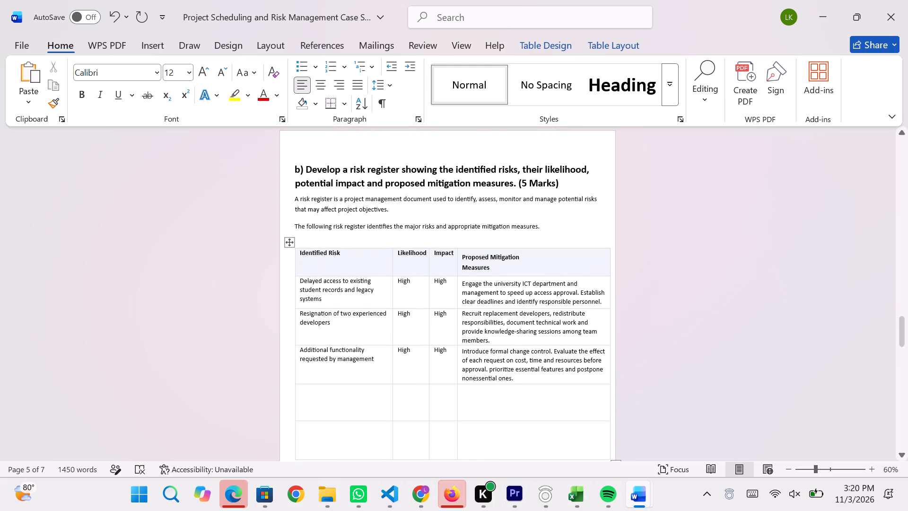
{"action": "left_click", "coordinate": [406, 493]}
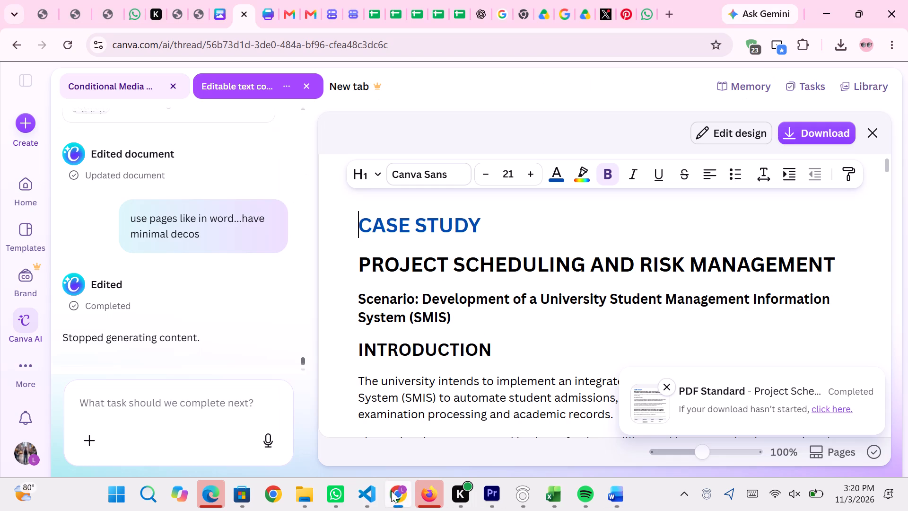
{"action": "scroll", "coordinate": [525, 321], "scroll_direction": "down", "scroll_amount": 10}
{"action": "scroll", "coordinate": [546, 328], "scroll_direction": "up", "scroll_amount": 5}
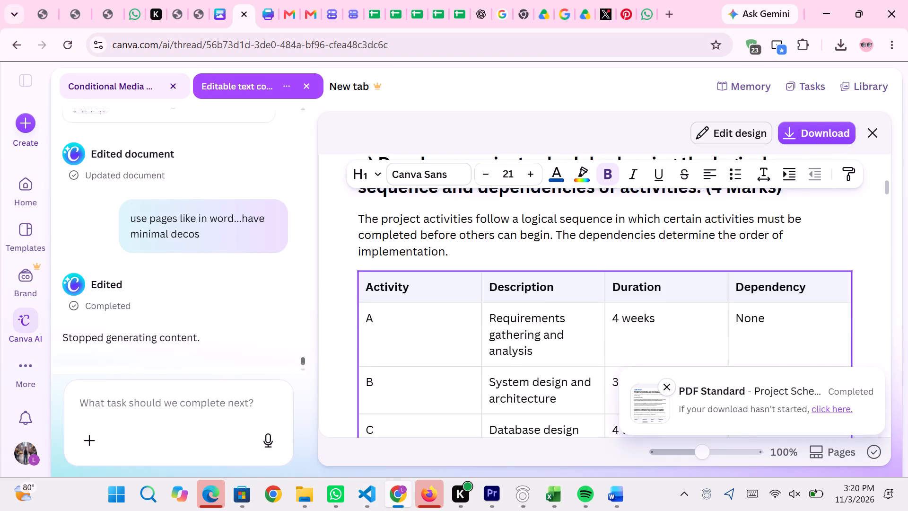
{"action": "scroll", "coordinate": [547, 319], "scroll_direction": "up", "scroll_amount": 3}
{"action": "scroll", "coordinate": [548, 318], "scroll_direction": "down", "scroll_amount": 16}
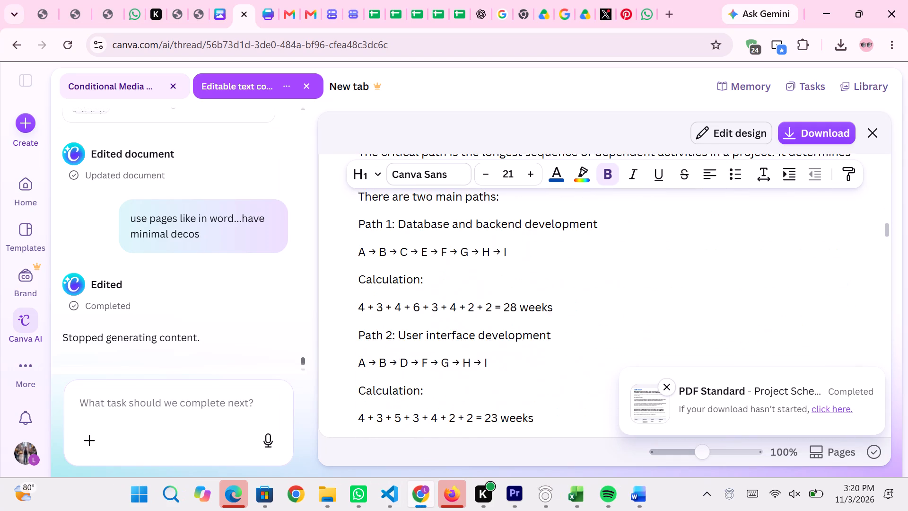
{"action": "scroll", "coordinate": [517, 339], "scroll_direction": "down", "scroll_amount": 15}
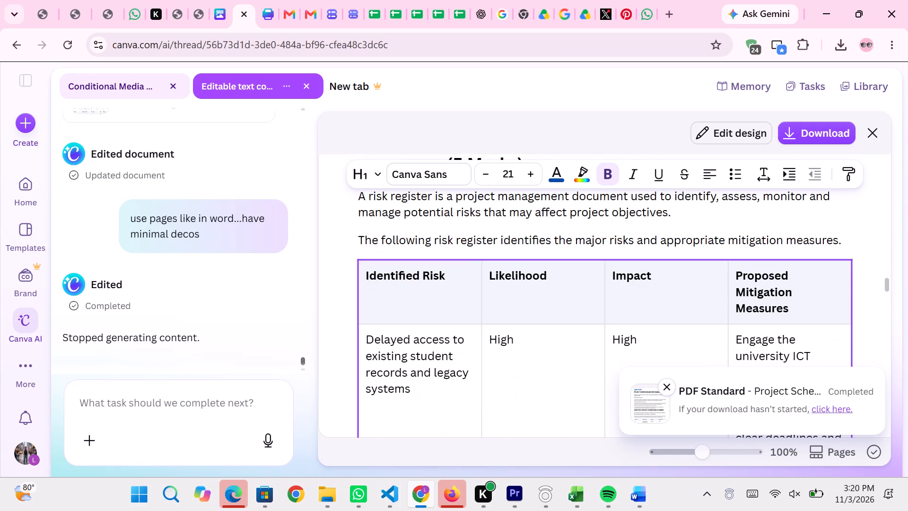
{"action": "scroll", "coordinate": [521, 335], "scroll_direction": "up", "scroll_amount": 3}
{"action": "scroll", "coordinate": [521, 335], "scroll_direction": "down", "scroll_amount": 3}
{"action": "scroll", "coordinate": [521, 335], "scroll_direction": "up", "scroll_amount": 3}
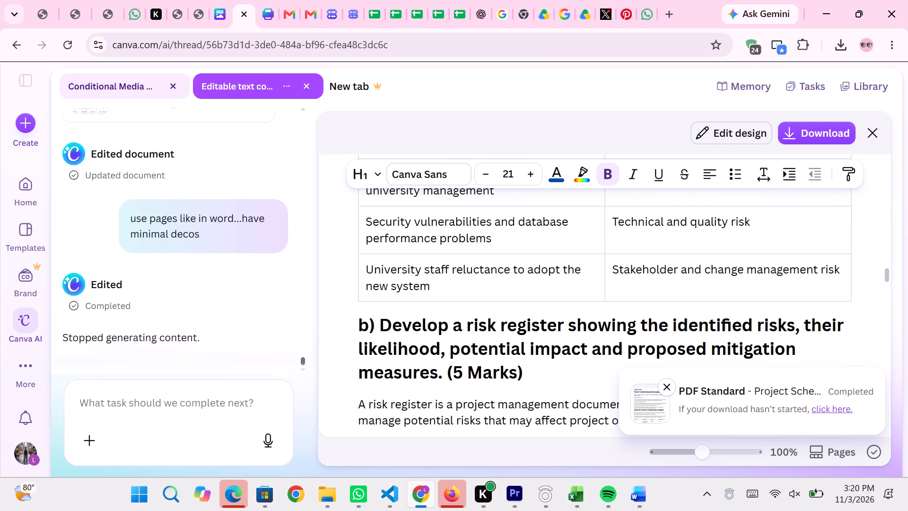
{"action": "scroll", "coordinate": [521, 335], "scroll_direction": "down", "scroll_amount": 2}
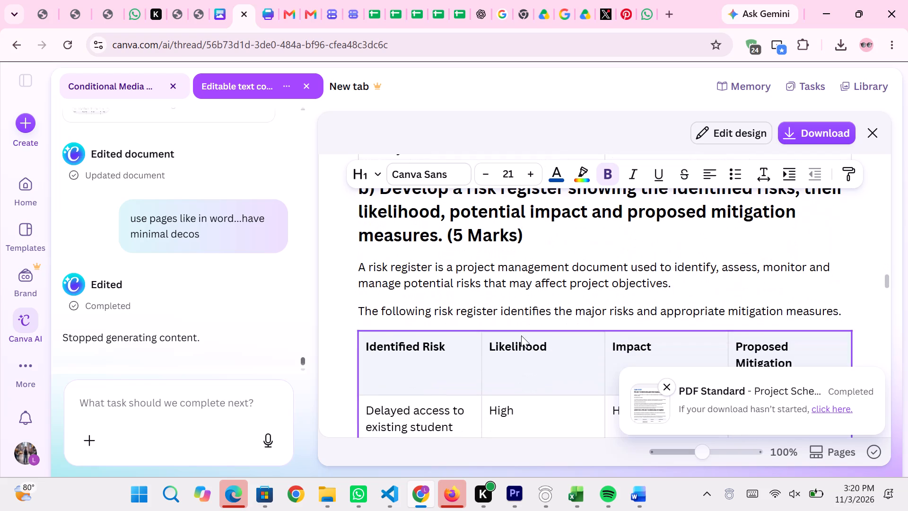
{"action": "scroll", "coordinate": [521, 335], "scroll_direction": "up", "scroll_amount": 1}
{"action": "scroll", "coordinate": [521, 335], "scroll_direction": "down", "scroll_amount": 9}
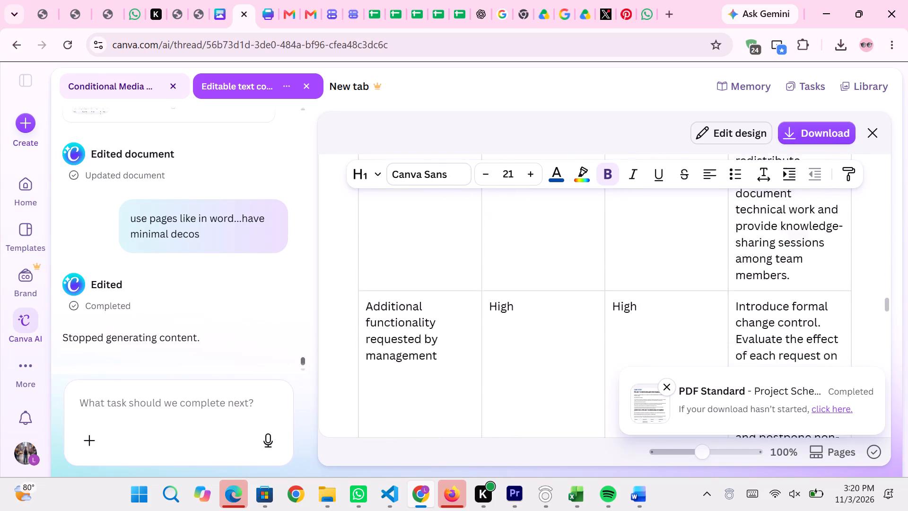
{"action": "scroll", "coordinate": [521, 335], "scroll_direction": "down", "scroll_amount": 16}
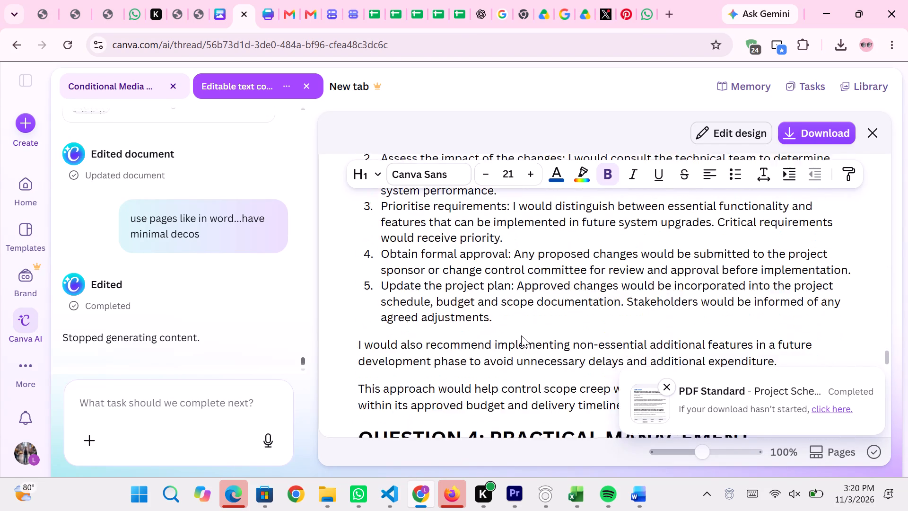
{"action": "scroll", "coordinate": [521, 335], "scroll_direction": "up", "scroll_amount": 8}
{"action": "scroll", "coordinate": [522, 332], "scroll_direction": "down", "scroll_amount": 10}
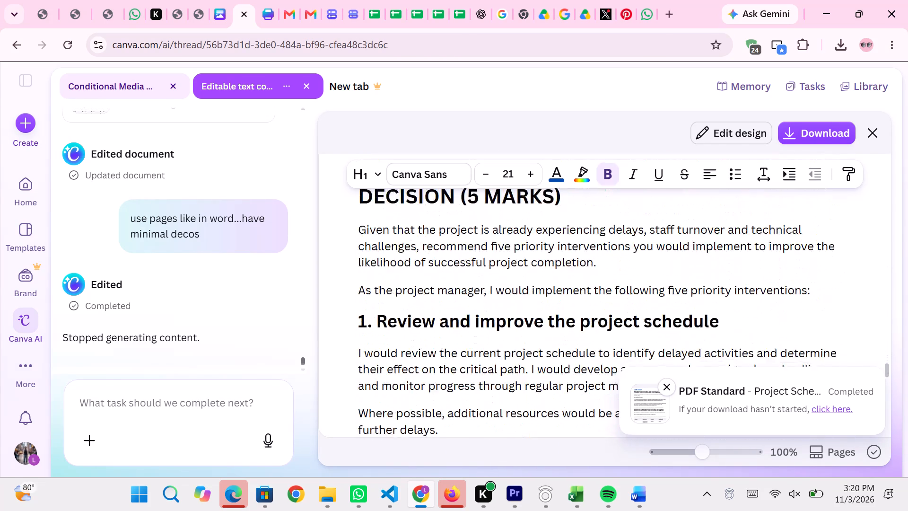
{"action": "scroll", "coordinate": [524, 333], "scroll_direction": "down", "scroll_amount": 17}
{"action": "scroll", "coordinate": [519, 336], "scroll_direction": "up", "scroll_amount": 5}
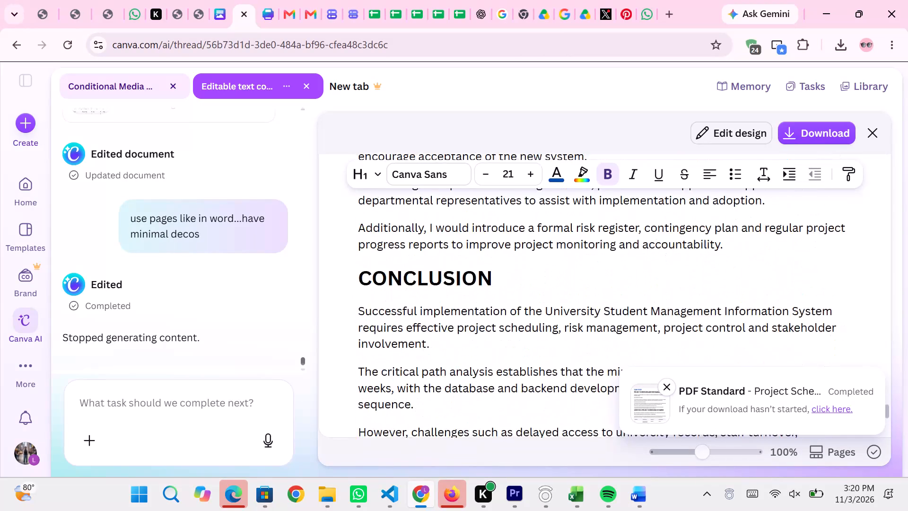
{"action": "scroll", "coordinate": [519, 336], "scroll_direction": "up", "scroll_amount": 14}
{"action": "scroll", "coordinate": [527, 324], "scroll_direction": "up", "scroll_amount": 8}
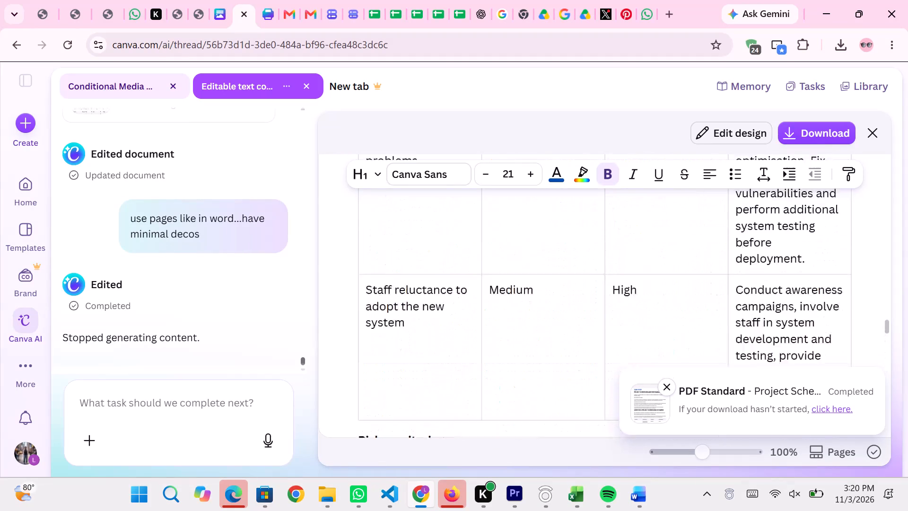
{"action": "scroll", "coordinate": [526, 327], "scroll_direction": "down", "scroll_amount": 2}
{"action": "scroll", "coordinate": [526, 327], "scroll_direction": "up", "scroll_amount": 14}
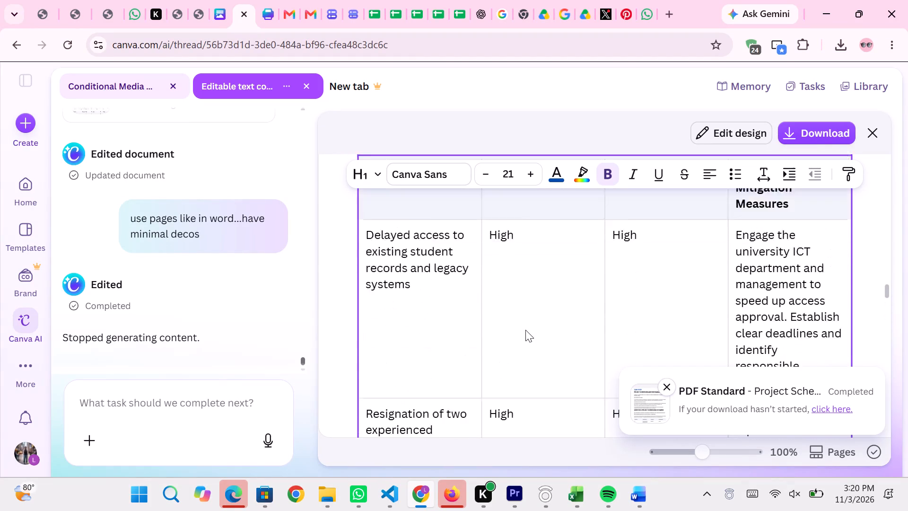
{"action": "scroll", "coordinate": [525, 332], "scroll_direction": "up", "scroll_amount": 2}
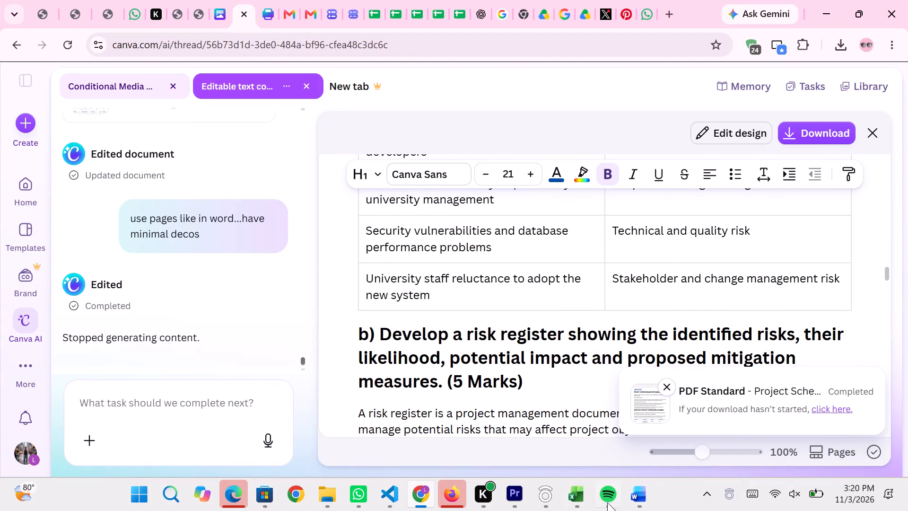
{"action": "left_click", "coordinate": [646, 502]}
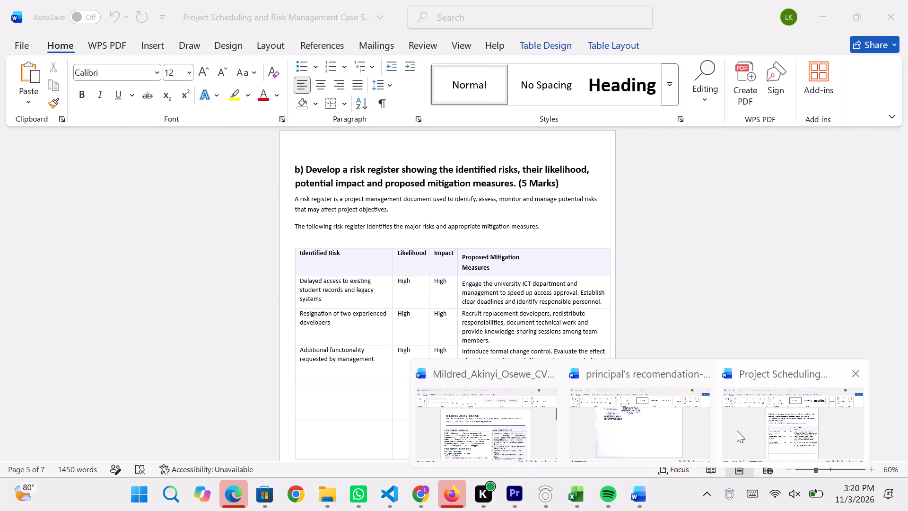
{"action": "scroll", "coordinate": [475, 266], "scroll_direction": "up", "scroll_amount": 3}
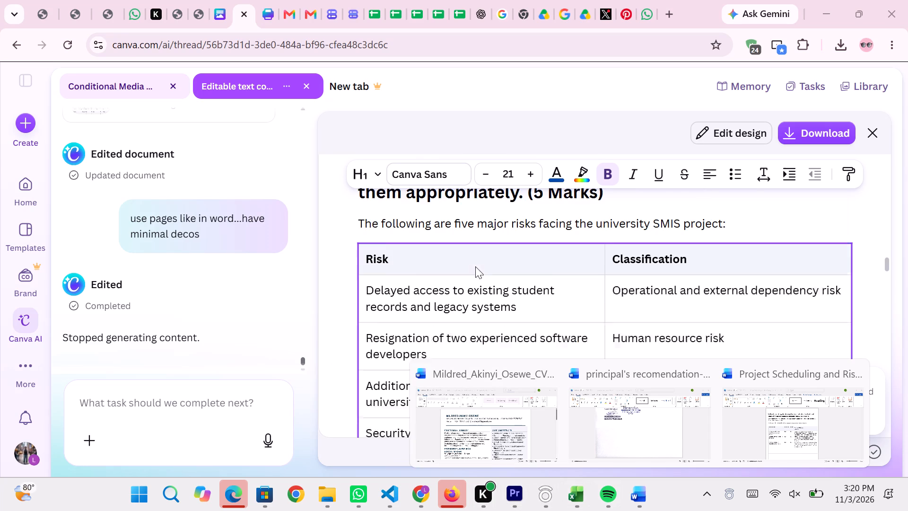
{"action": "scroll", "coordinate": [524, 291], "scroll_direction": "down", "scroll_amount": 1}
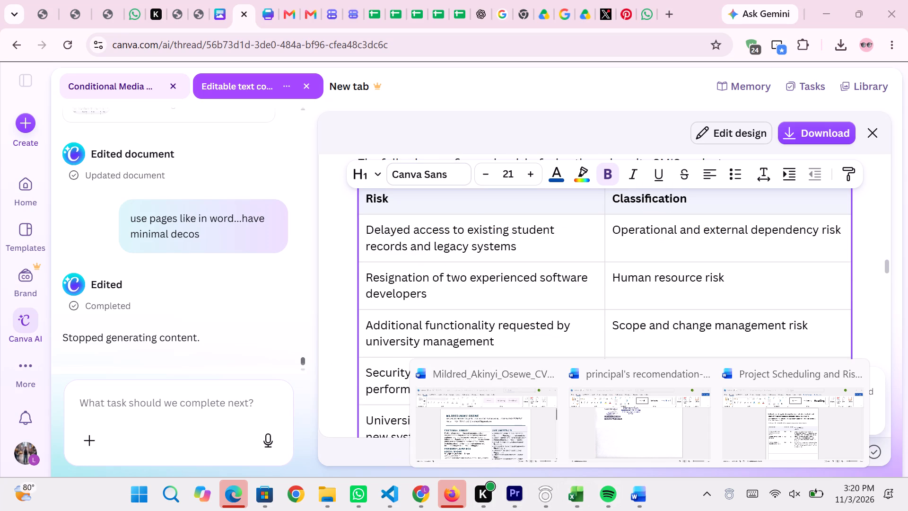
{"action": "scroll", "coordinate": [525, 292], "scroll_direction": "up", "scroll_amount": 2}
{"action": "scroll", "coordinate": [525, 292], "scroll_direction": "down", "scroll_amount": 6}
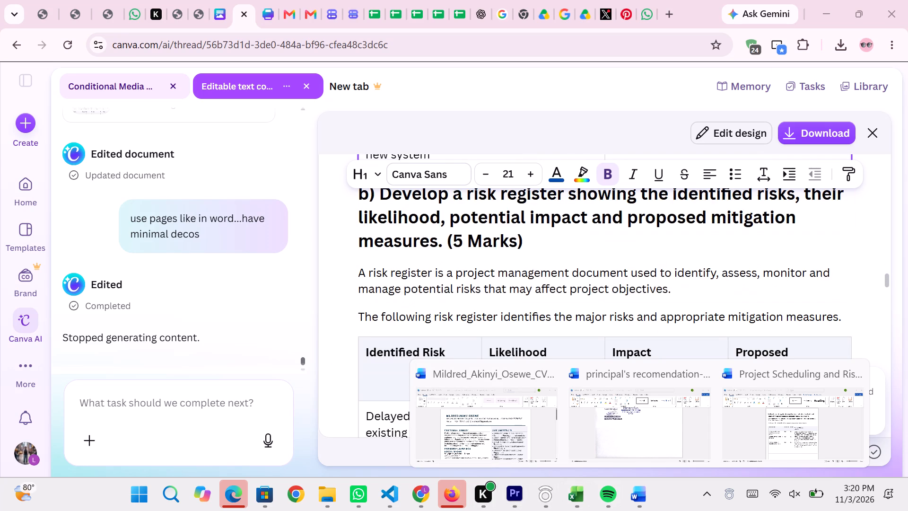
{"action": "scroll", "coordinate": [525, 292], "scroll_direction": "down", "scroll_amount": 2}
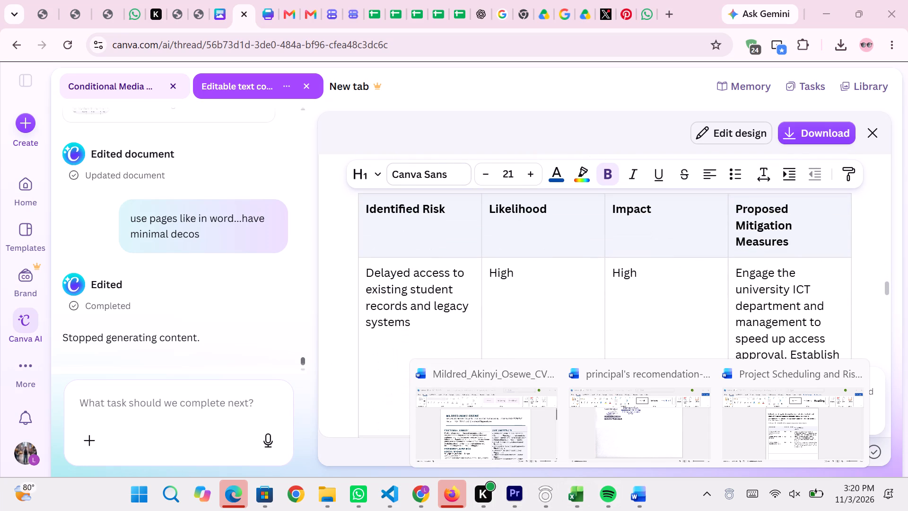
{"action": "scroll", "coordinate": [525, 292], "scroll_direction": "down", "scroll_amount": 7}
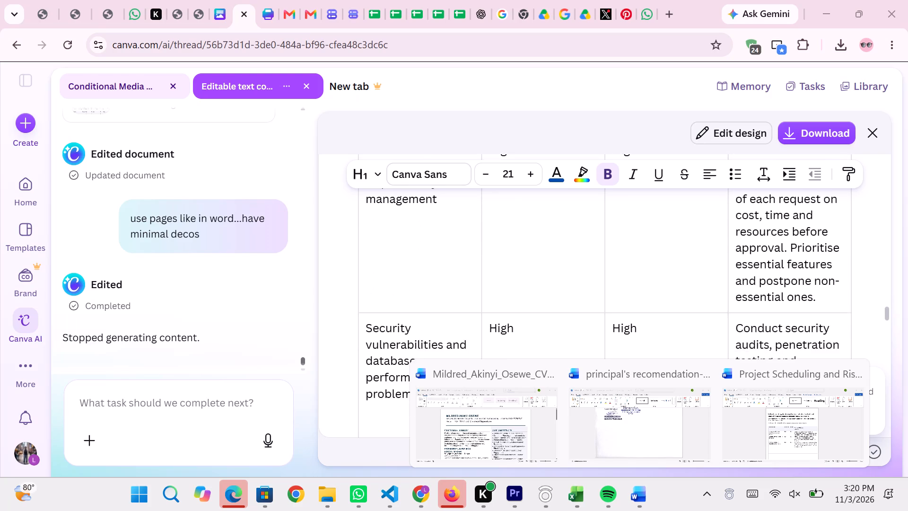
{"action": "scroll", "coordinate": [525, 292], "scroll_direction": "down", "scroll_amount": 2}
Copy "Security vulnerabilities and database performance problems" from Canva into the Identified Risk cell of the Word risk register's first blank row.
{"action": "left_click", "coordinate": [434, 262]}
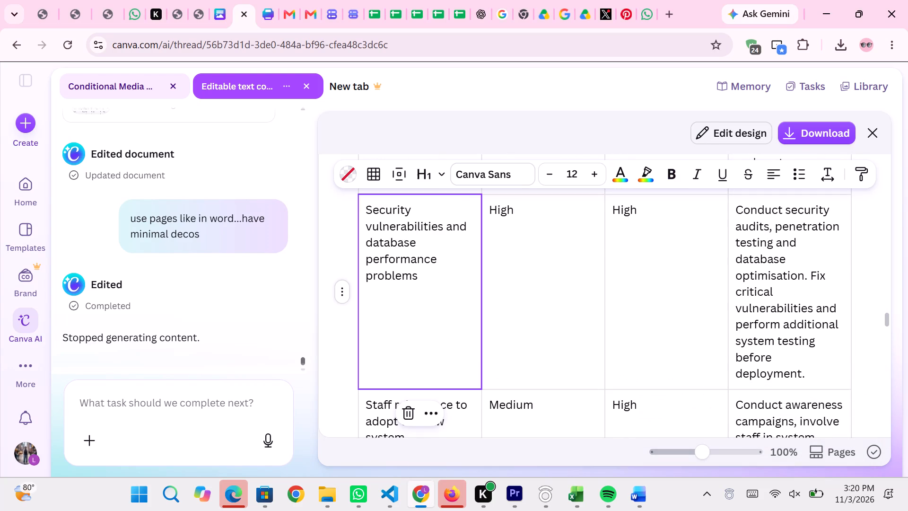
{"action": "left_click_drag", "start_coordinate": [427, 275], "coordinate": [360, 203]}
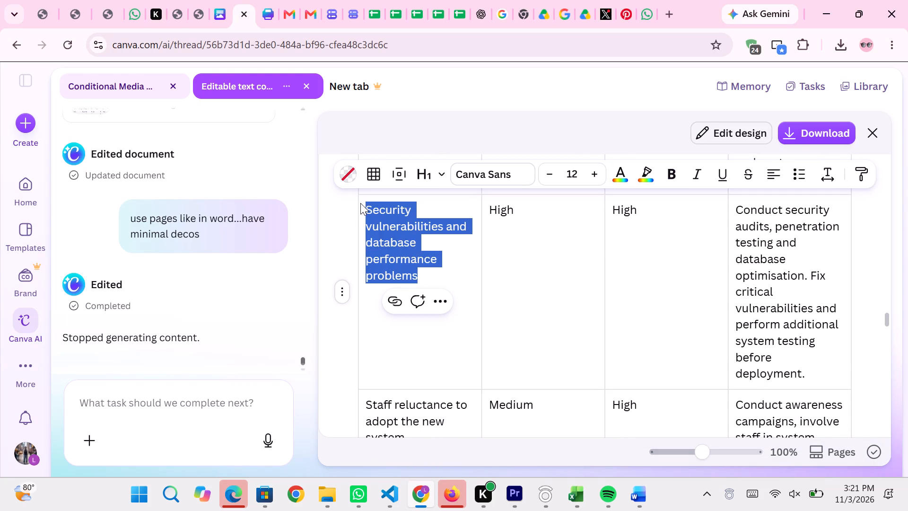
{"action": "key", "text": "ctrl+c"}
{"action": "left_click", "coordinate": [624, 504]}
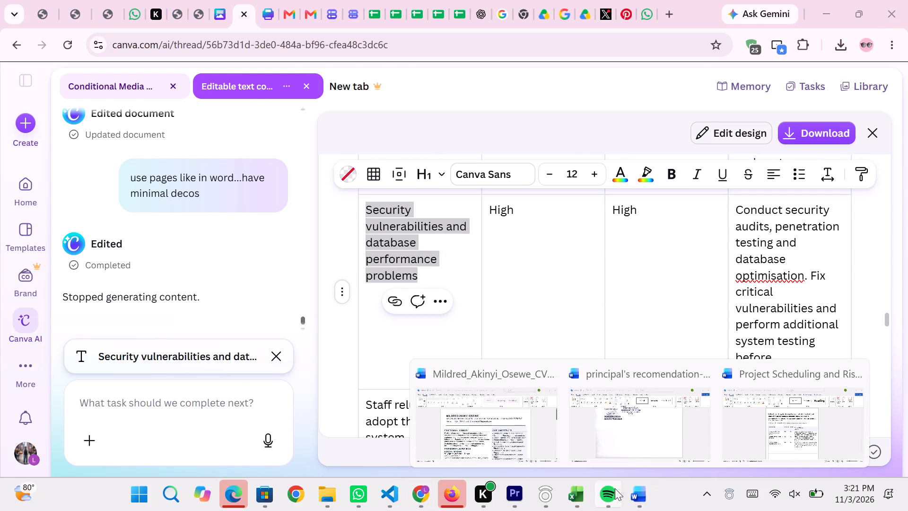
{"action": "left_click", "coordinate": [742, 434]}
{"action": "left_click", "coordinate": [306, 402]}
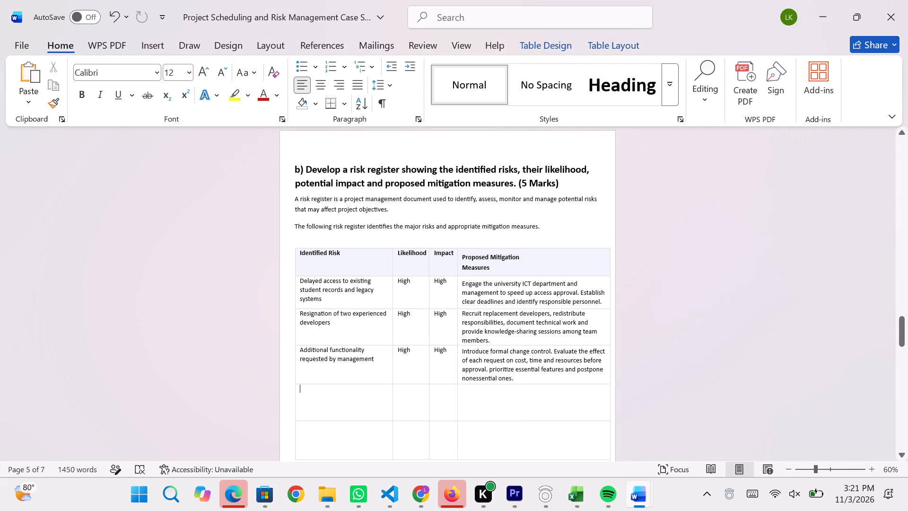
{"action": "key", "text": "ctrl+v"}
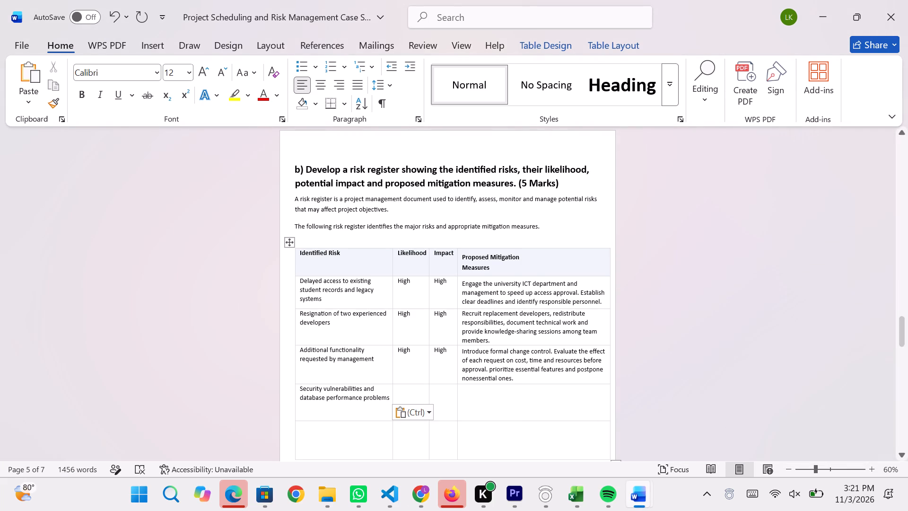
Copy "High" from the Canva table into the Likelihood and Impact cells of the security vulnerabilities row in Word.
{"action": "left_click", "coordinate": [425, 494]}
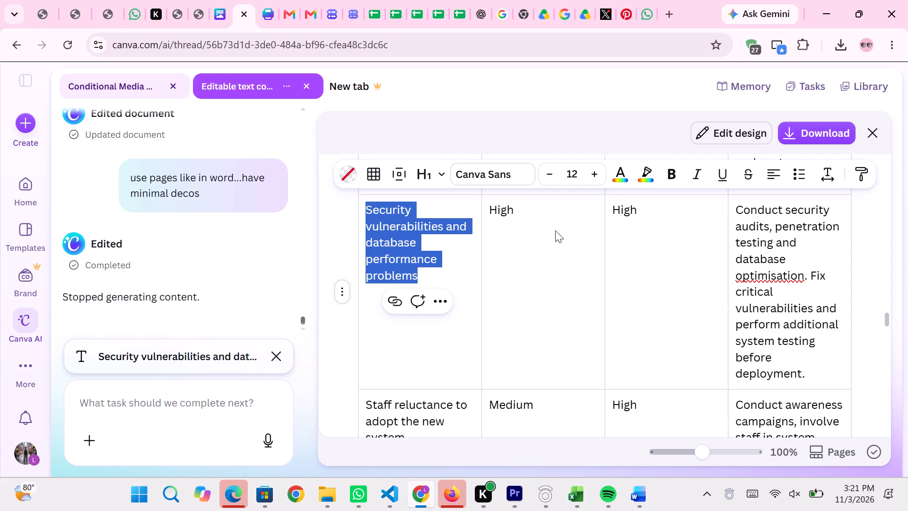
{"action": "left_click_drag", "start_coordinate": [517, 213], "coordinate": [488, 211]}
{"action": "key", "text": "ctrl+c"}
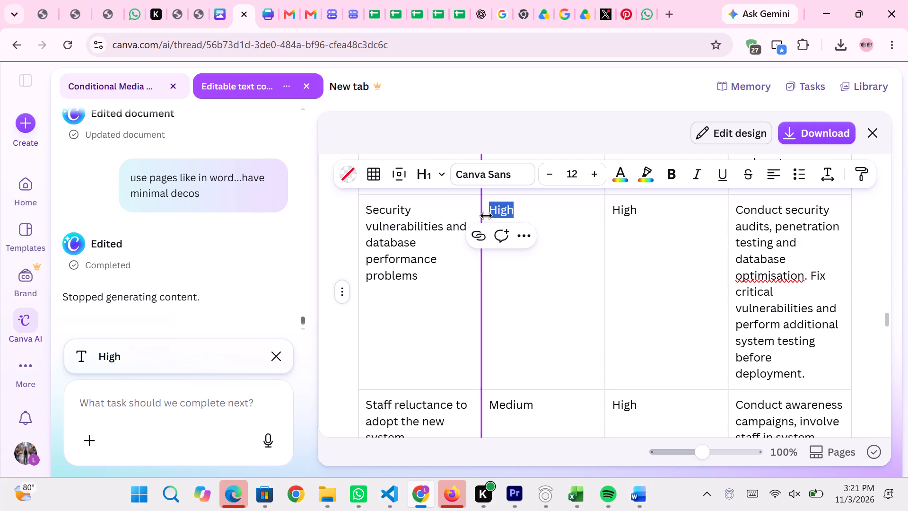
{"action": "left_click", "coordinate": [644, 499]}
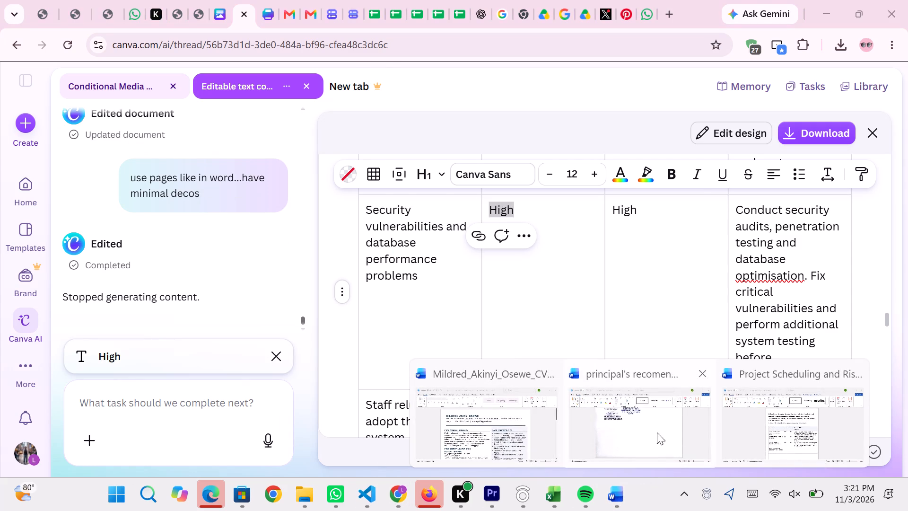
{"action": "left_click", "coordinate": [778, 430]}
{"action": "left_click", "coordinate": [413, 397]}
{"action": "key", "text": "ctrl+v"}
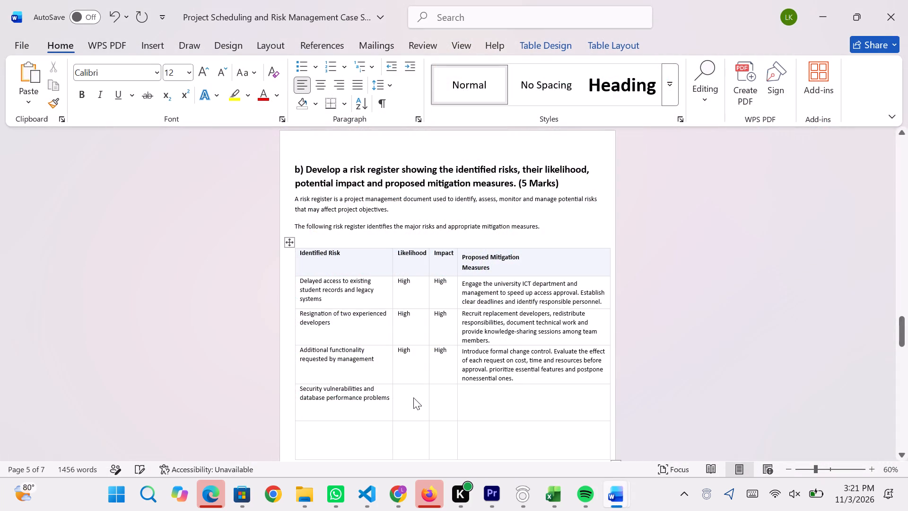
{"action": "left_click", "coordinate": [439, 391]}
{"action": "key", "text": "ctrl+v"}
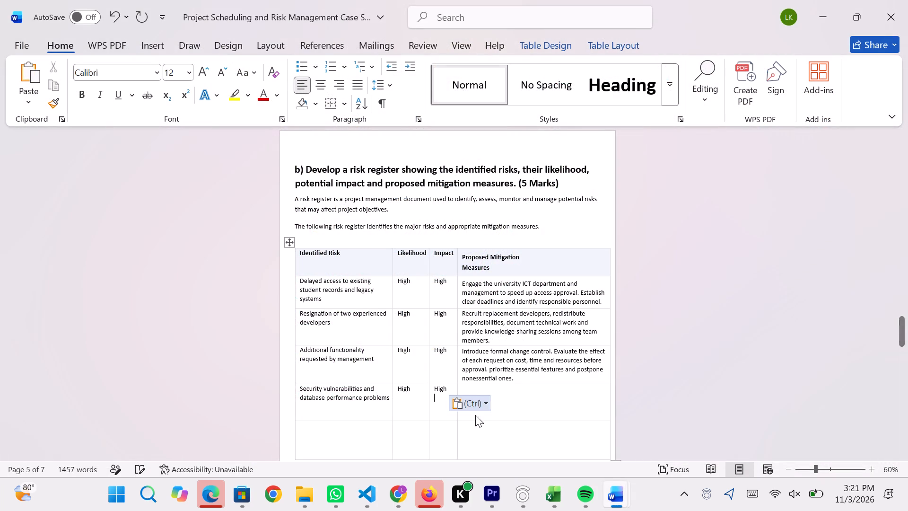
Copy the mitigation text "Conduct security audits, penetration testing... before deployment." from Canva into the Proposed Mitigation Measures cell of Word's security vulnerabilities row.
{"action": "left_click", "coordinate": [518, 404]}
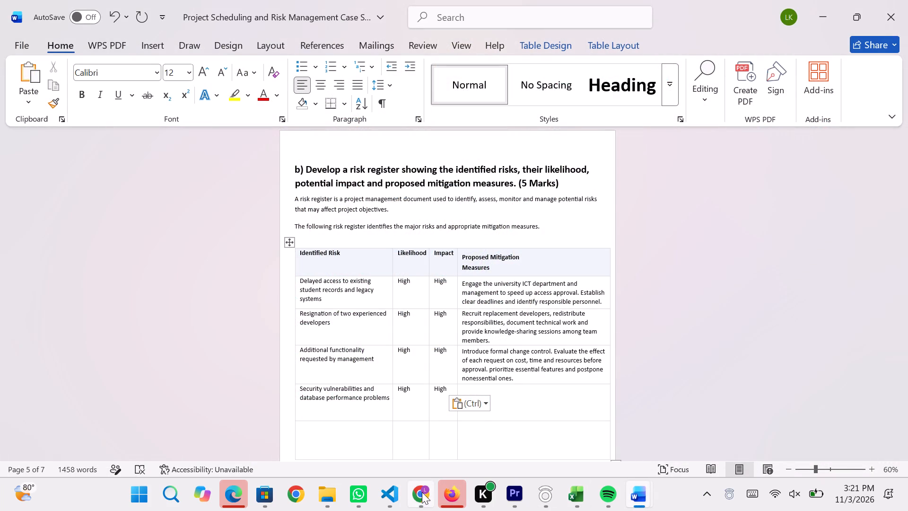
{"action": "left_click", "coordinate": [422, 492]}
{"action": "left_click_drag", "start_coordinate": [737, 207], "coordinate": [778, 355]}
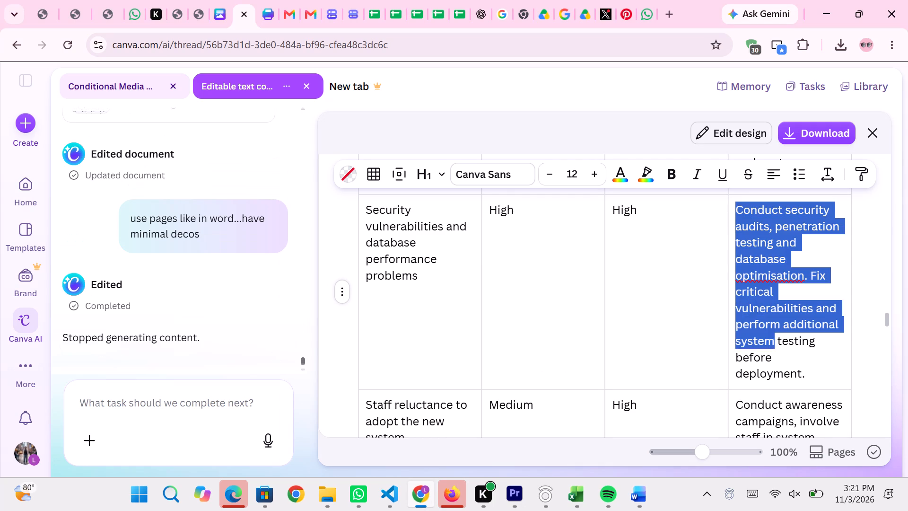
{"action": "left_click_drag", "start_coordinate": [778, 355], "coordinate": [810, 377]}
{"action": "key", "text": "ctrl+c"}
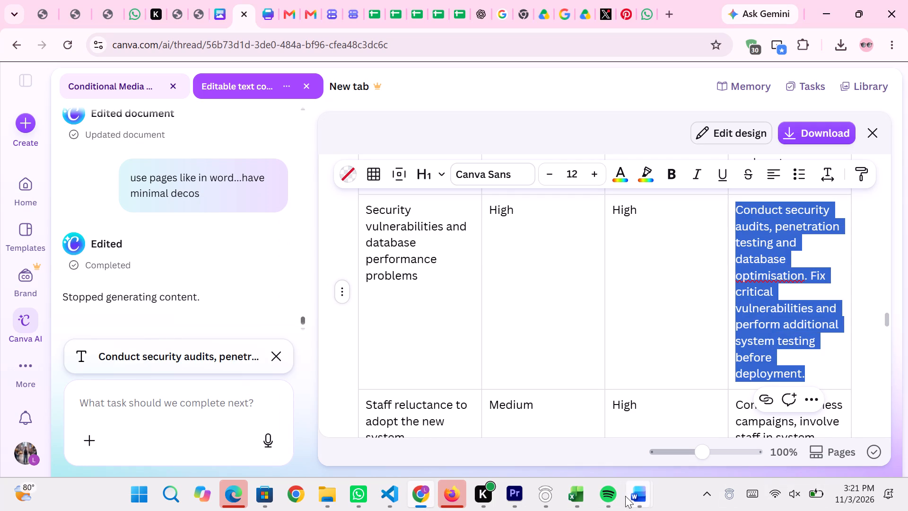
{"action": "left_click", "coordinate": [636, 494]}
{"action": "left_click", "coordinate": [766, 423]}
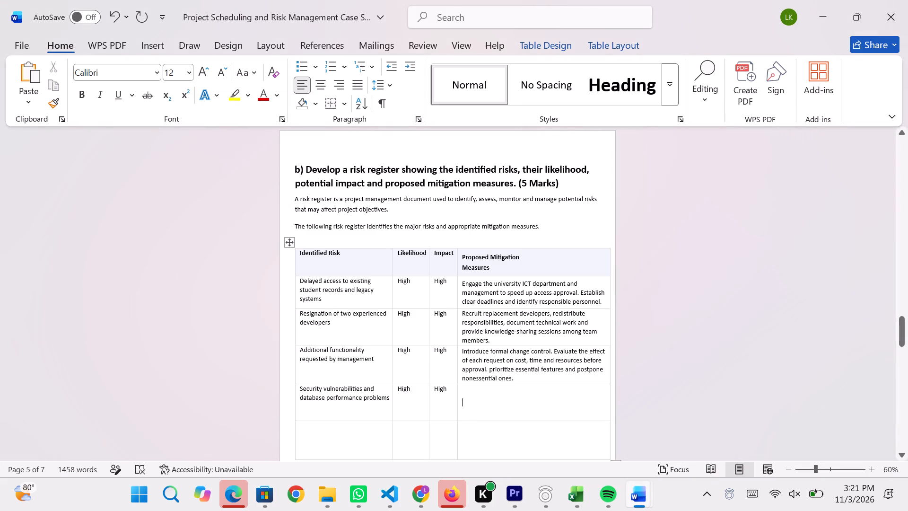
{"action": "left_click", "coordinate": [474, 401]}
{"action": "left_click", "coordinate": [464, 392]}
{"action": "triple_click", "coordinate": [463, 389]}
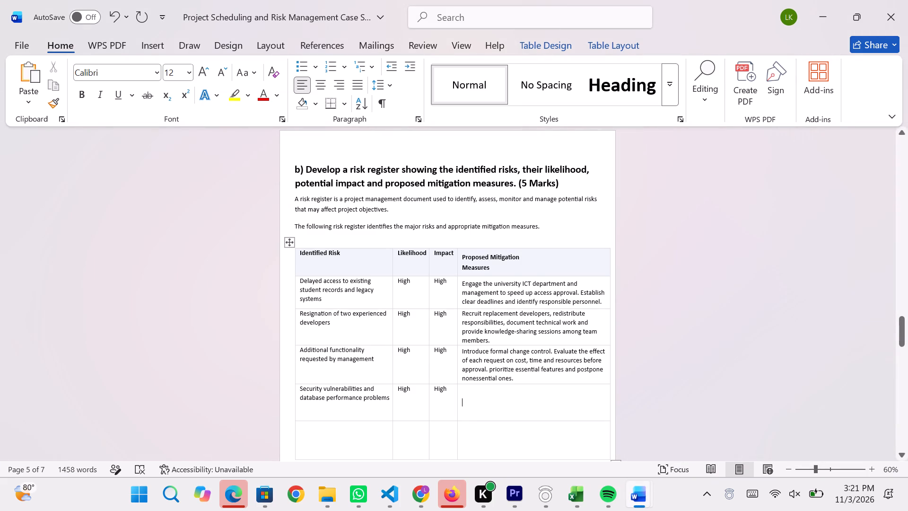
{"action": "left_click", "coordinate": [463, 389]}
{"action": "left_click", "coordinate": [463, 392]}
{"action": "key", "text": "BackSpace"}
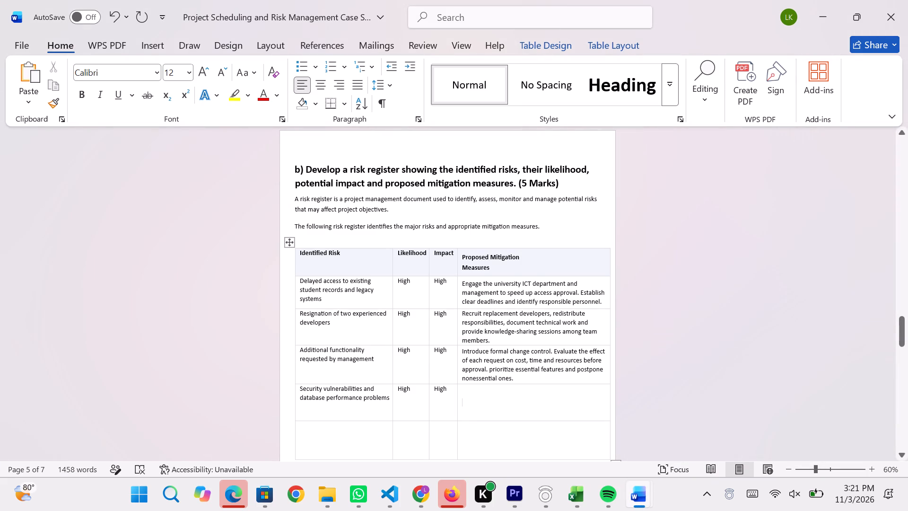
{"action": "key", "text": "BackSpace"}
{"action": "left_click", "coordinate": [465, 395]}
{"action": "key", "text": "ctrl+v"}
Correct the spelling of "optimisation" to "optimization" in the security vulnerabilities row's mitigation text.
{"action": "scroll", "coordinate": [567, 406], "scroll_direction": "down", "scroll_amount": 2}
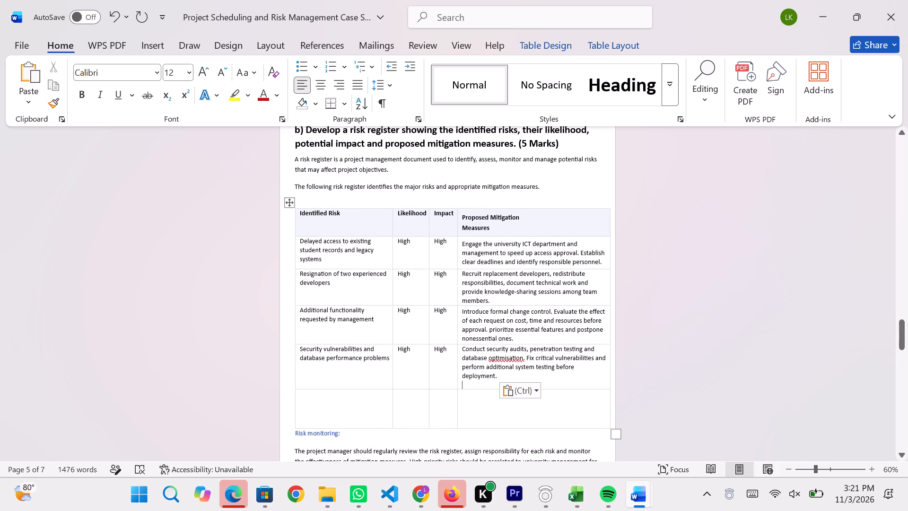
{"action": "left_click", "coordinate": [509, 356]}
{"action": "right_click", "coordinate": [509, 356]}
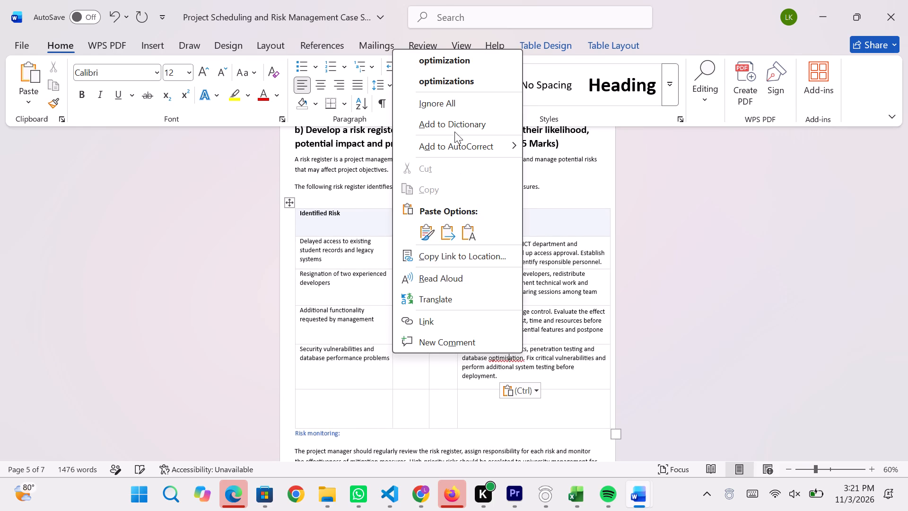
{"action": "left_click", "coordinate": [439, 64]}
{"action": "left_click", "coordinate": [360, 418]}
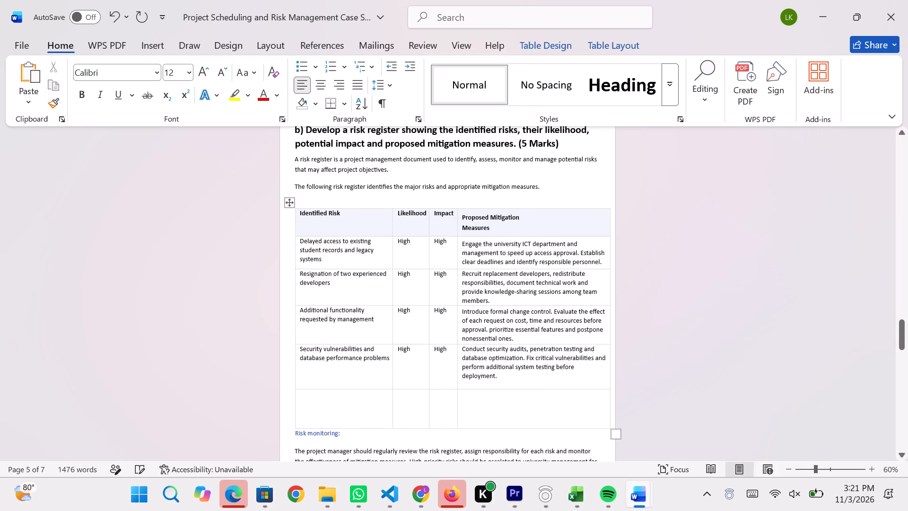
Copy "Staff reluctance to adopt the new system" from Canva into the Identified Risk cell of the Word risk register's last blank row.
{"action": "left_click", "coordinate": [416, 501]}
{"action": "scroll", "coordinate": [425, 285], "scroll_direction": "down", "scroll_amount": 3}
{"action": "scroll", "coordinate": [405, 269], "scroll_direction": "up", "scroll_amount": 2}
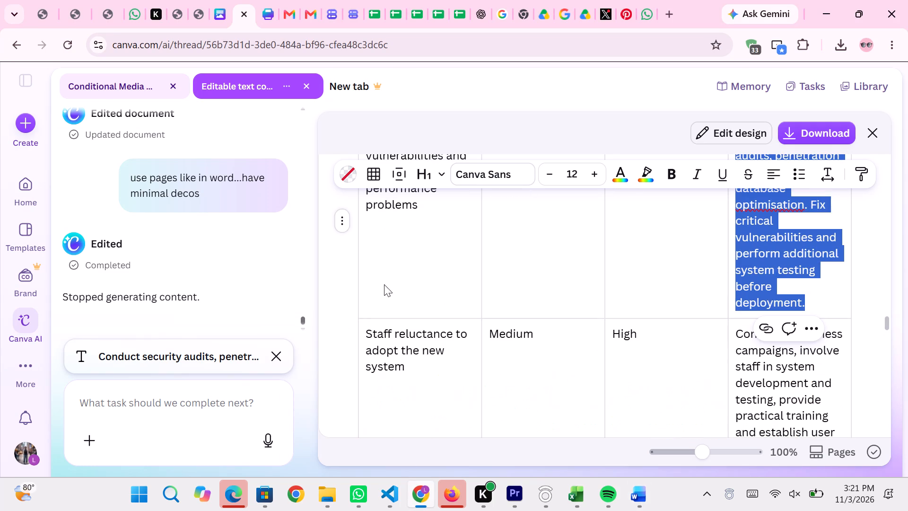
{"action": "left_click_drag", "start_coordinate": [366, 337], "coordinate": [410, 370]}
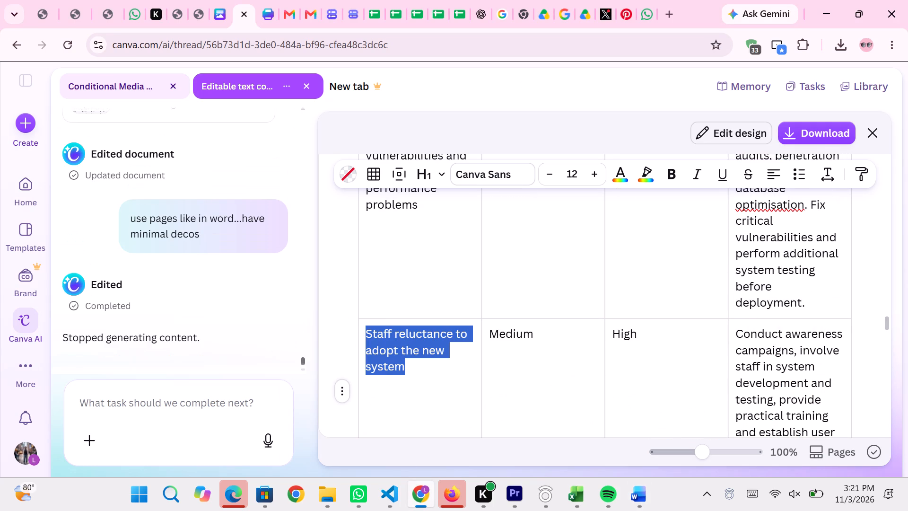
{"action": "left_click_drag", "start_coordinate": [410, 370], "coordinate": [411, 370]}
{"action": "key", "text": "ctrl+c"}
{"action": "left_click", "coordinate": [648, 493]}
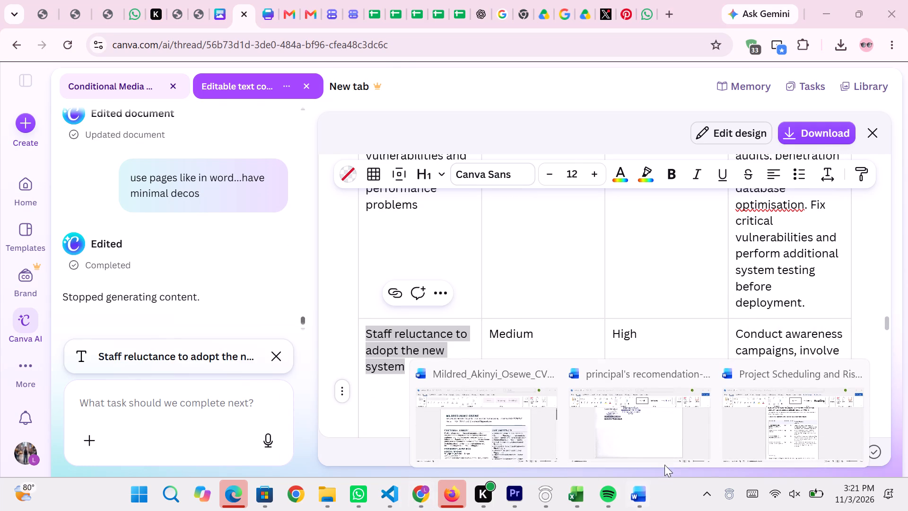
{"action": "left_click", "coordinate": [768, 445]}
{"action": "left_click", "coordinate": [314, 403]}
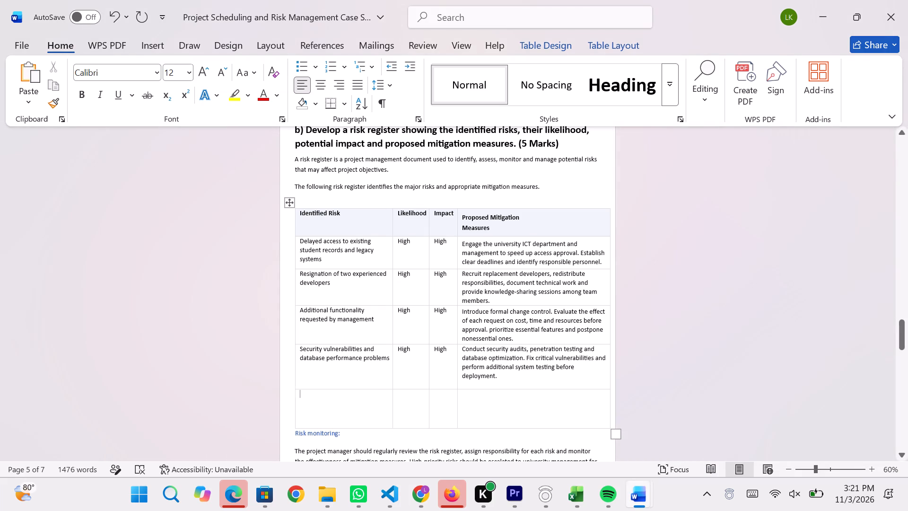
{"action": "key", "text": "ctrl+v"}
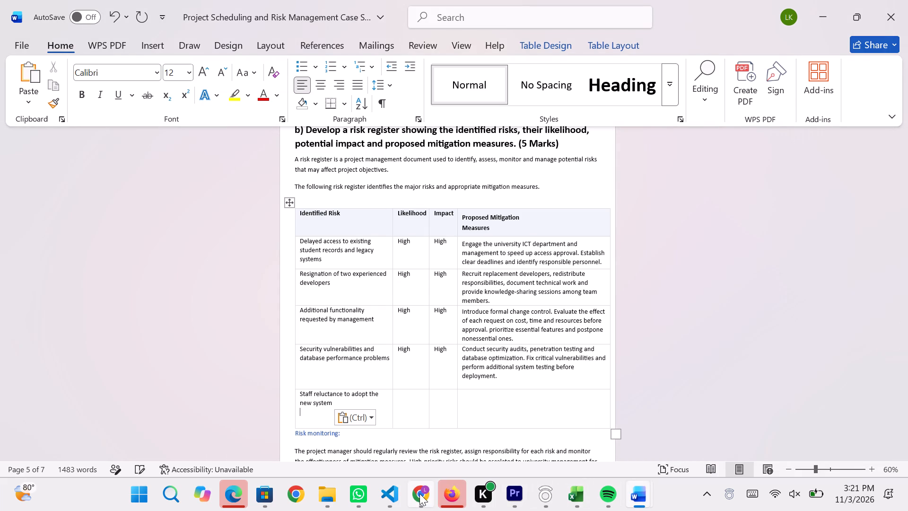
Fill the staff reluctance row in Word with "Medium" copied from Canva as Likelihood and "High" as Impact.
{"action": "left_click", "coordinate": [416, 493]}
{"action": "left_click_drag", "start_coordinate": [494, 330], "coordinate": [508, 332]}
{"action": "left_click_drag", "start_coordinate": [489, 333], "coordinate": [542, 338]}
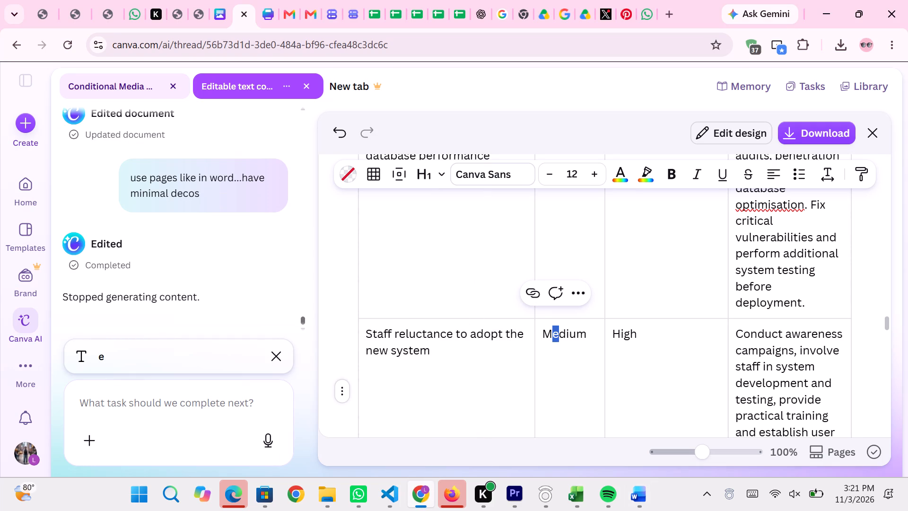
{"action": "left_click_drag", "start_coordinate": [543, 335], "coordinate": [583, 341]}
{"action": "key", "text": "ctrl+c"}
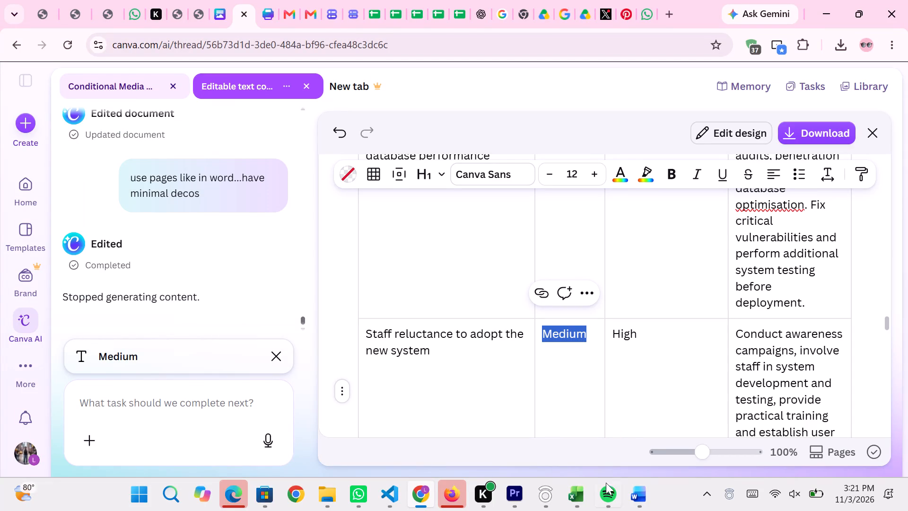
{"action": "left_click", "coordinate": [629, 485]}
{"action": "left_click", "coordinate": [771, 433]}
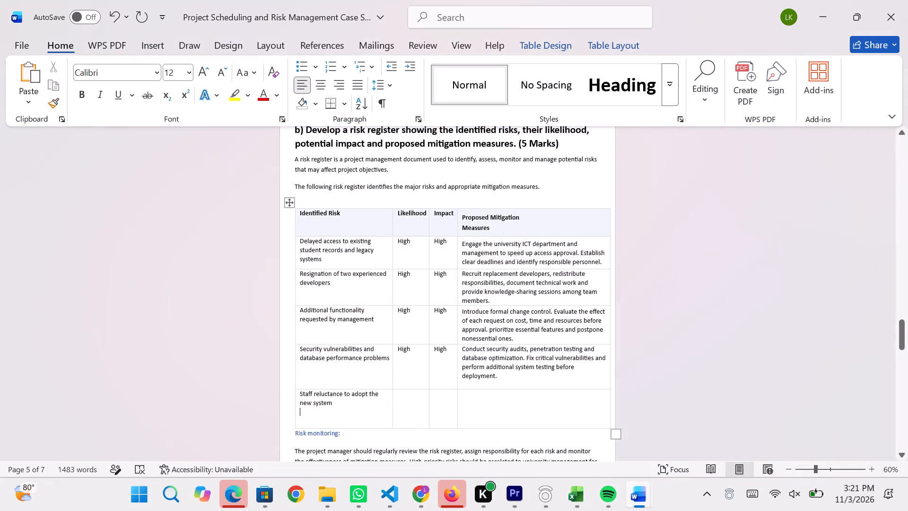
{"action": "left_click", "coordinate": [407, 402]}
{"action": "key", "text": "ctrl+v"}
{"action": "left_click", "coordinate": [445, 396]}
{"action": "key", "text": "h"}
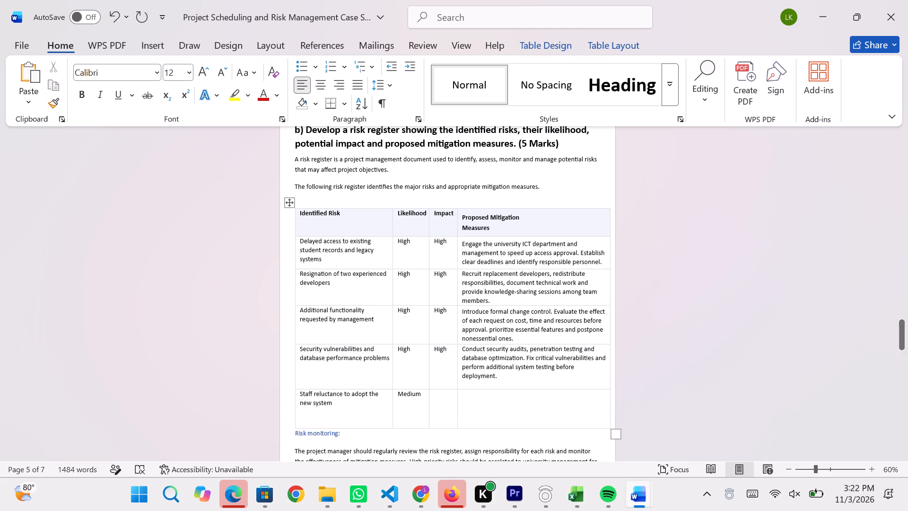
{"action": "type", "text": "igh"}
Copy the mitigation text "Conduct awareness campaigns... establish user support services." from Canva into the Proposed Mitigation Measures cell of Word's staff reluctance row.
{"action": "left_click", "coordinate": [424, 489]}
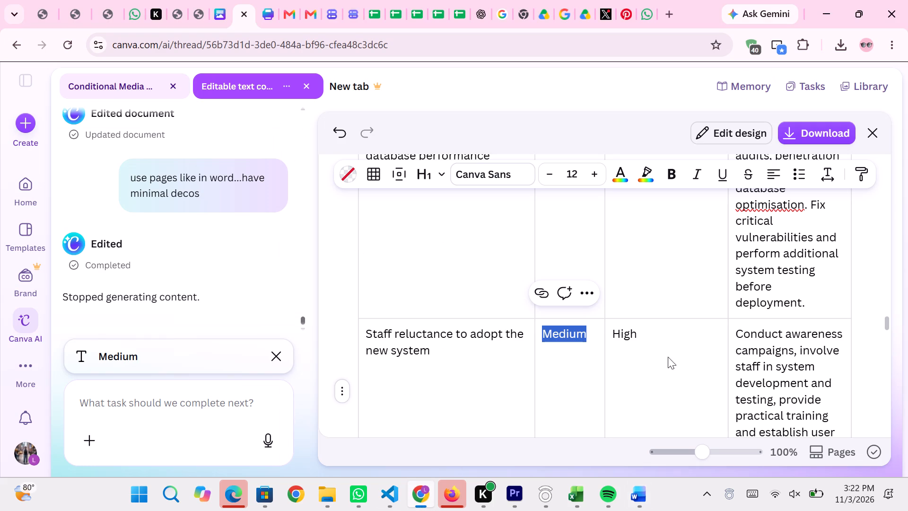
{"action": "left_click_drag", "start_coordinate": [737, 335], "coordinate": [770, 440]}
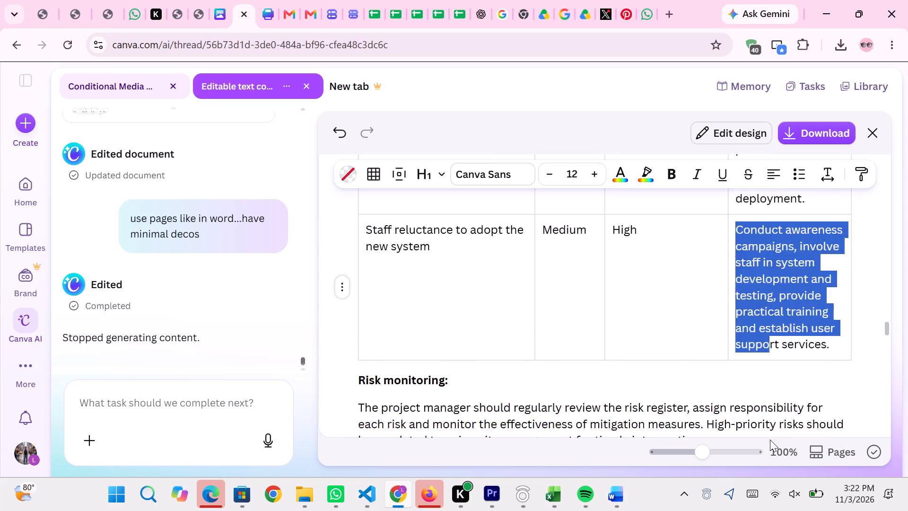
{"action": "left_click_drag", "start_coordinate": [770, 440], "coordinate": [840, 272]}
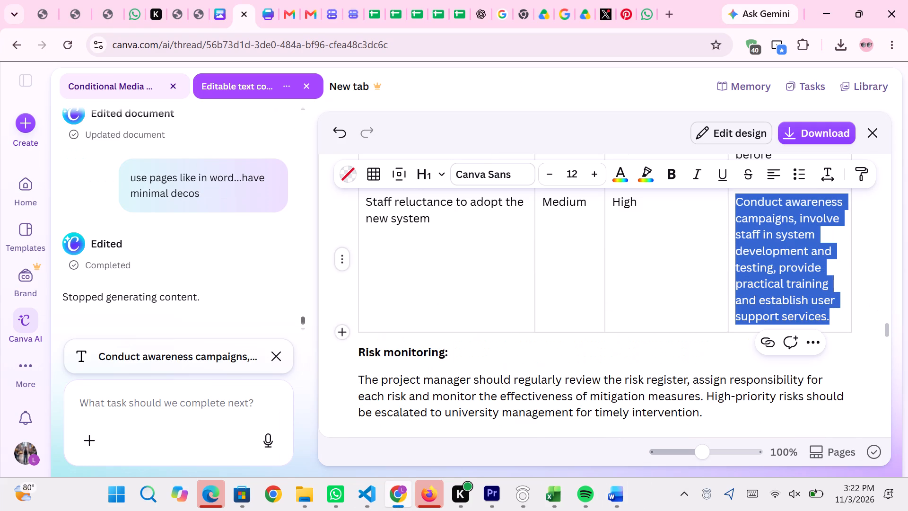
{"action": "key", "text": "ctrl+c"}
{"action": "left_click", "coordinate": [586, 497]}
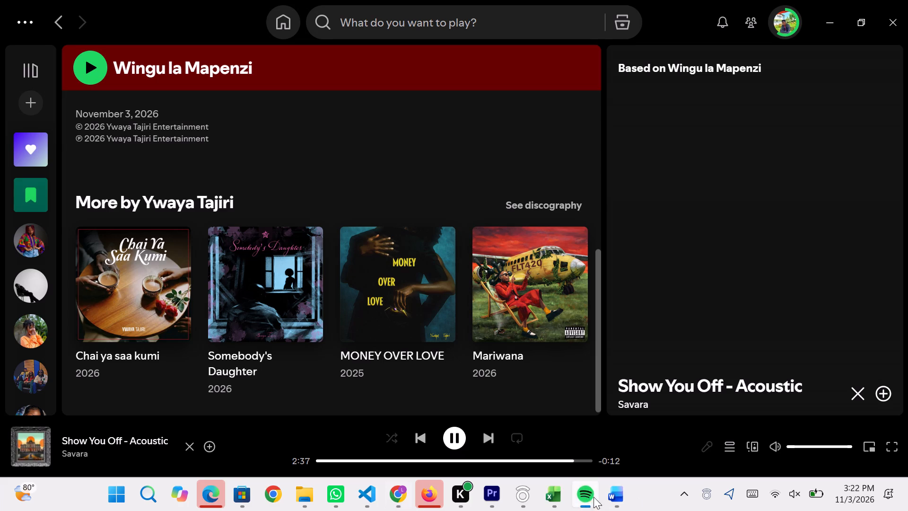
{"action": "left_click", "coordinate": [606, 496]}
{"action": "left_click", "coordinate": [640, 495]}
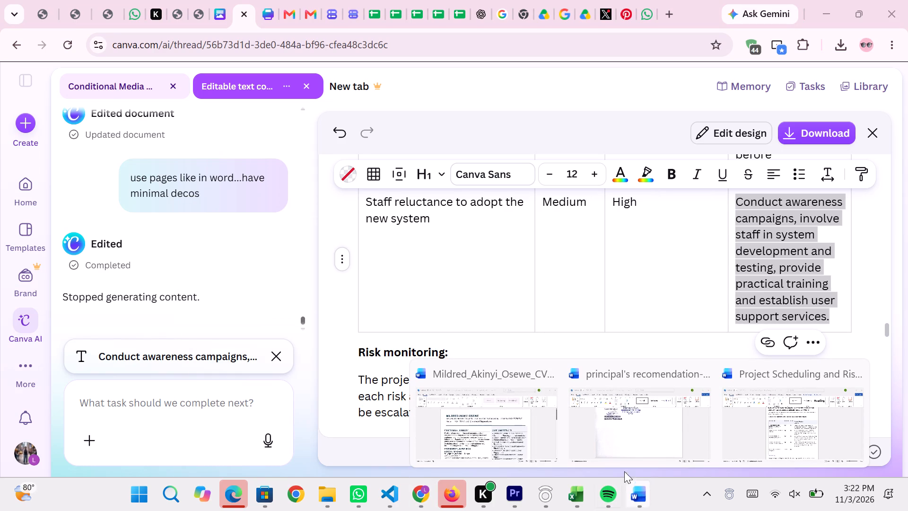
{"action": "left_click", "coordinate": [763, 434]}
{"action": "left_click", "coordinate": [479, 409]}
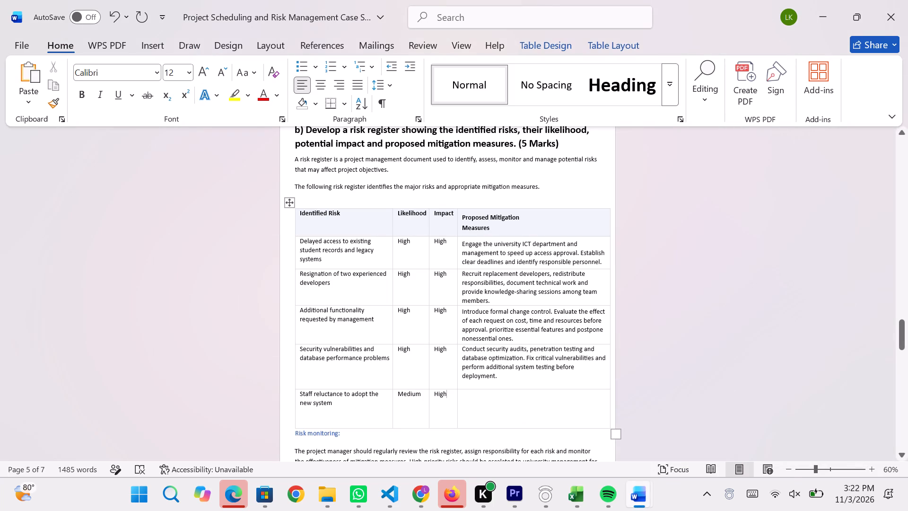
{"action": "key", "text": "ctrl+v"}
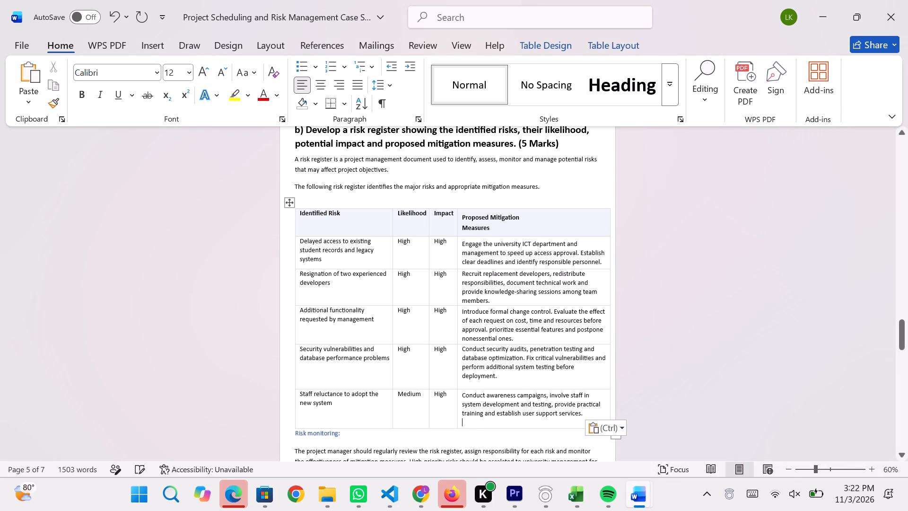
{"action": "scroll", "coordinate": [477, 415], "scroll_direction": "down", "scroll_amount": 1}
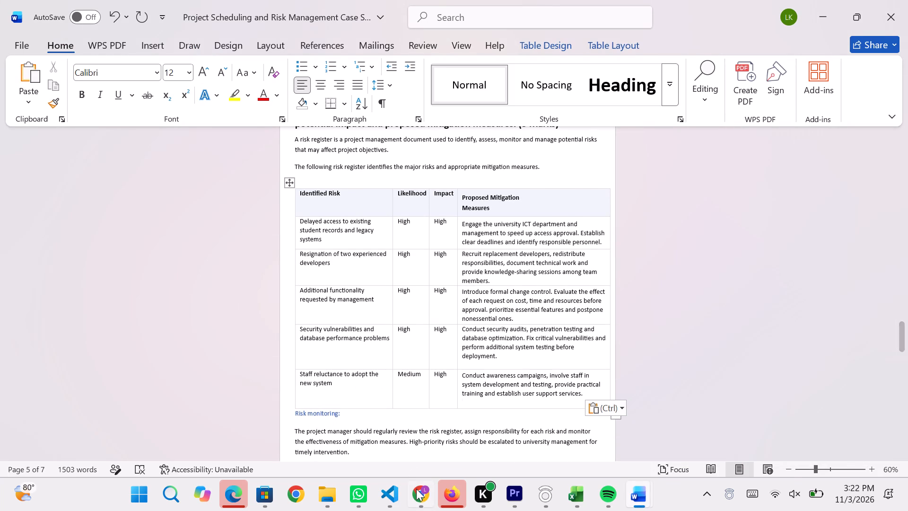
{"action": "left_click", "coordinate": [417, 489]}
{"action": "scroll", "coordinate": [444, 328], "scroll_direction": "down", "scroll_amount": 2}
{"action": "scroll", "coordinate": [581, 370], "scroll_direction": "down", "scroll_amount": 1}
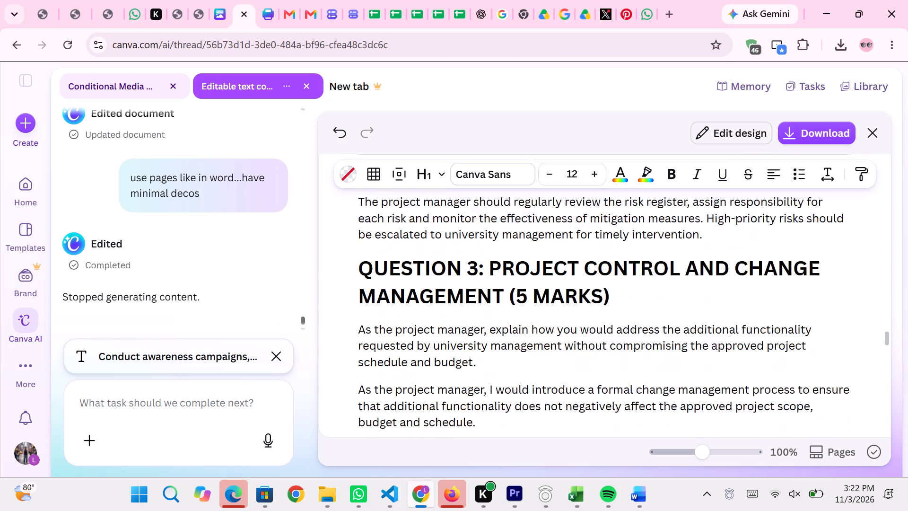
Close the principal's recommendation and CV documents in Word, and return to the Project Scheduling and Risk Management case study.
{"action": "left_click", "coordinate": [636, 488]}
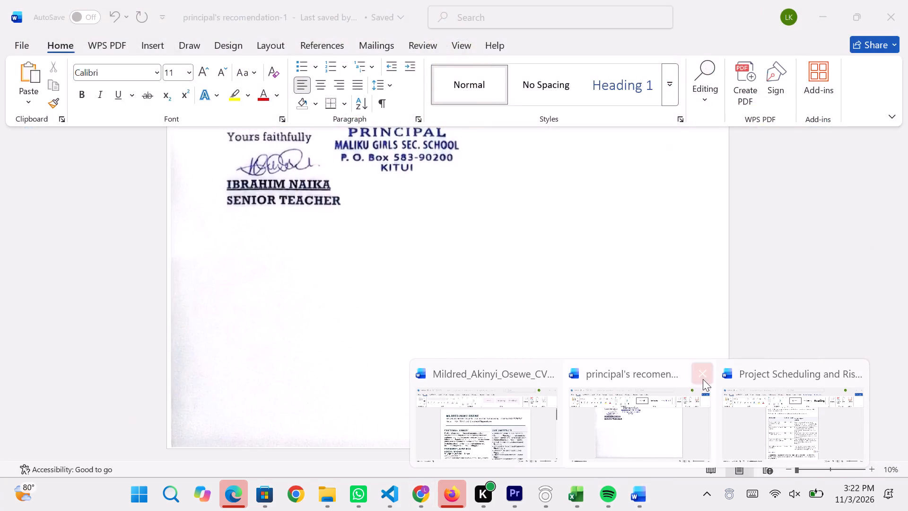
{"action": "left_click", "coordinate": [702, 376]}
{"action": "left_click", "coordinate": [624, 374]}
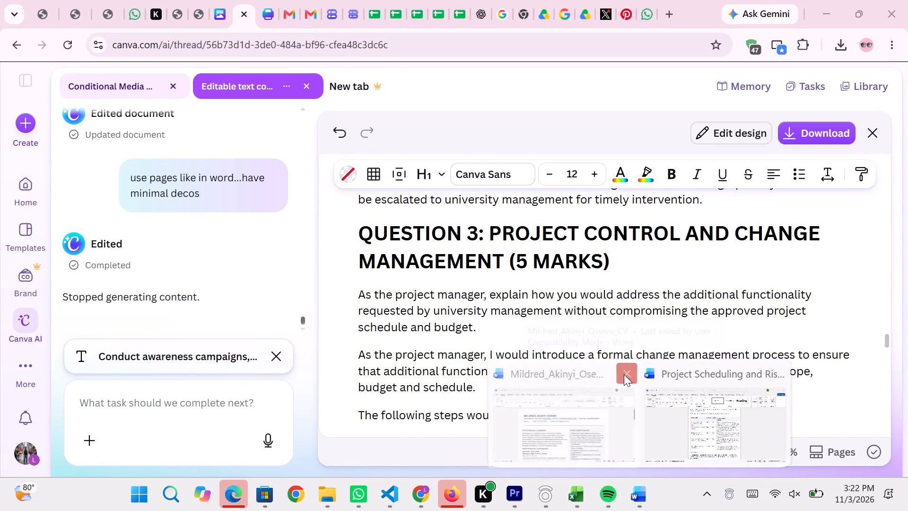
{"action": "left_click", "coordinate": [623, 410]}
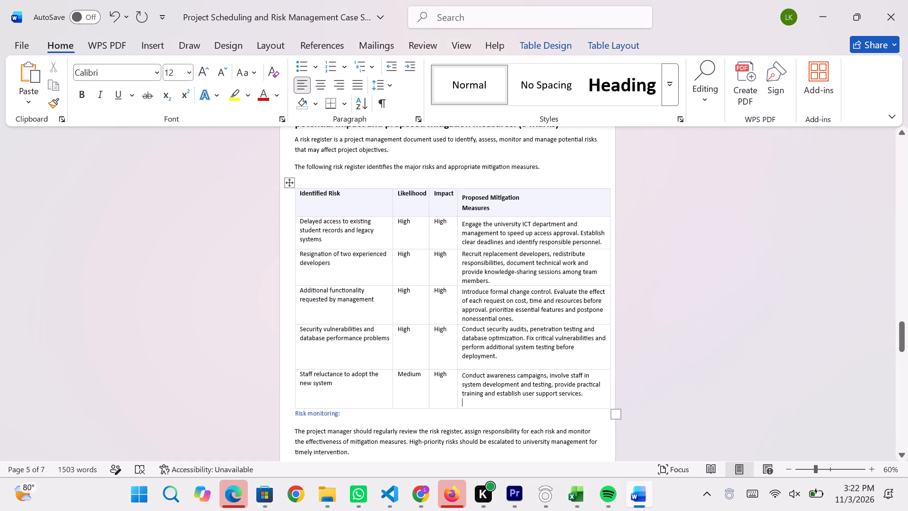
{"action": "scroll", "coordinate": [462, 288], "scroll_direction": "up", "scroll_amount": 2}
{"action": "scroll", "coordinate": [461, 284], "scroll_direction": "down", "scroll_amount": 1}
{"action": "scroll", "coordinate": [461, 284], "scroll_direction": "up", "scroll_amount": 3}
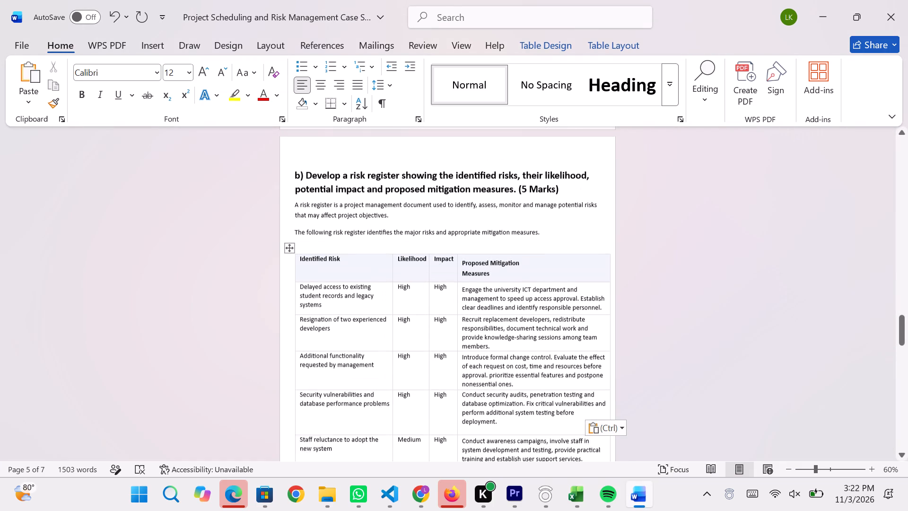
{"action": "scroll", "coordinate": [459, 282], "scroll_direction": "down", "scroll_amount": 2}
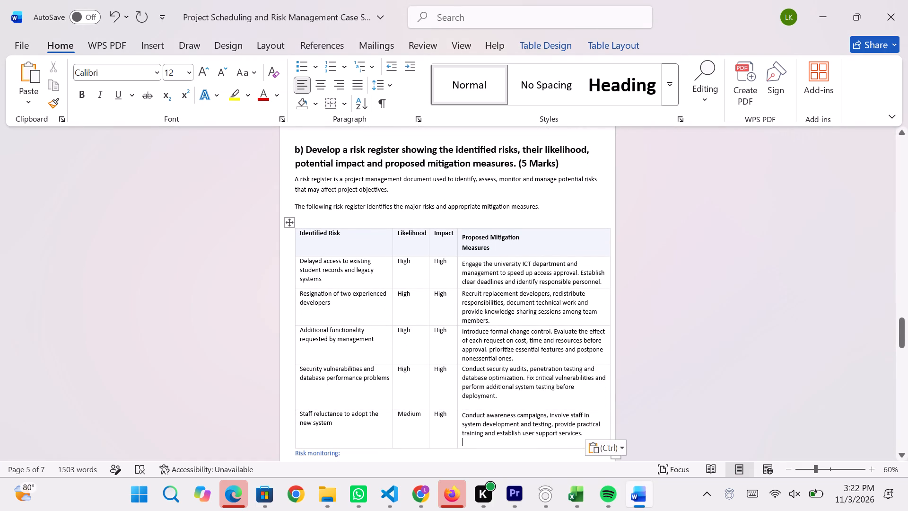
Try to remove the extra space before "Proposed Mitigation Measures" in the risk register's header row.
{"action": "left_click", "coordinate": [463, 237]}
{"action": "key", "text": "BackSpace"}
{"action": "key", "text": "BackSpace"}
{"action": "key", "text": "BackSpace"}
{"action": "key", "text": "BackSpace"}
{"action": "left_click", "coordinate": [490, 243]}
Insert blank lines before the "QUESTION 3: PROJECT CONTROL AND CHANGE MANAGEMENT" heading so that it starts at the top of the next page.
{"action": "scroll", "coordinate": [520, 260], "scroll_direction": "down", "scroll_amount": 4}
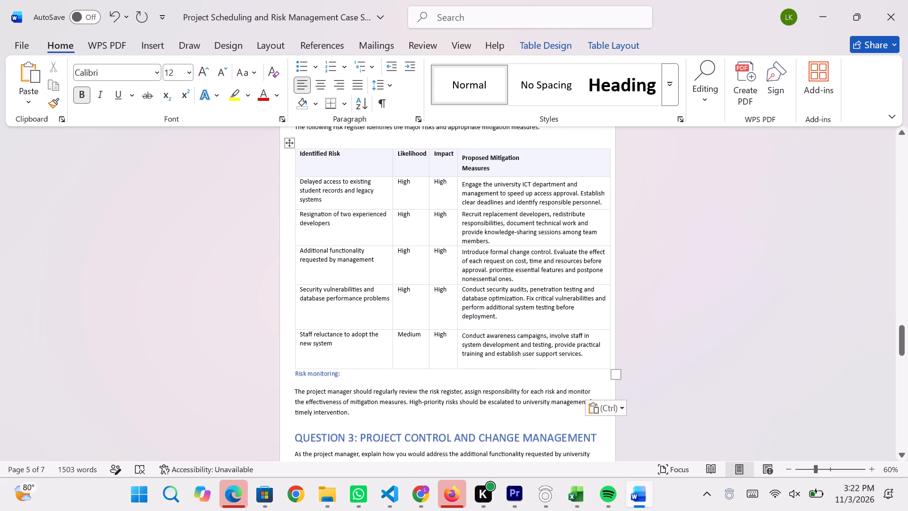
{"action": "scroll", "coordinate": [520, 260], "scroll_direction": "down", "scroll_amount": 16}
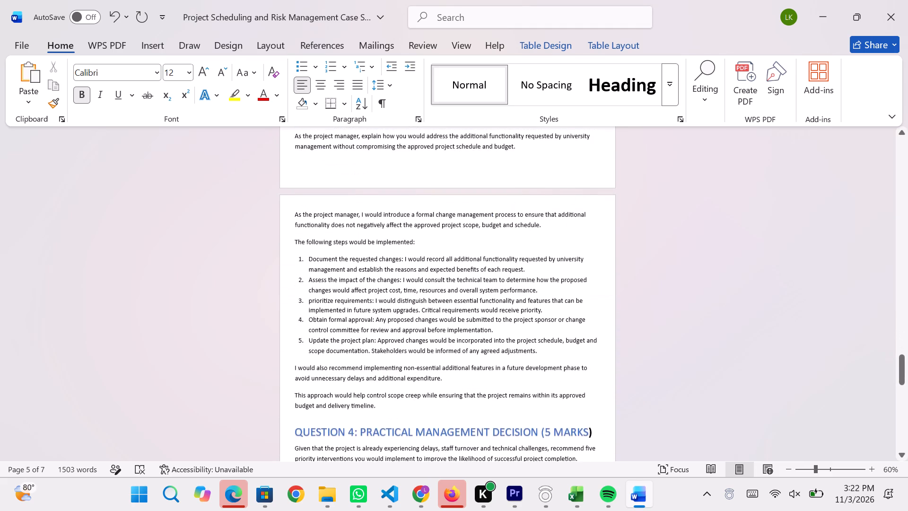
{"action": "scroll", "coordinate": [515, 251], "scroll_direction": "up", "scroll_amount": 3}
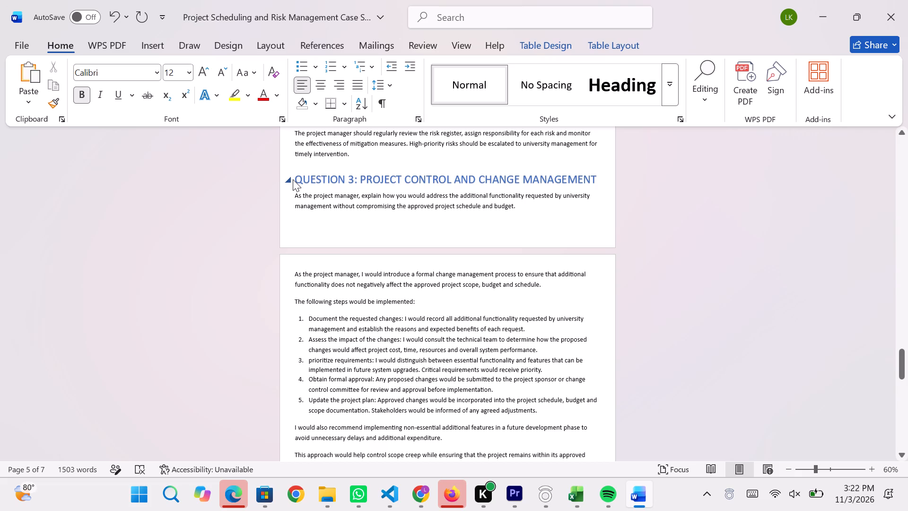
{"action": "left_click", "coordinate": [294, 179]}
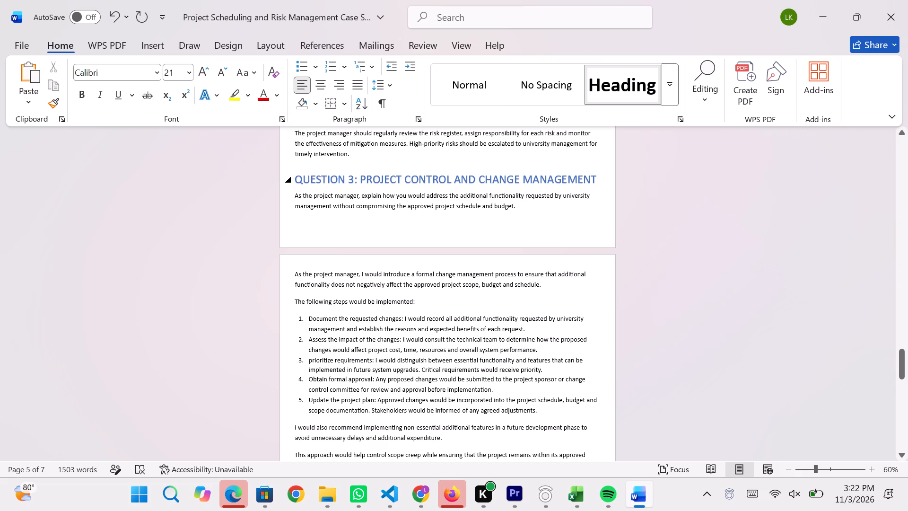
{"action": "left_click", "coordinate": [290, 188]}
{"action": "key", "text": "Return"}
{"action": "key", "text": "Return"}
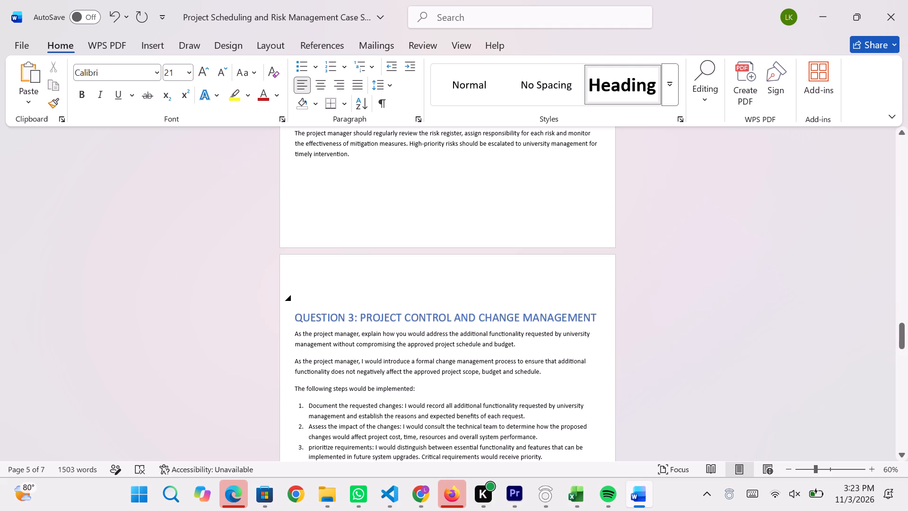
{"action": "left_click", "coordinate": [306, 295]}
{"action": "key", "text": "BackSpace"}
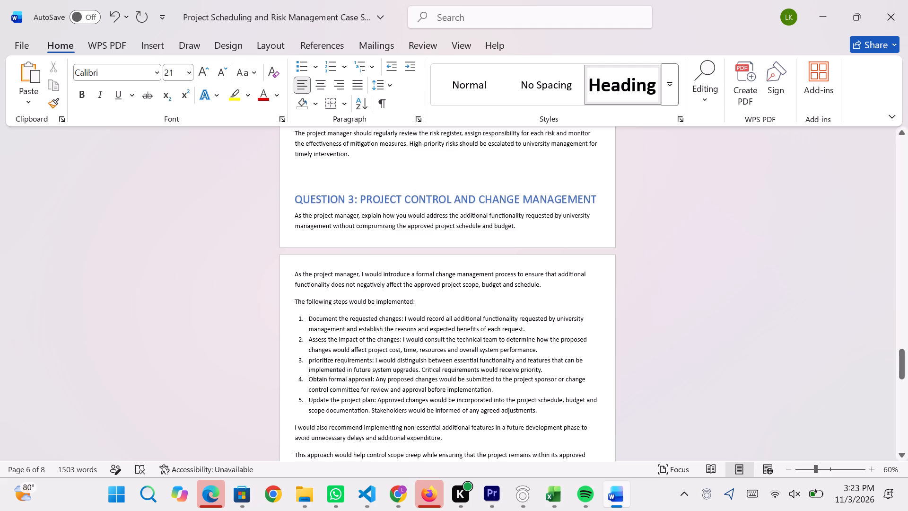
{"action": "key", "text": "Return"}
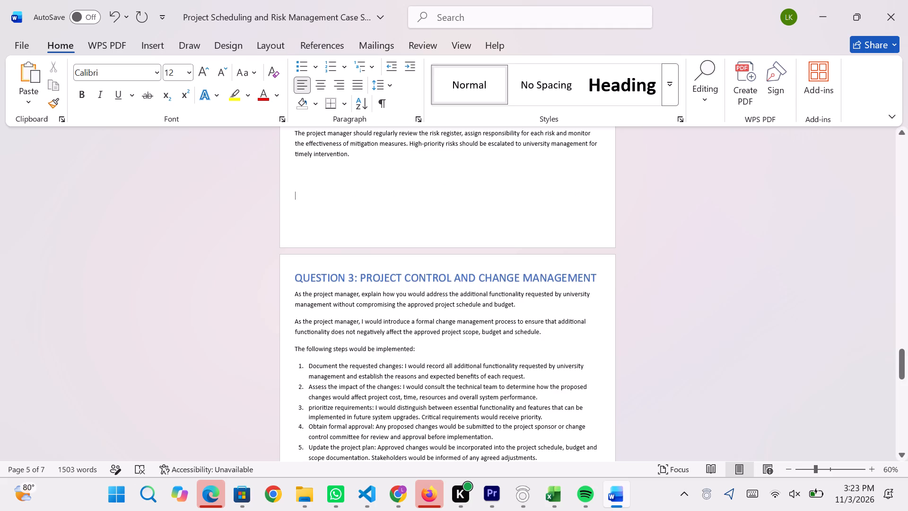
Insert blank lines after the last paragraph of Question 3 so that the Question 4 heading starts on a new page.
{"action": "scroll", "coordinate": [471, 197], "scroll_direction": "down", "scroll_amount": 3}
{"action": "scroll", "coordinate": [441, 229], "scroll_direction": "up", "scroll_amount": 4}
{"action": "scroll", "coordinate": [441, 229], "scroll_direction": "down", "scroll_amount": 6}
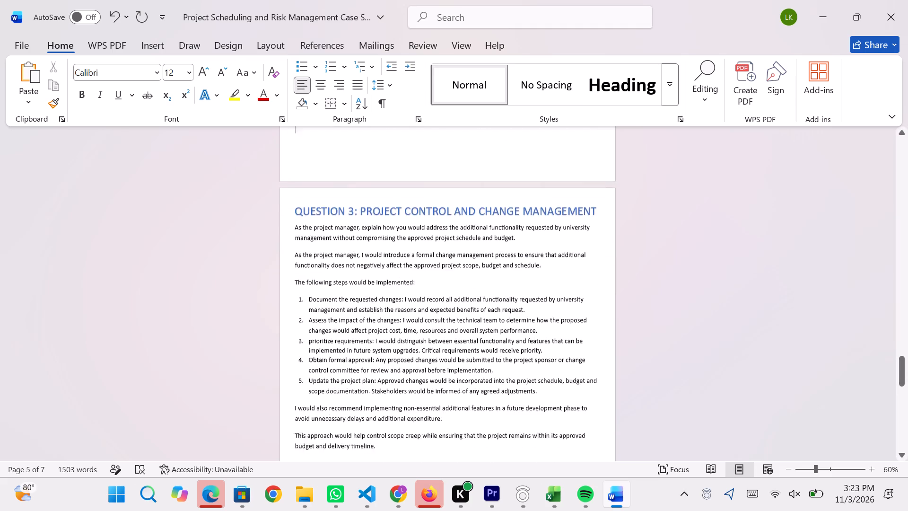
{"action": "scroll", "coordinate": [441, 229], "scroll_direction": "down", "scroll_amount": 1}
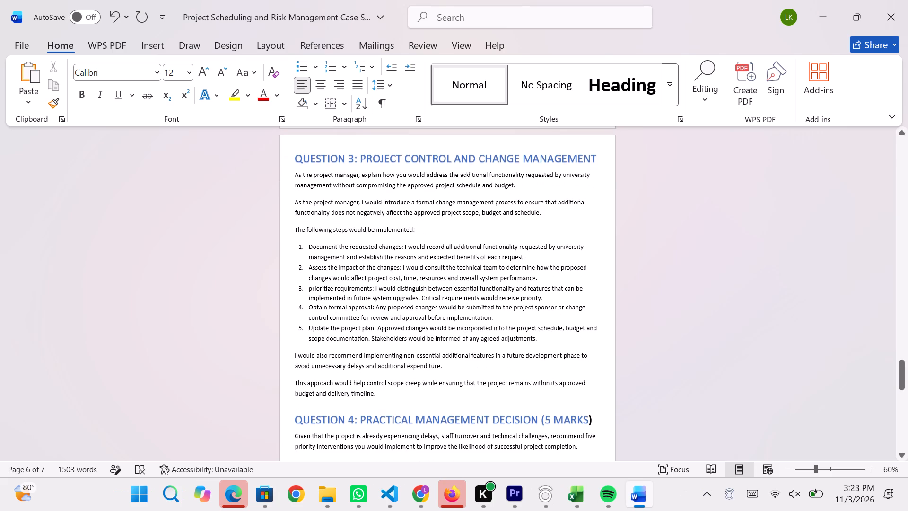
{"action": "scroll", "coordinate": [438, 232], "scroll_direction": "down", "scroll_amount": 5}
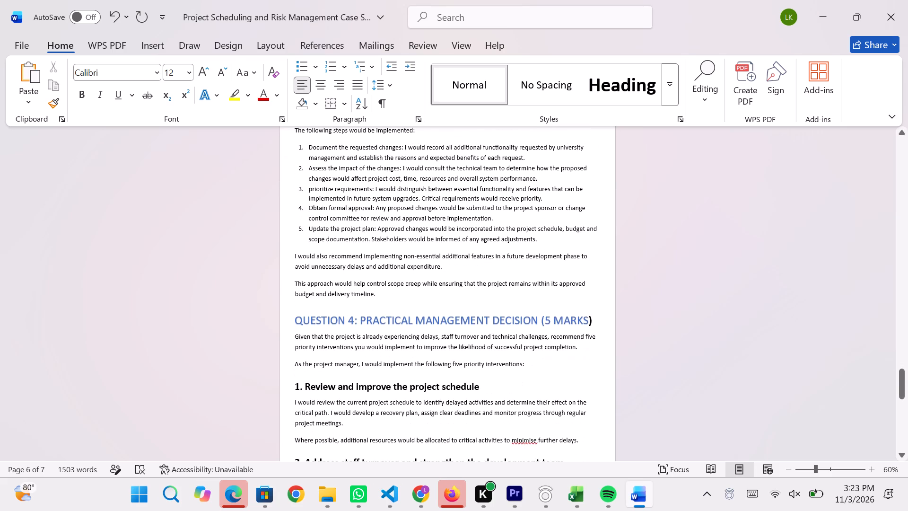
{"action": "scroll", "coordinate": [438, 232], "scroll_direction": "down", "scroll_amount": 10}
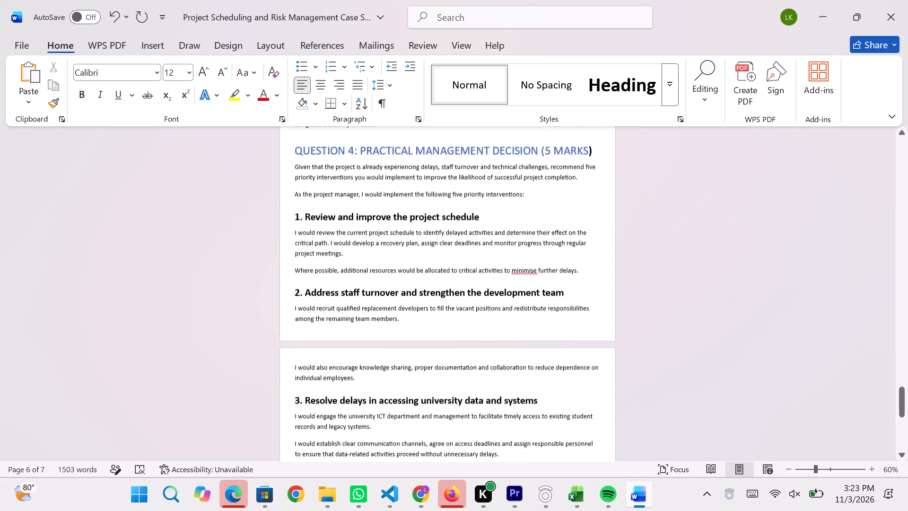
{"action": "scroll", "coordinate": [438, 232], "scroll_direction": "up", "scroll_amount": 6}
{"action": "left_click", "coordinate": [386, 217]}
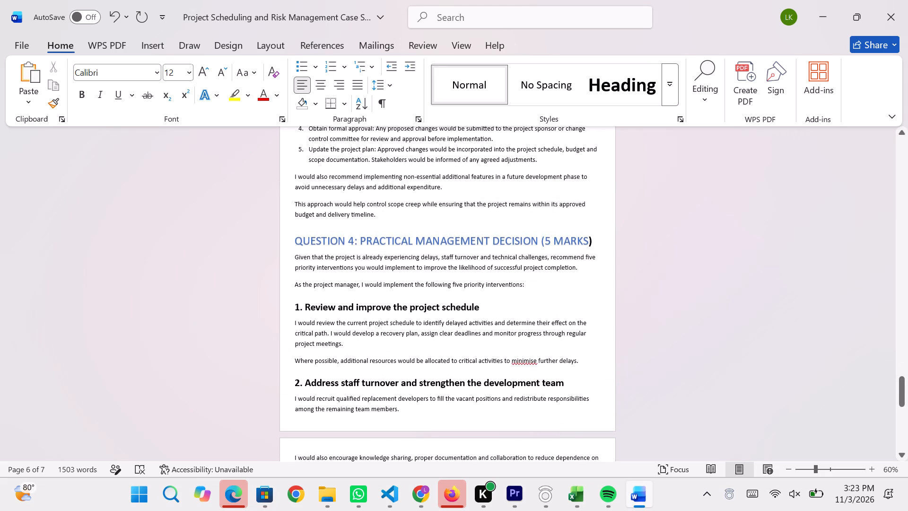
{"action": "key", "text": "Return"}
{"action": "key", "text": "Return"}
{"action": "key", "text": "Return"}
{"action": "key", "text": "Return"}
{"action": "key", "text": "Return"}
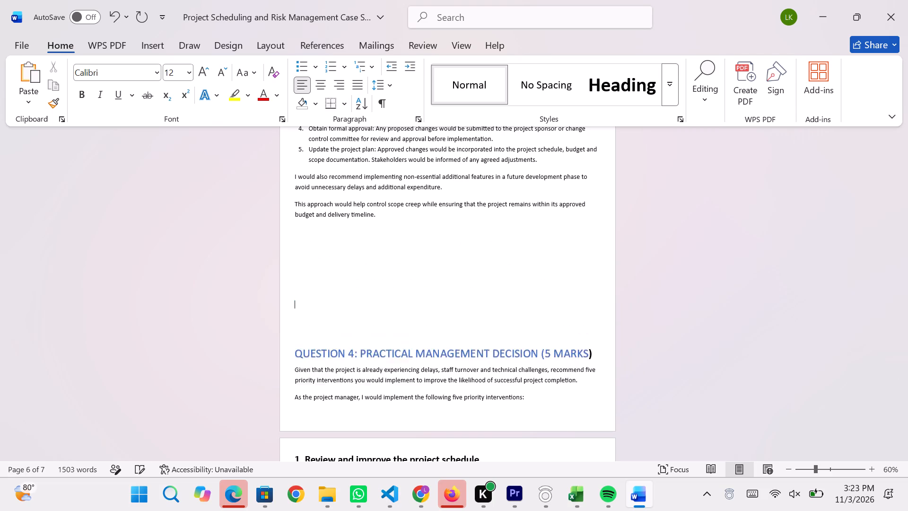
{"action": "key", "text": "Return"}
{"action": "key", "text": "Return"}
Correct the spelling of "minimise" to "minimize" in the paragraph under "1. Review and improve the project schedule".
{"action": "scroll", "coordinate": [446, 293], "scroll_direction": "down", "scroll_amount": 8}
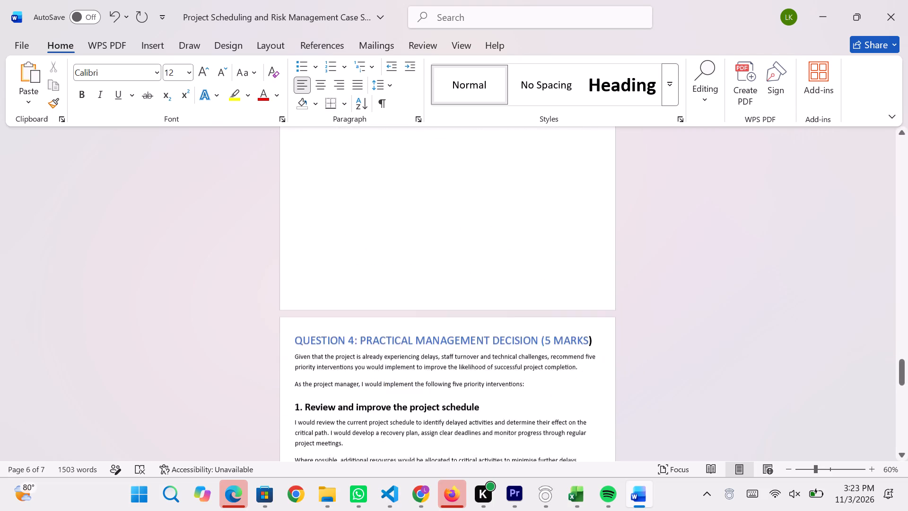
{"action": "scroll", "coordinate": [446, 293], "scroll_direction": "down", "scroll_amount": 12}
{"action": "scroll", "coordinate": [445, 290], "scroll_direction": "down", "scroll_amount": 11}
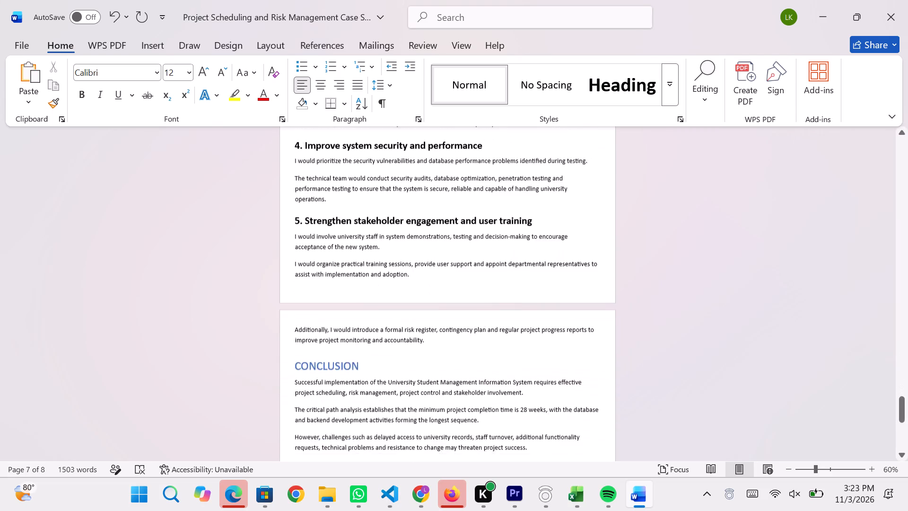
{"action": "scroll", "coordinate": [445, 290], "scroll_direction": "down", "scroll_amount": 3}
{"action": "scroll", "coordinate": [445, 290], "scroll_direction": "up", "scroll_amount": 8}
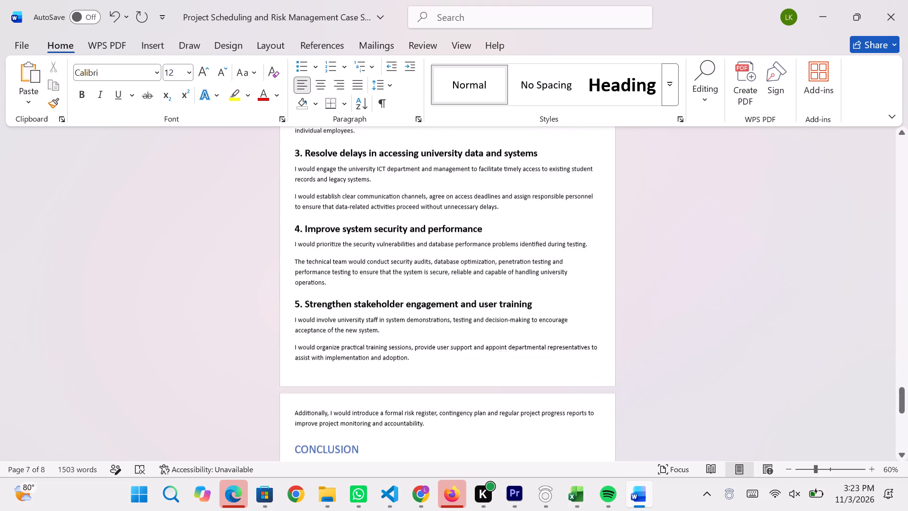
{"action": "scroll", "coordinate": [445, 289], "scroll_direction": "up", "scroll_amount": 12}
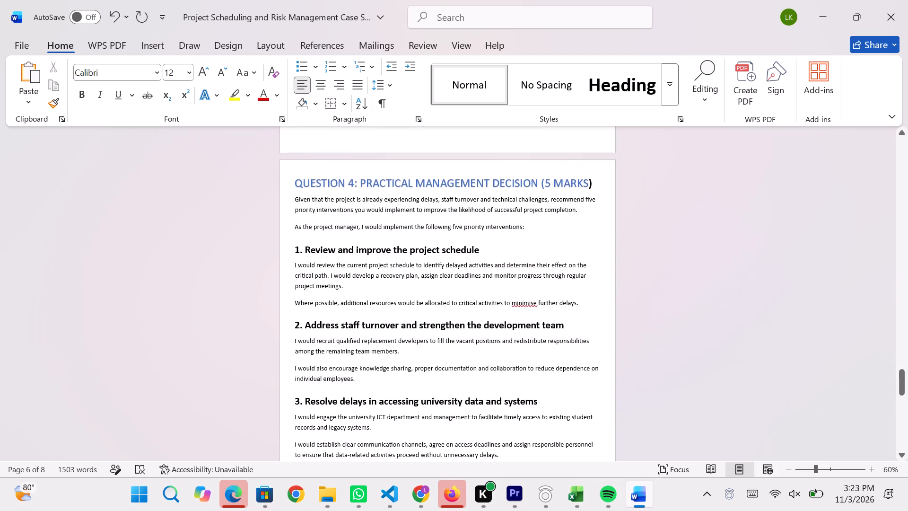
{"action": "scroll", "coordinate": [445, 287], "scroll_direction": "down", "scroll_amount": 3}
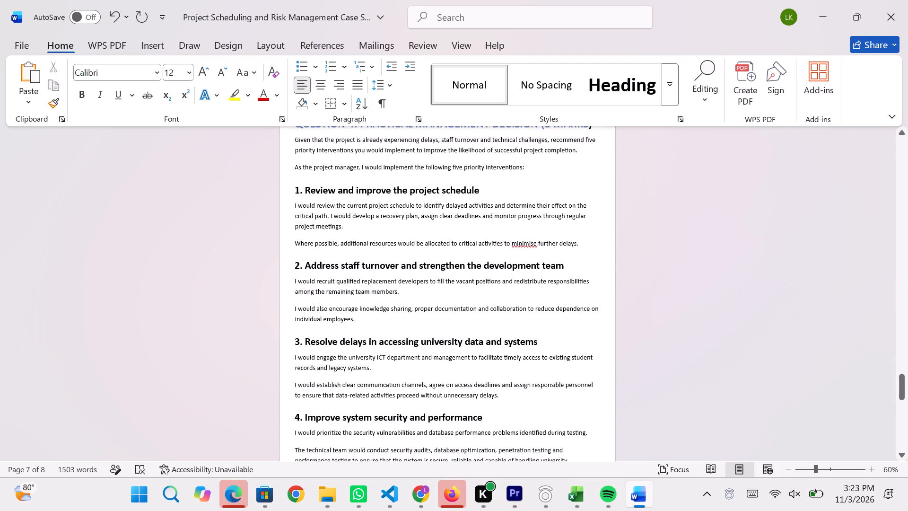
{"action": "left_click", "coordinate": [518, 243]}
{"action": "right_click", "coordinate": [518, 243]}
{"action": "left_click", "coordinate": [445, 203]}
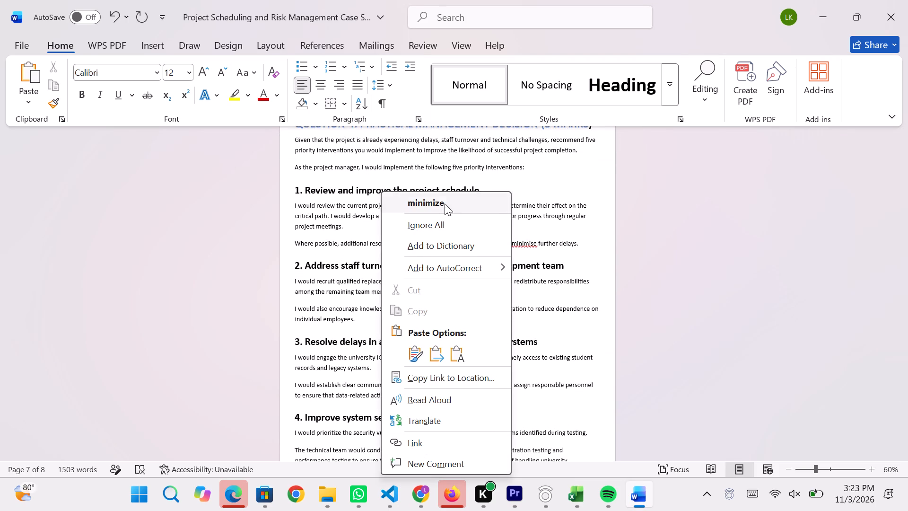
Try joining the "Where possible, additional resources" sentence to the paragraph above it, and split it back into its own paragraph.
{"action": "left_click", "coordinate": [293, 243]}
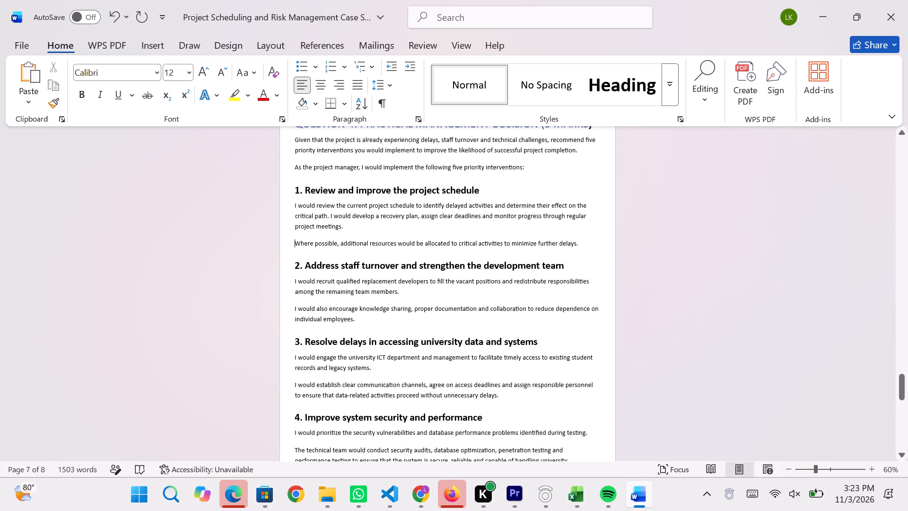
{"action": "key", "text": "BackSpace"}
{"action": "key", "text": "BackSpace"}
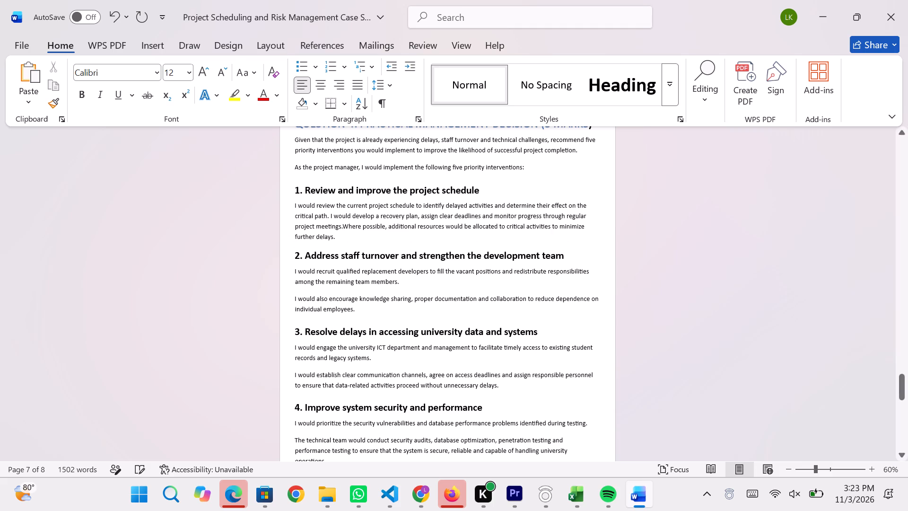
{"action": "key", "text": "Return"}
Set the line spacing of the two paragraphs under "5. Strengthen stakeholder engagement and user training" to 1.0.
{"action": "scroll", "coordinate": [412, 244], "scroll_direction": "up", "scroll_amount": 3}
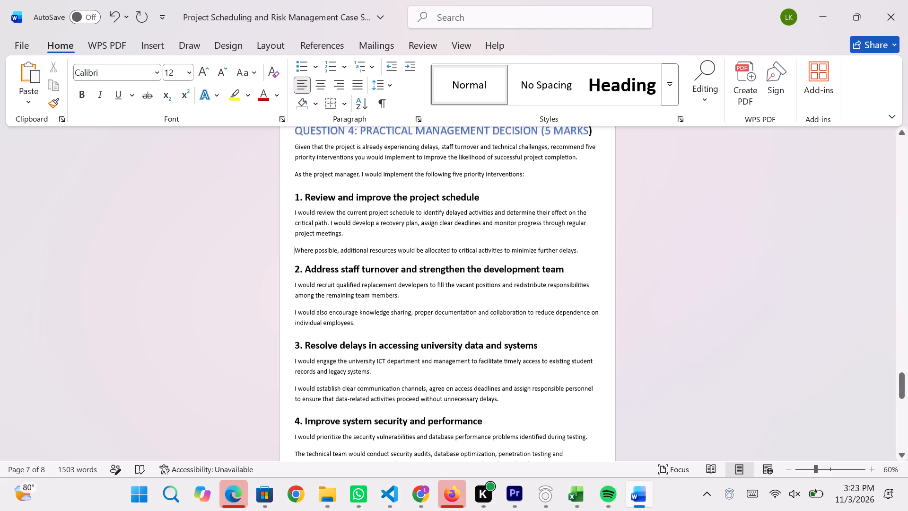
{"action": "scroll", "coordinate": [412, 244], "scroll_direction": "down", "scroll_amount": 7}
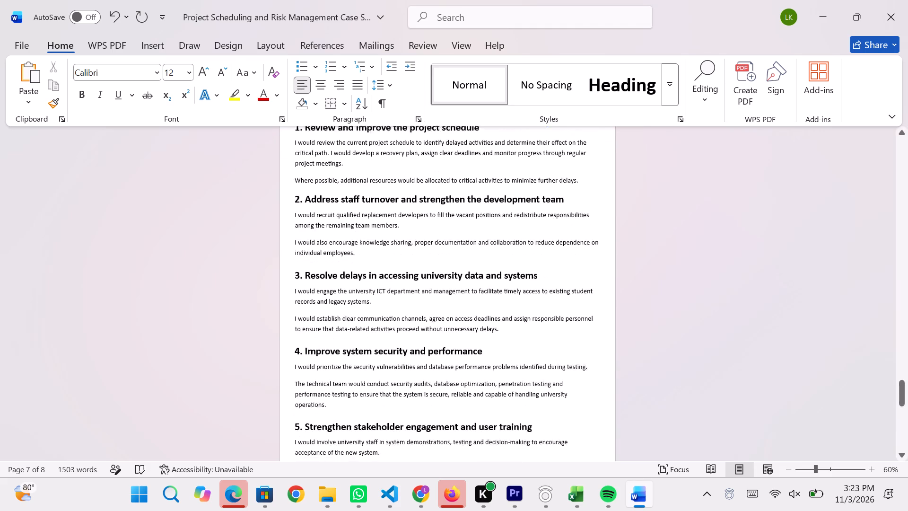
{"action": "scroll", "coordinate": [412, 241], "scroll_direction": "down", "scroll_amount": 7}
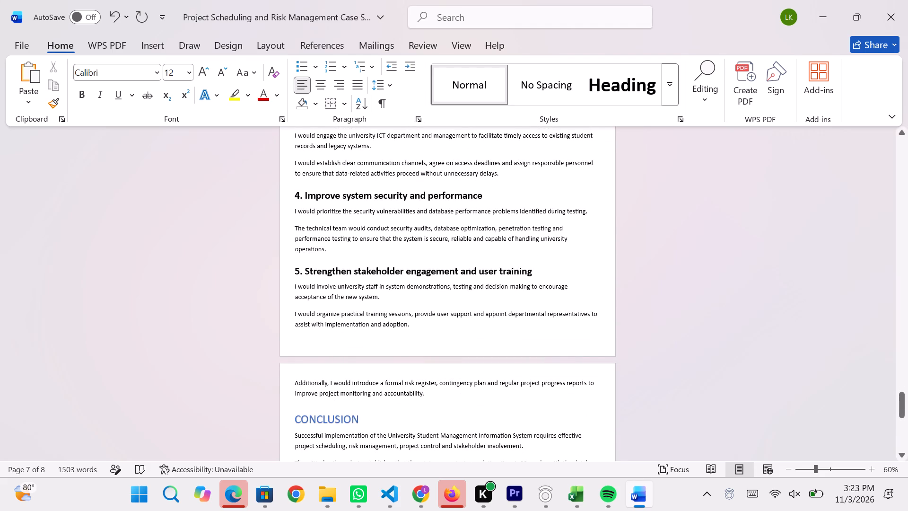
{"action": "left_click", "coordinate": [327, 292]}
{"action": "left_click_drag", "start_coordinate": [292, 288], "coordinate": [416, 329]}
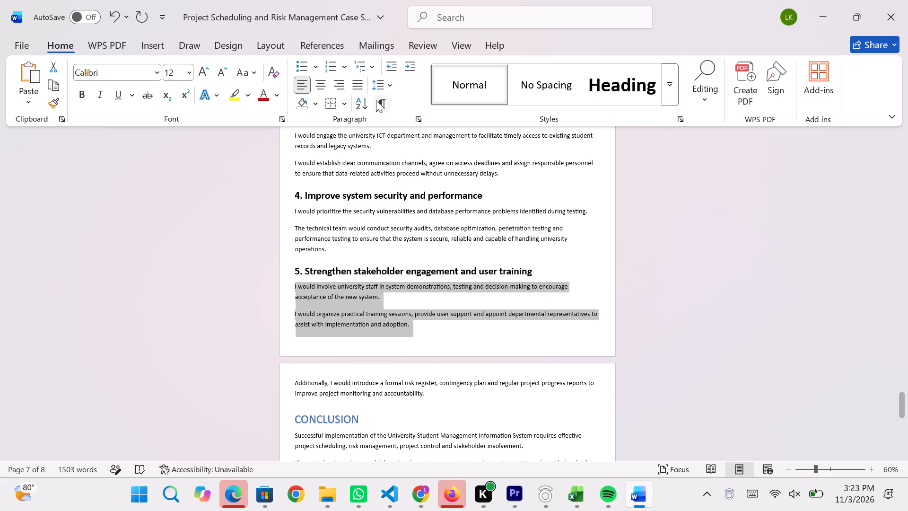
{"action": "left_click", "coordinate": [391, 87]}
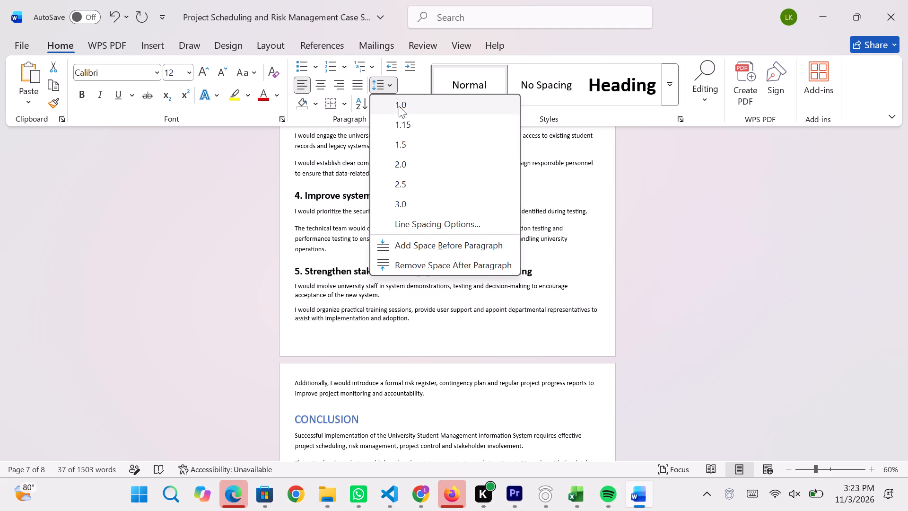
{"action": "left_click", "coordinate": [399, 106]}
{"action": "left_click", "coordinate": [367, 246]}
Set the line spacing from the Question 4 heading through the two training paragraphs under intervention 5 to 1.0.
{"action": "scroll", "coordinate": [393, 243], "scroll_direction": "up", "scroll_amount": 5}
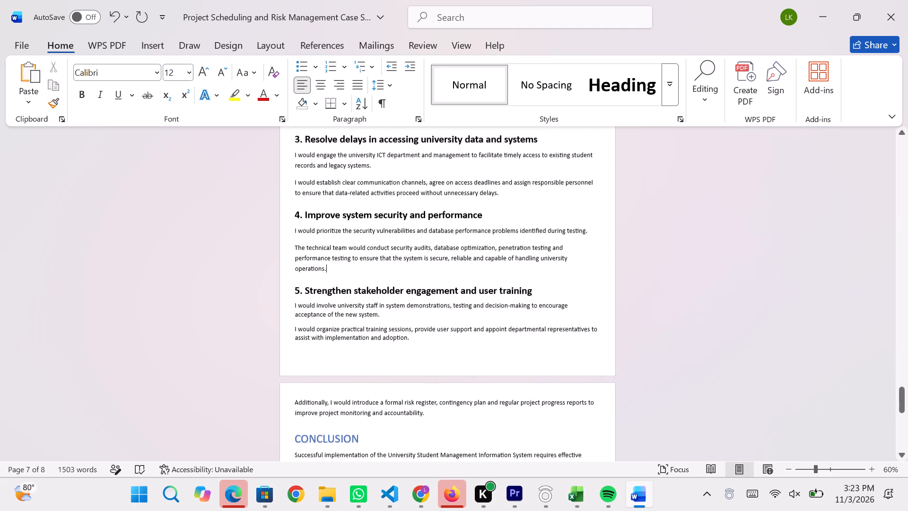
{"action": "scroll", "coordinate": [397, 246], "scroll_direction": "up", "scroll_amount": 6}
{"action": "scroll", "coordinate": [325, 194], "scroll_direction": "up", "scroll_amount": 3}
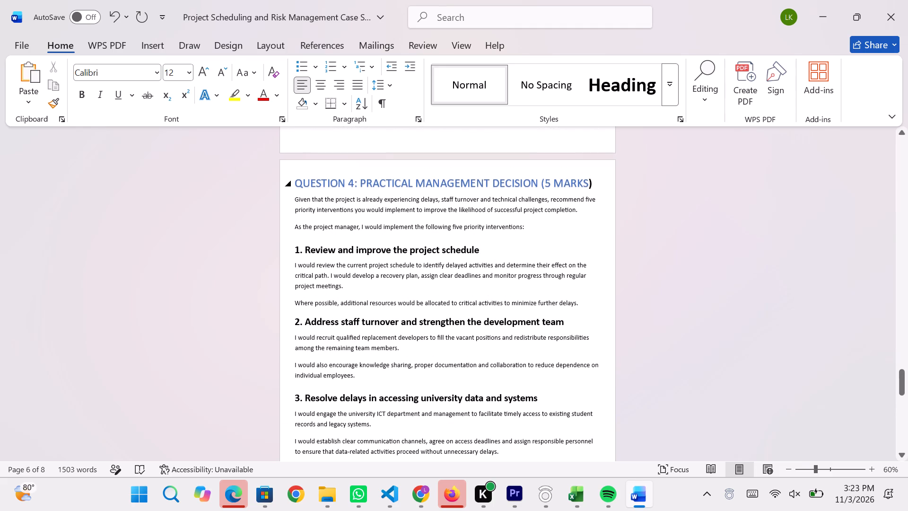
{"action": "left_click_drag", "start_coordinate": [295, 182], "coordinate": [405, 468]}
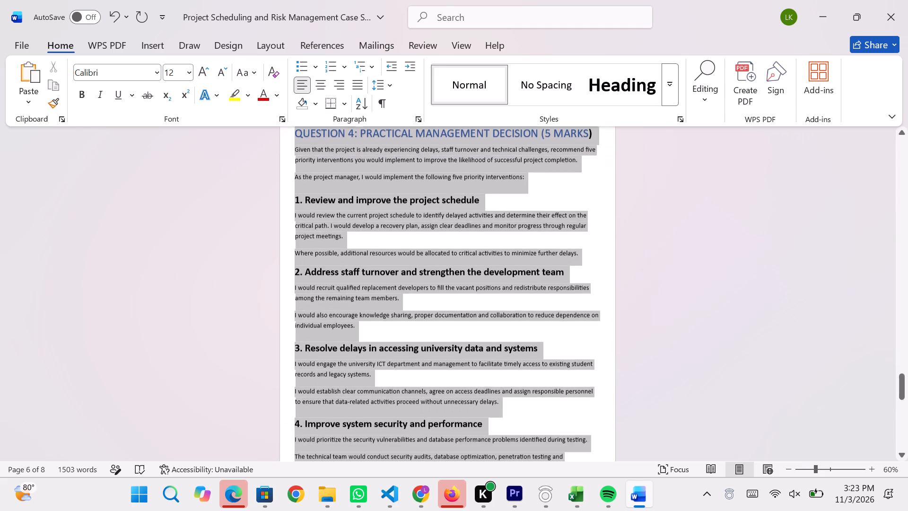
{"action": "left_click_drag", "start_coordinate": [405, 468], "coordinate": [421, 366]}
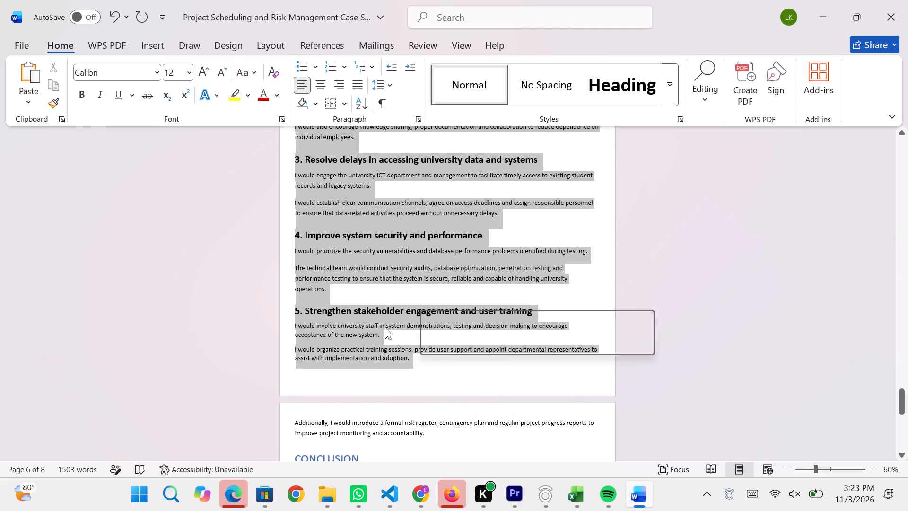
{"action": "left_click", "coordinate": [387, 85]}
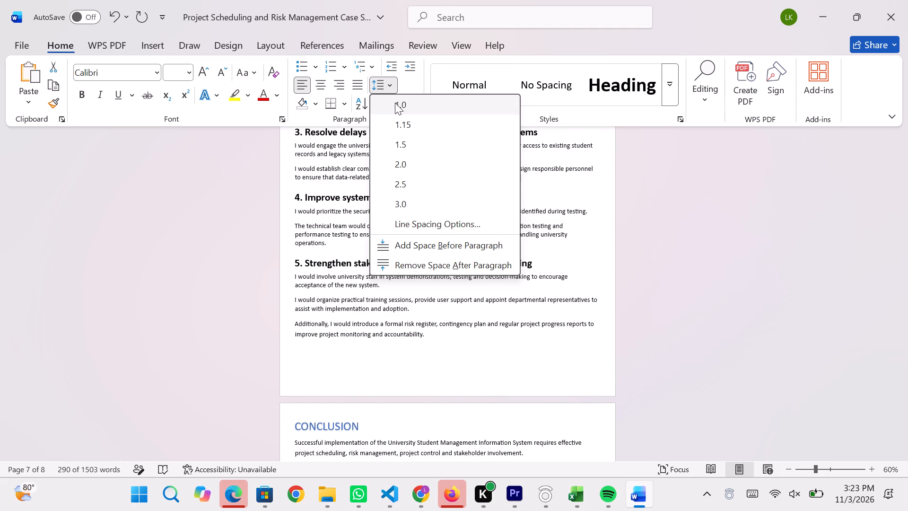
{"action": "left_click", "coordinate": [395, 103]}
{"action": "left_click", "coordinate": [387, 358]}
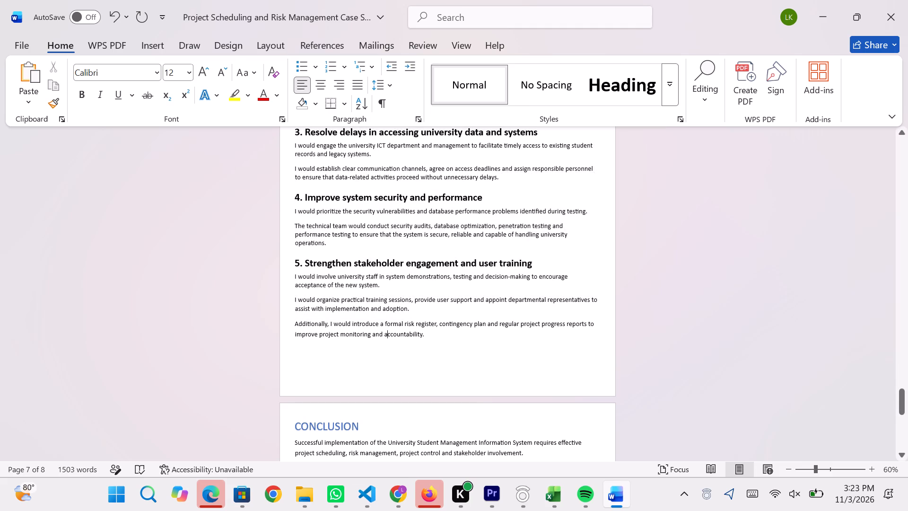
Delete "(5 MARKS)" from the "QUESTION 4: PRACTICAL MANAGEMENT DECISION" heading.
{"action": "scroll", "coordinate": [454, 357], "scroll_direction": "up", "scroll_amount": 3}
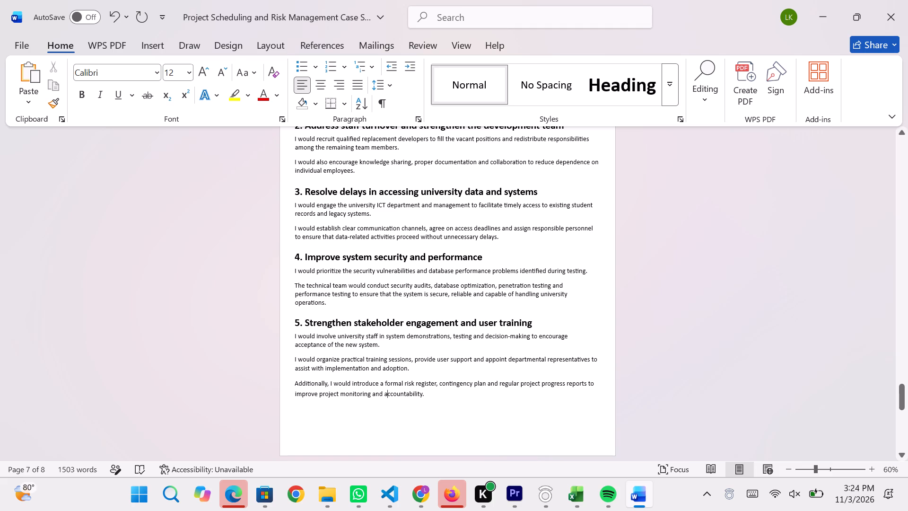
{"action": "scroll", "coordinate": [478, 352], "scroll_direction": "down", "scroll_amount": 10}
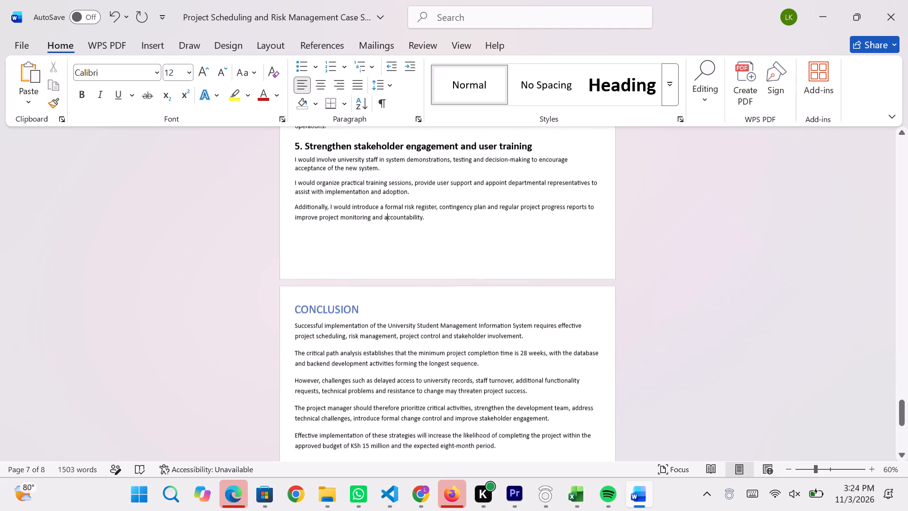
{"action": "scroll", "coordinate": [479, 346], "scroll_direction": "down", "scroll_amount": 3}
{"action": "scroll", "coordinate": [478, 344], "scroll_direction": "up", "scroll_amount": 9}
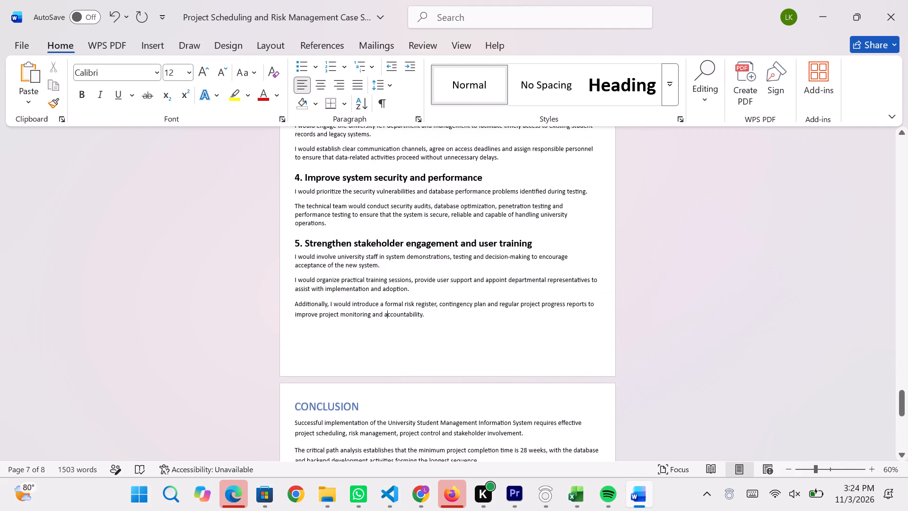
{"action": "scroll", "coordinate": [478, 344], "scroll_direction": "up", "scroll_amount": 20}
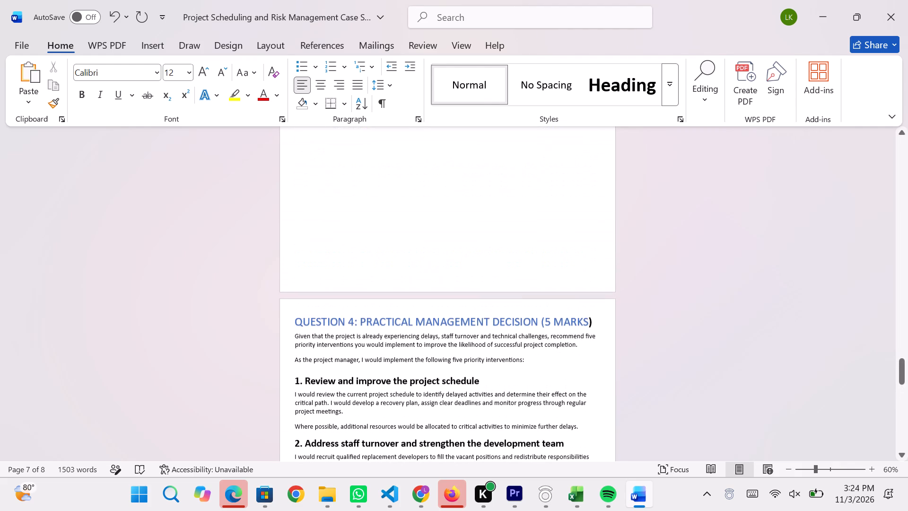
{"action": "left_click_drag", "start_coordinate": [599, 326], "coordinate": [555, 320]}
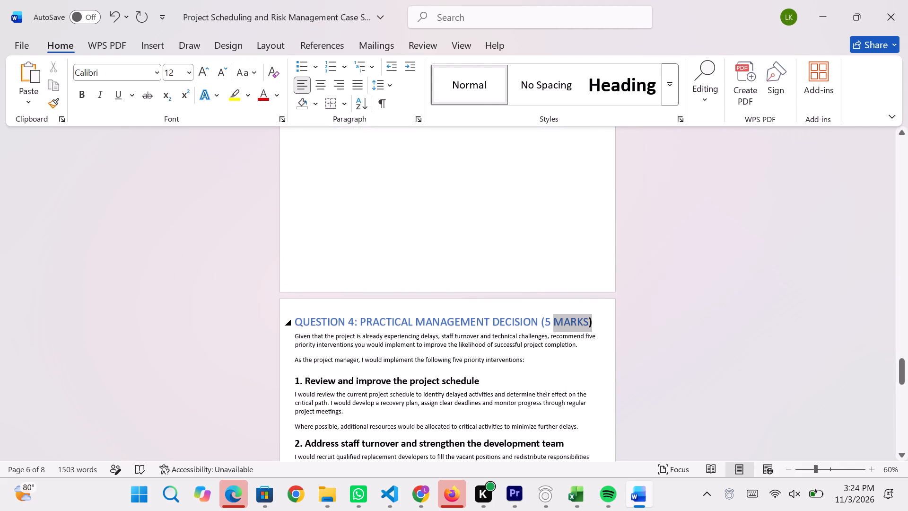
{"action": "left_click_drag", "start_coordinate": [555, 320], "coordinate": [542, 320]}
{"action": "key", "text": "BackSpace"}
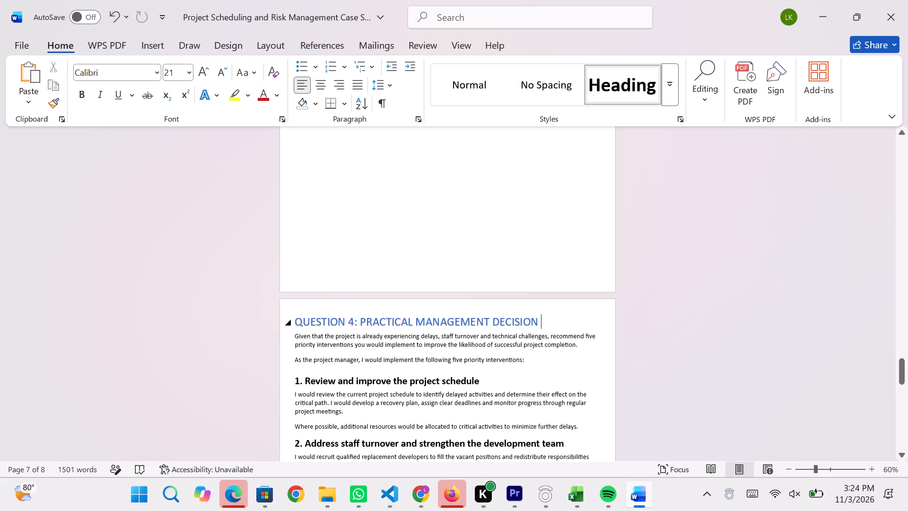
Format the "INTRODUCTION" heading on the first page with the solid blue text effect and bold.
{"action": "scroll", "coordinate": [543, 326], "scroll_direction": "up", "scroll_amount": 20}
{"action": "scroll", "coordinate": [543, 326], "scroll_direction": "up", "scroll_amount": 2}
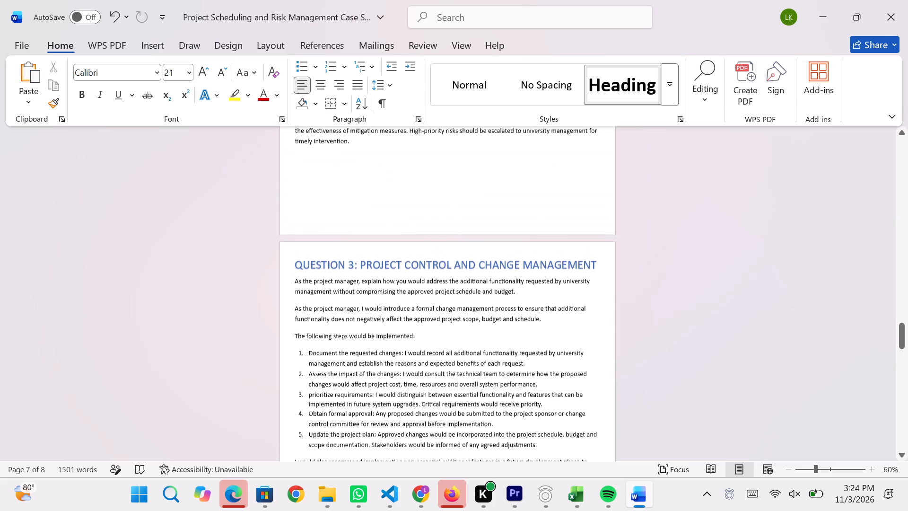
{"action": "scroll", "coordinate": [547, 323], "scroll_direction": "up", "scroll_amount": 10}
{"action": "scroll", "coordinate": [547, 319], "scroll_direction": "up", "scroll_amount": 13}
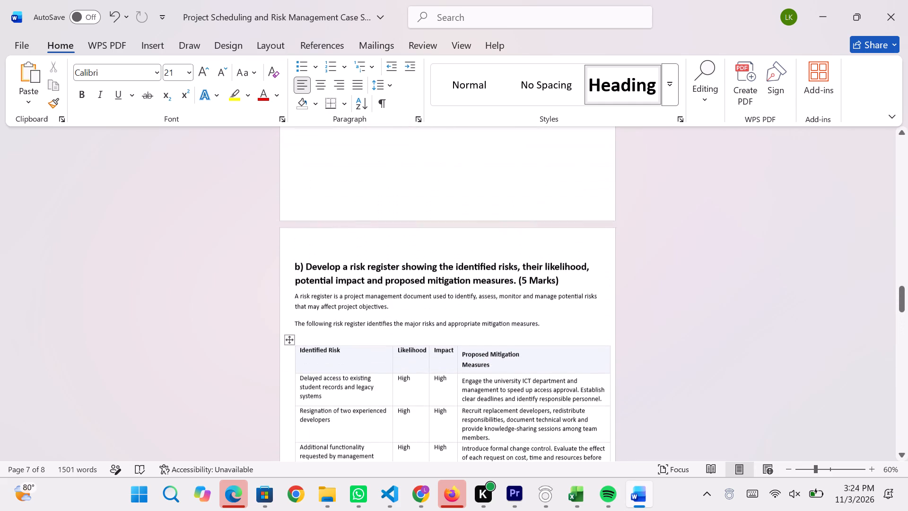
{"action": "scroll", "coordinate": [548, 319], "scroll_direction": "up", "scroll_amount": 20}
{"action": "scroll", "coordinate": [548, 319], "scroll_direction": "up", "scroll_amount": 4}
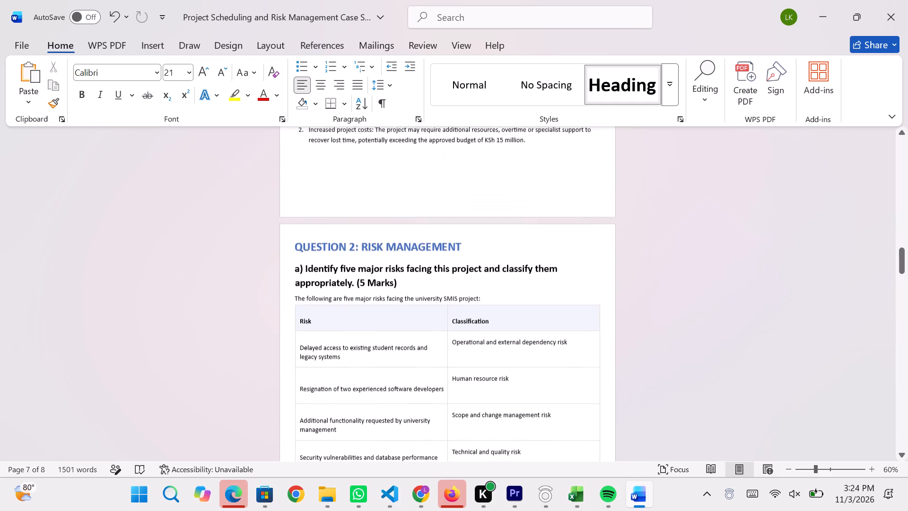
{"action": "scroll", "coordinate": [548, 319], "scroll_direction": "up", "scroll_amount": 19}
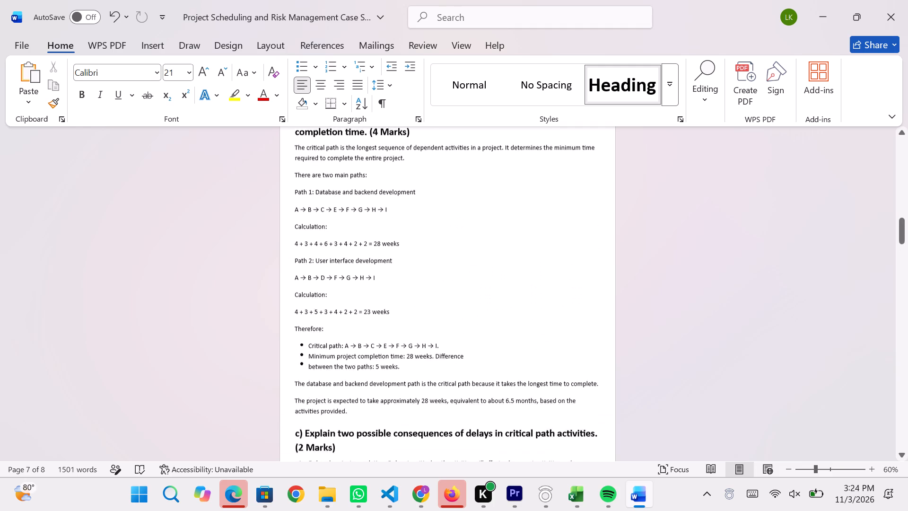
{"action": "scroll", "coordinate": [548, 319], "scroll_direction": "up", "scroll_amount": 11}
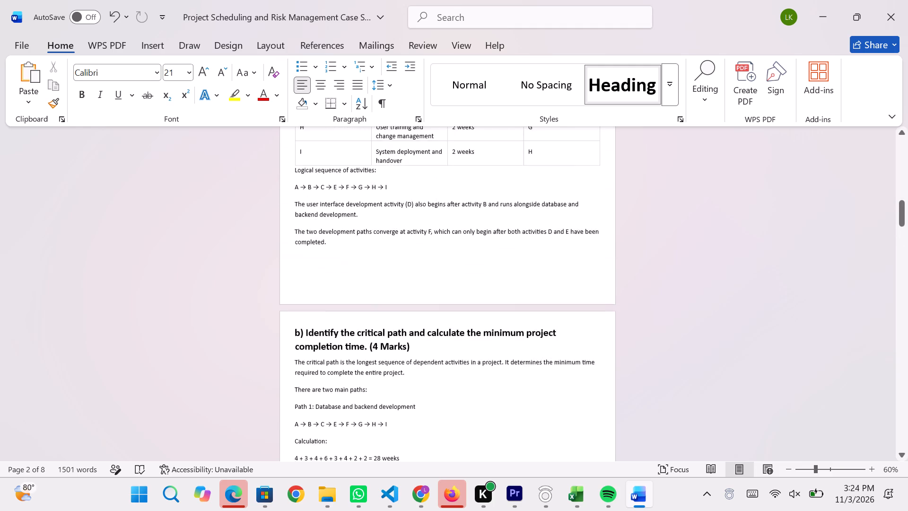
{"action": "scroll", "coordinate": [548, 319], "scroll_direction": "up", "scroll_amount": 18}
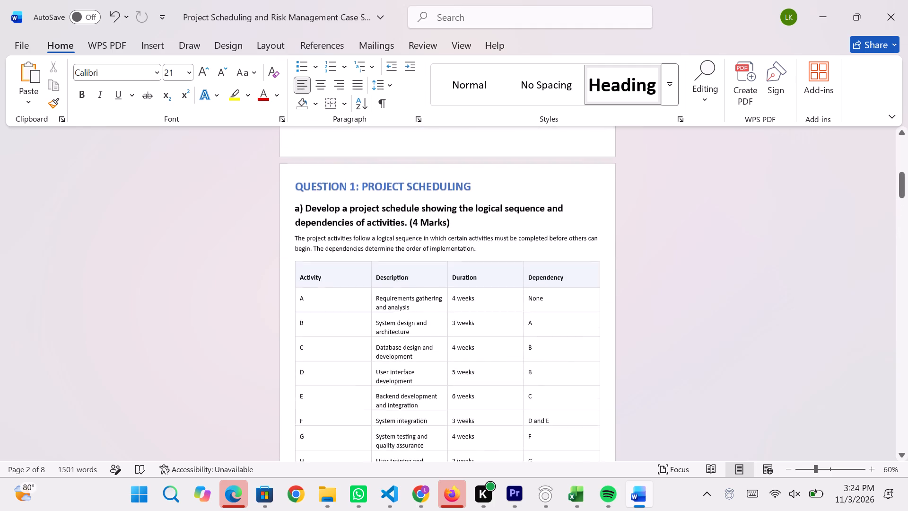
{"action": "scroll", "coordinate": [549, 318], "scroll_direction": "up", "scroll_amount": 16}
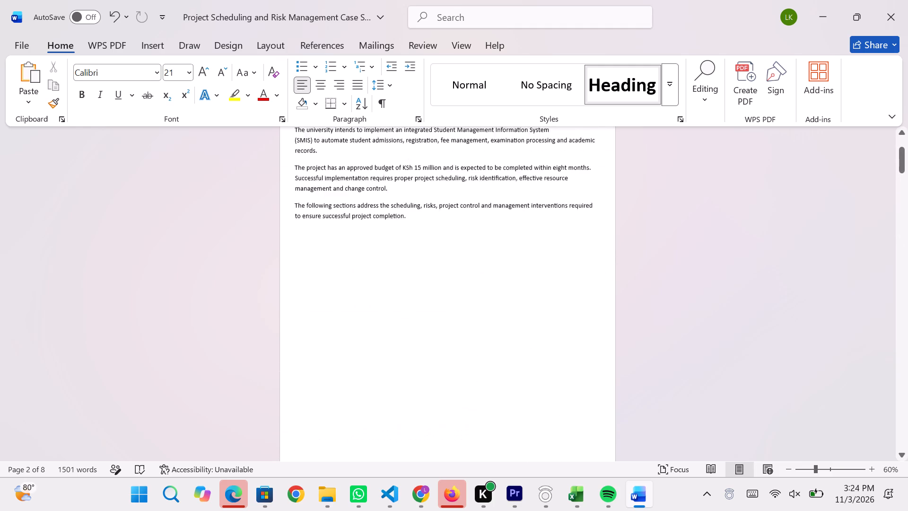
{"action": "scroll", "coordinate": [549, 318], "scroll_direction": "up", "scroll_amount": 8}
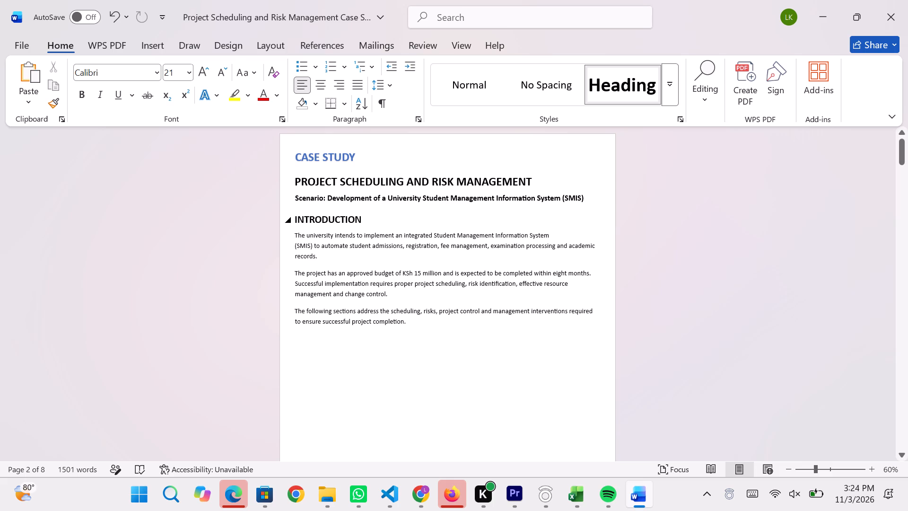
{"action": "left_click_drag", "start_coordinate": [363, 215], "coordinate": [290, 215]}
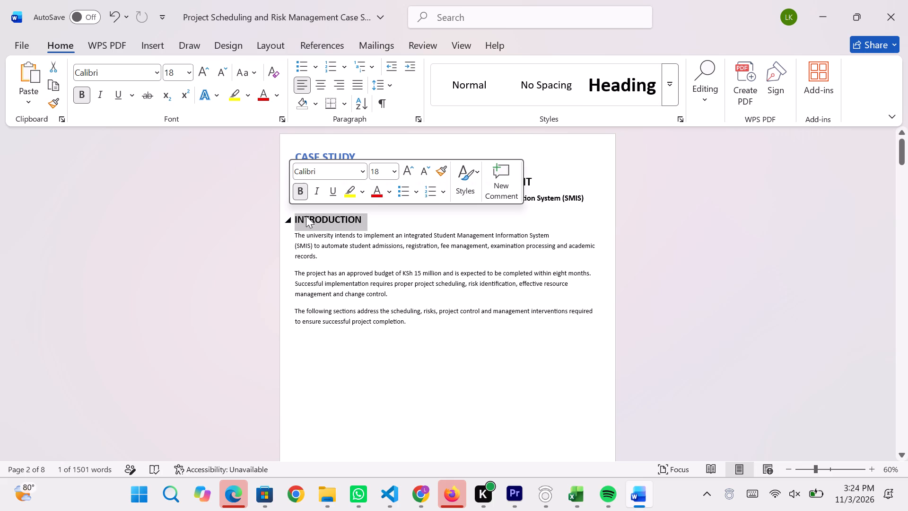
{"action": "left_click", "coordinate": [218, 97]}
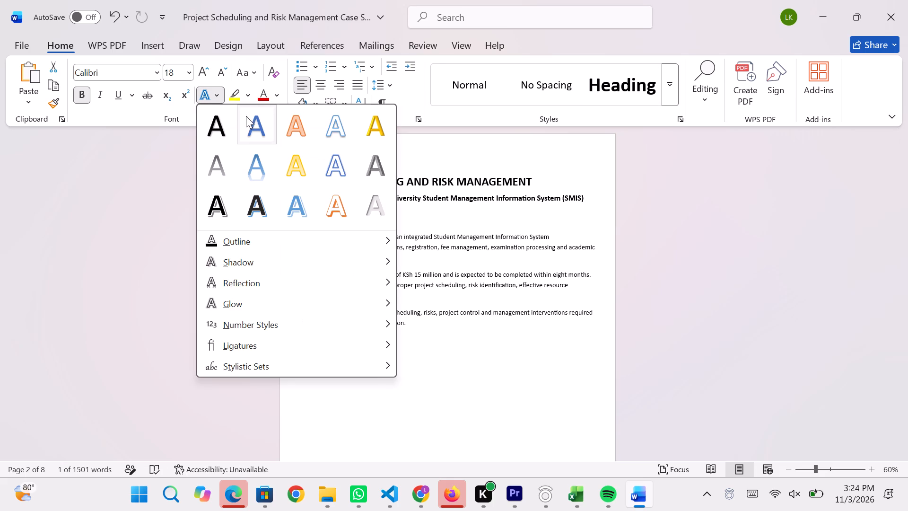
{"action": "left_click", "coordinate": [247, 117]}
{"action": "left_click", "coordinate": [388, 223]}
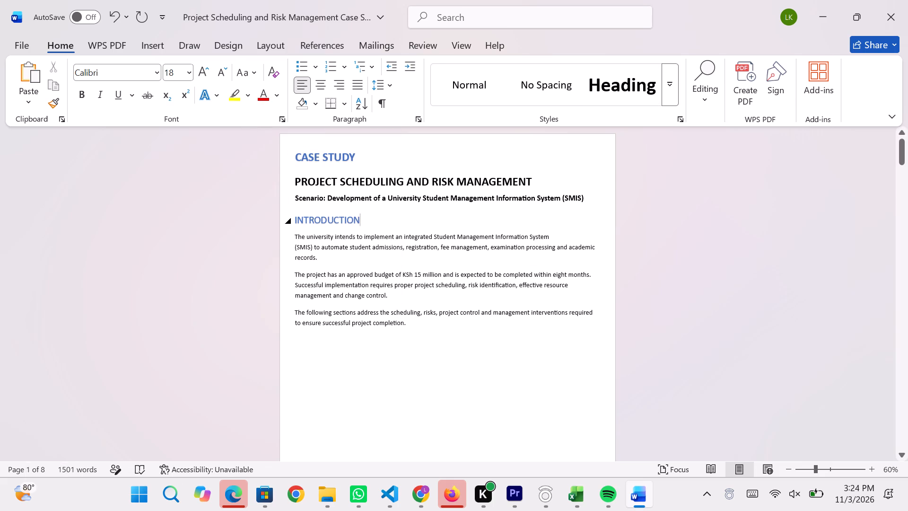
{"action": "left_click_drag", "start_coordinate": [359, 220], "coordinate": [294, 221]}
{"action": "left_click", "coordinate": [89, 95]}
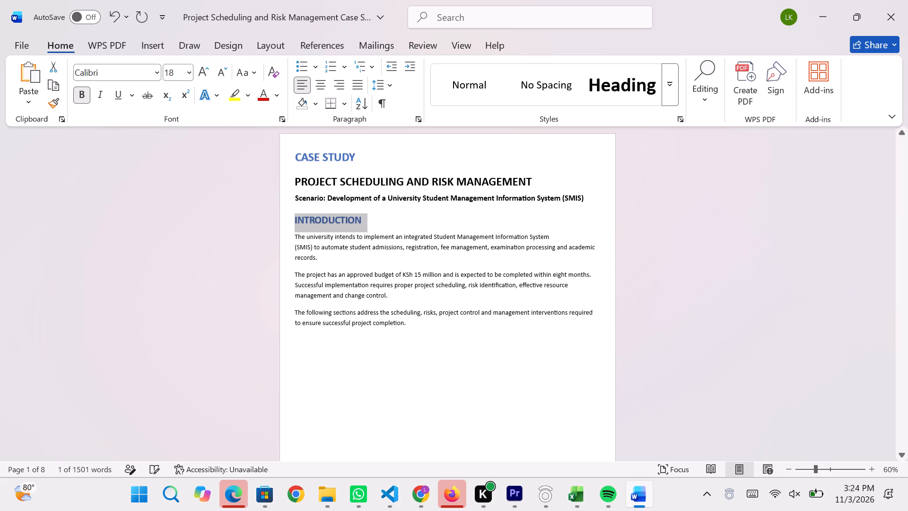
{"action": "left_click", "coordinate": [425, 209]}
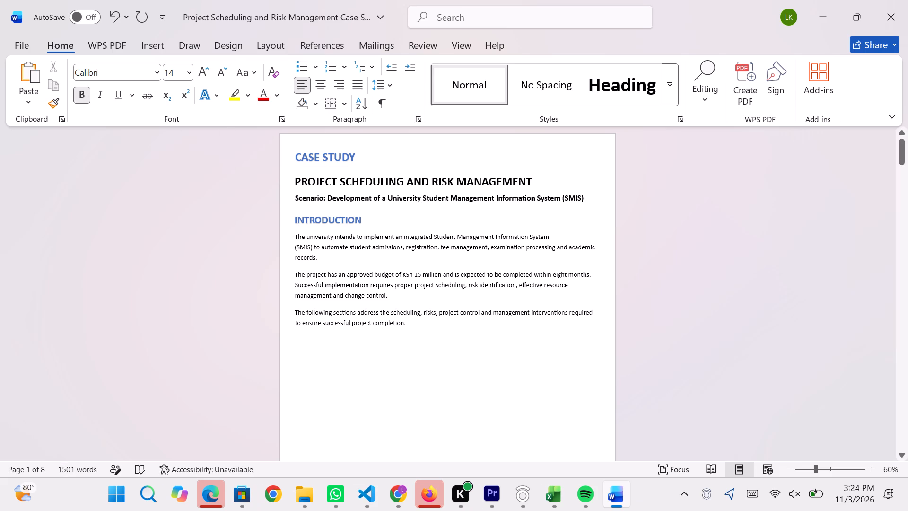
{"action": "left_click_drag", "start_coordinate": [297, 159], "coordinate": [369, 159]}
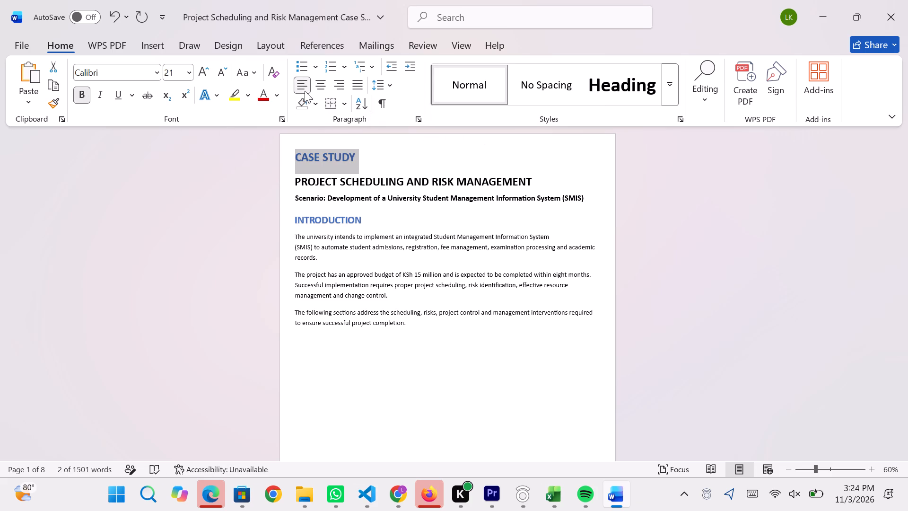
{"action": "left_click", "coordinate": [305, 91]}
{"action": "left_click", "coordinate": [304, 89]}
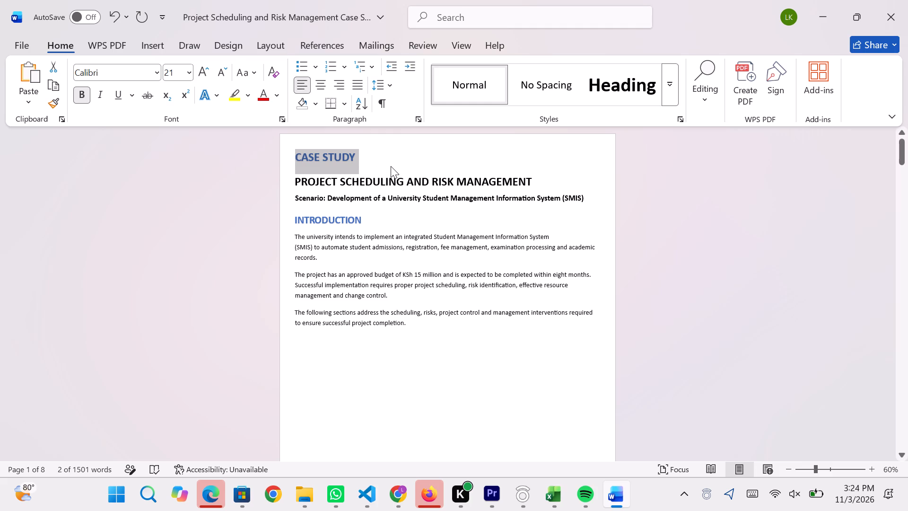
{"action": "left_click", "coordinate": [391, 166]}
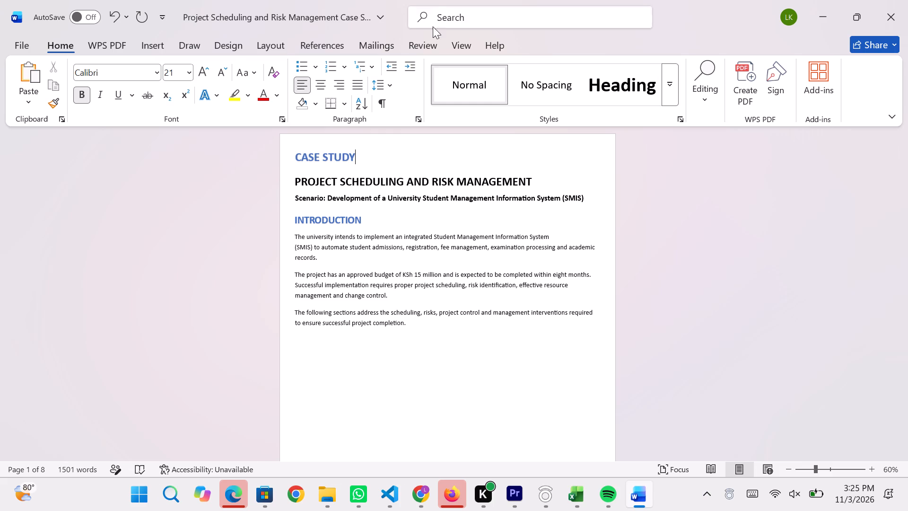
Format the "Scenario: Development of a University Student Management Information System (SMIS)" line in italics with the solid blue text effect.
{"action": "left_click", "coordinate": [583, 197]}
{"action": "left_click_drag", "start_coordinate": [583, 197], "coordinate": [369, 193]}
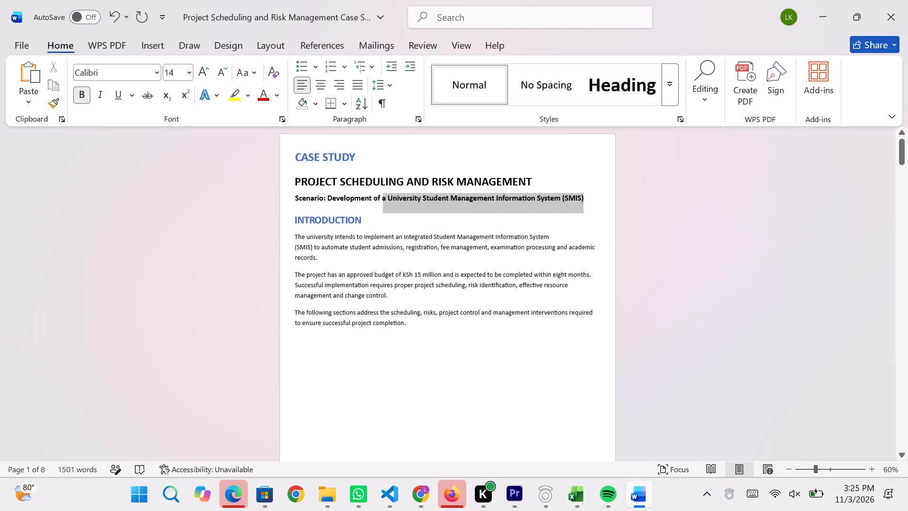
{"action": "left_click_drag", "start_coordinate": [369, 193], "coordinate": [306, 199]}
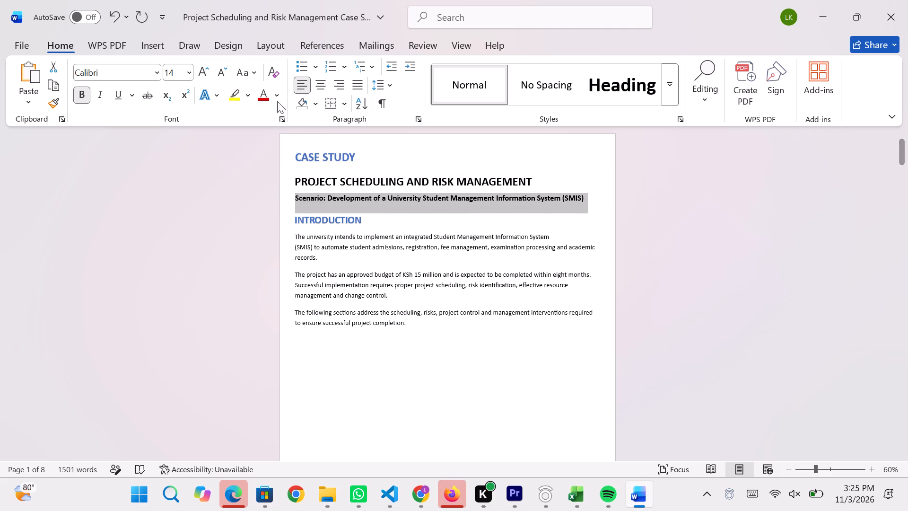
{"action": "left_click", "coordinate": [102, 96]}
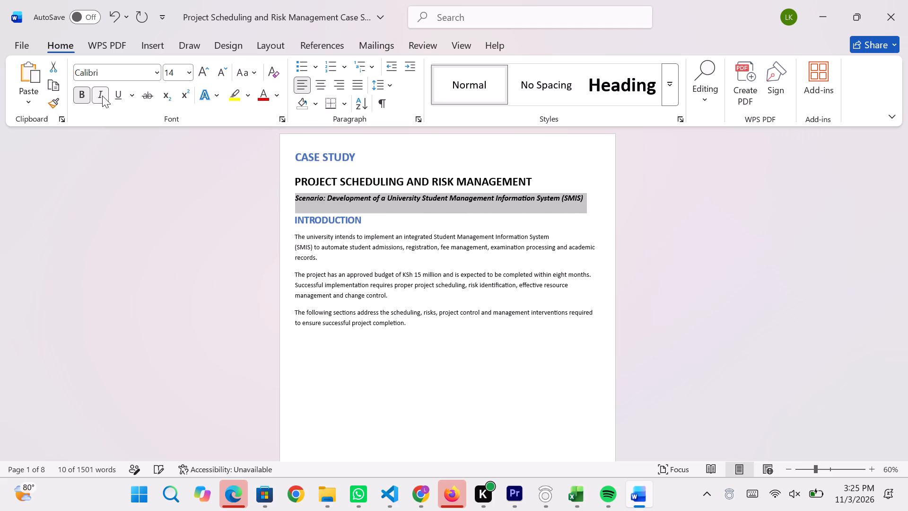
{"action": "left_click", "coordinate": [221, 100]}
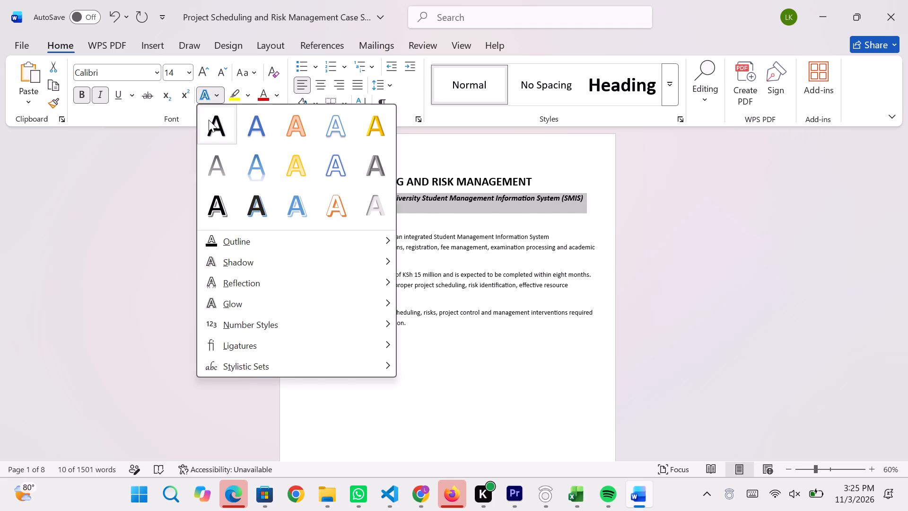
{"action": "left_click", "coordinate": [254, 125]}
{"action": "left_click", "coordinate": [424, 209]}
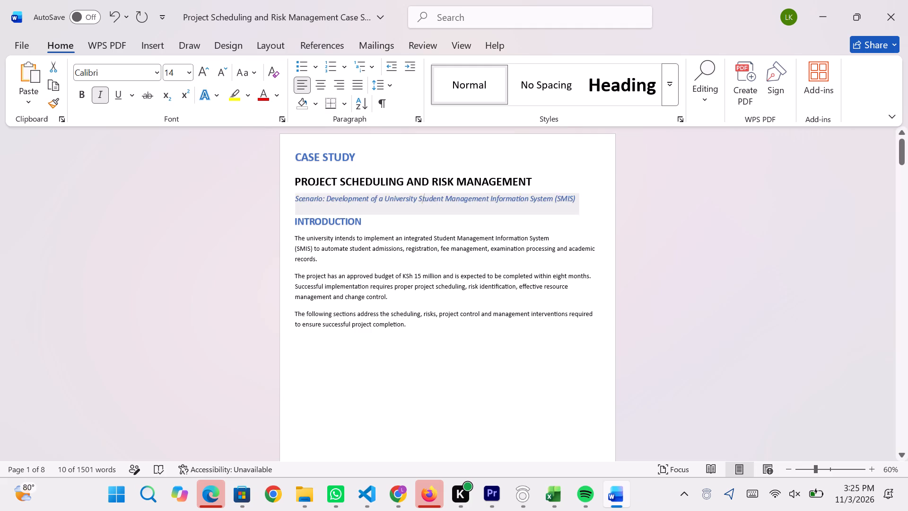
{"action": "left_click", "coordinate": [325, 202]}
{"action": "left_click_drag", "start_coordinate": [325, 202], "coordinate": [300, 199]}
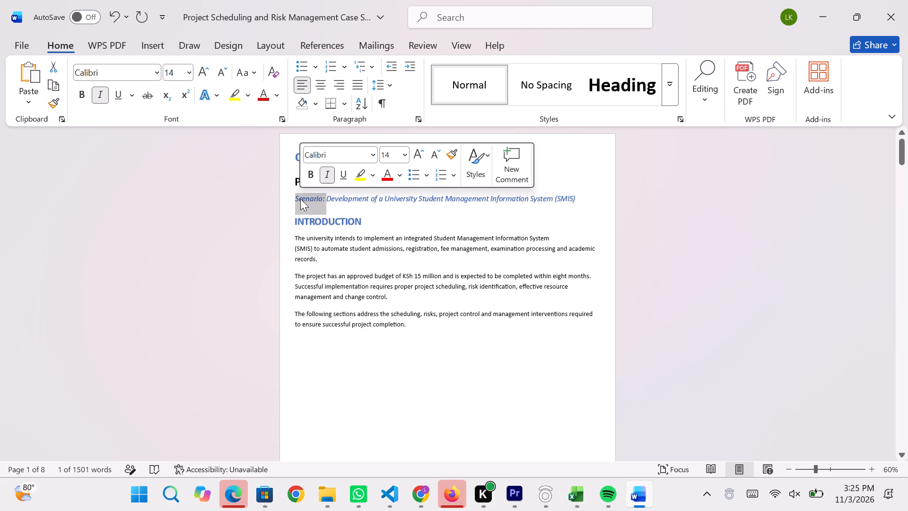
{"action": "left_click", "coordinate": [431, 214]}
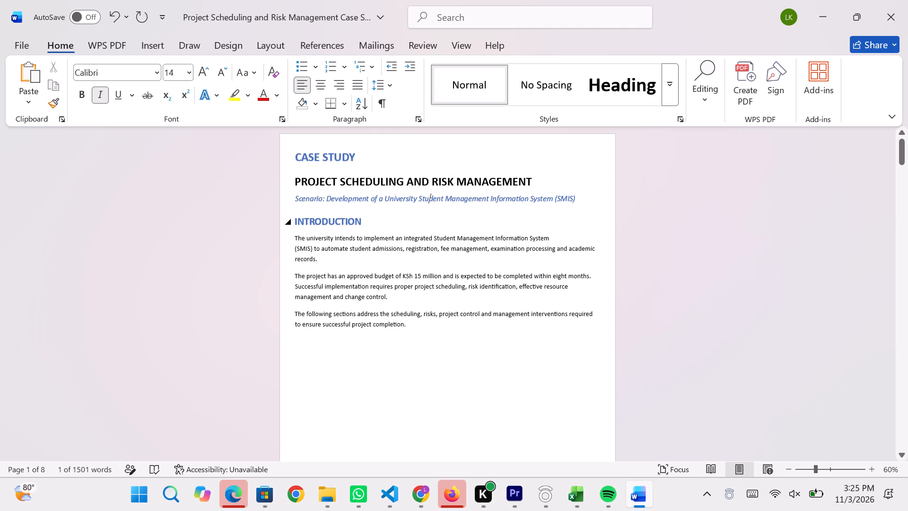
Review the document's formatting from the first-page title to the start of Question 2.
{"action": "scroll", "coordinate": [480, 221], "scroll_direction": "up", "scroll_amount": 2}
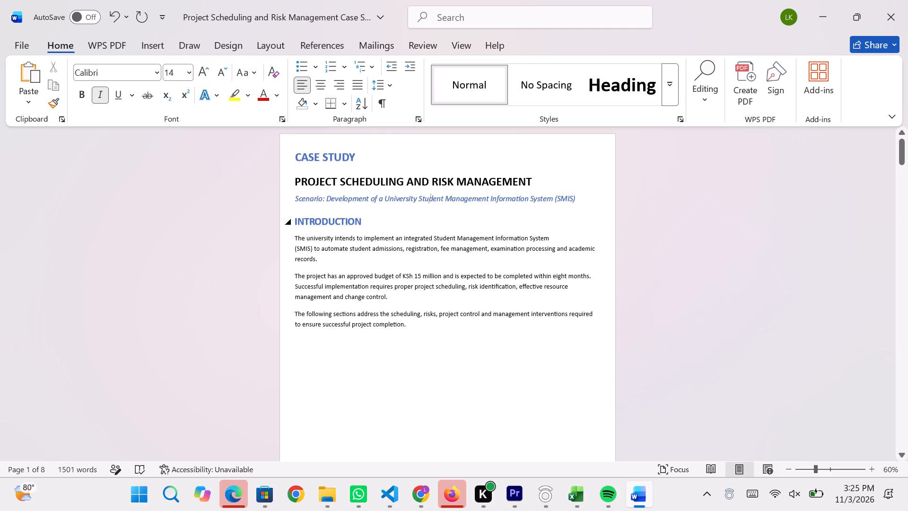
{"action": "scroll", "coordinate": [481, 221], "scroll_direction": "down", "scroll_amount": 19}
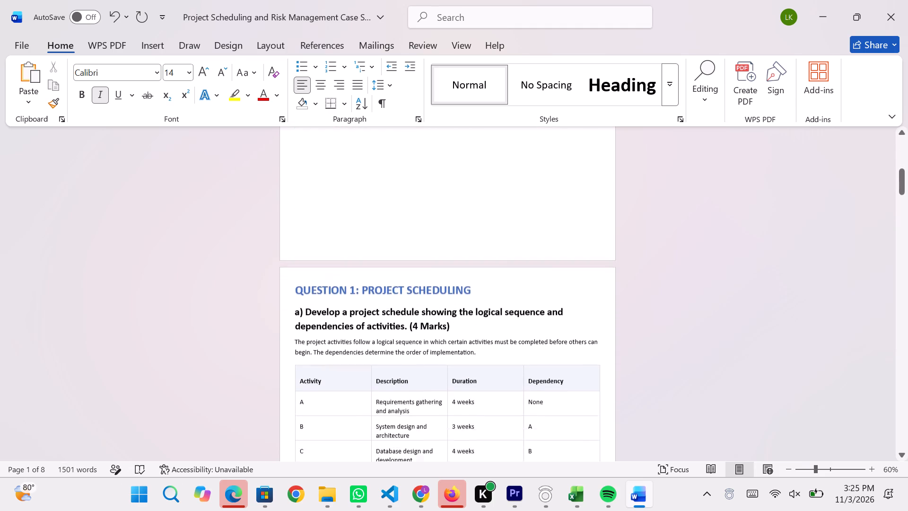
{"action": "scroll", "coordinate": [482, 221], "scroll_direction": "down", "scroll_amount": 17}
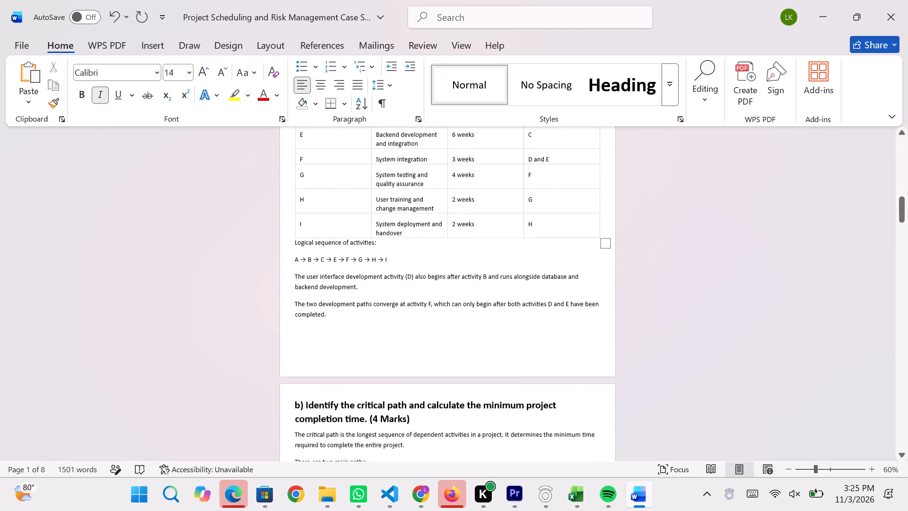
{"action": "scroll", "coordinate": [482, 218], "scroll_direction": "down", "scroll_amount": 14}
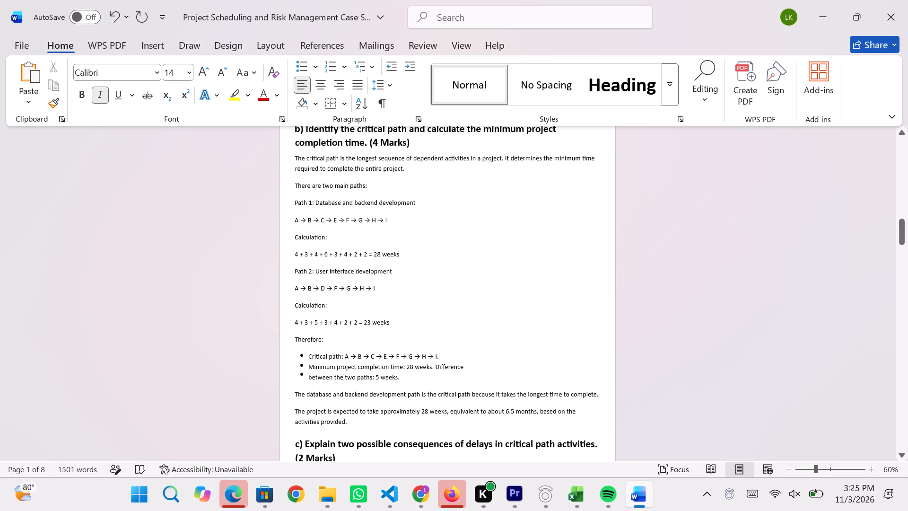
{"action": "scroll", "coordinate": [482, 218], "scroll_direction": "down", "scroll_amount": 5}
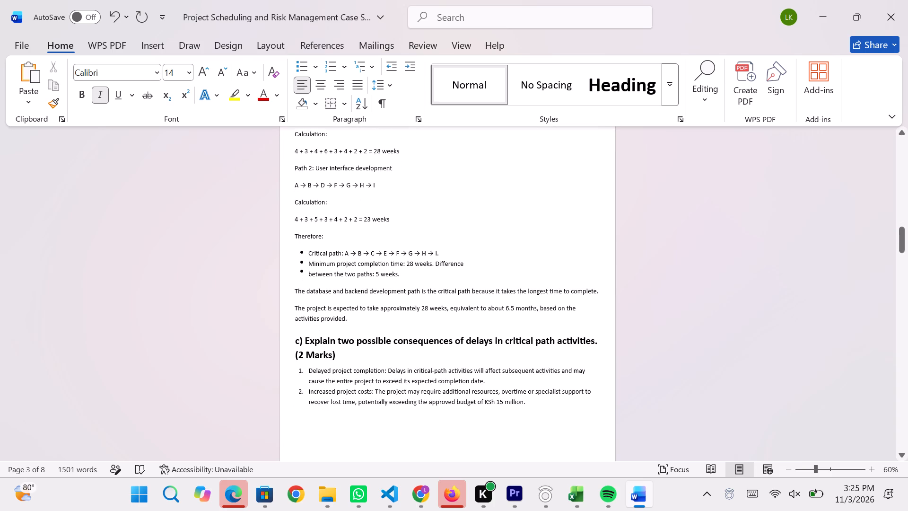
{"action": "scroll", "coordinate": [482, 218], "scroll_direction": "down", "scroll_amount": 1}
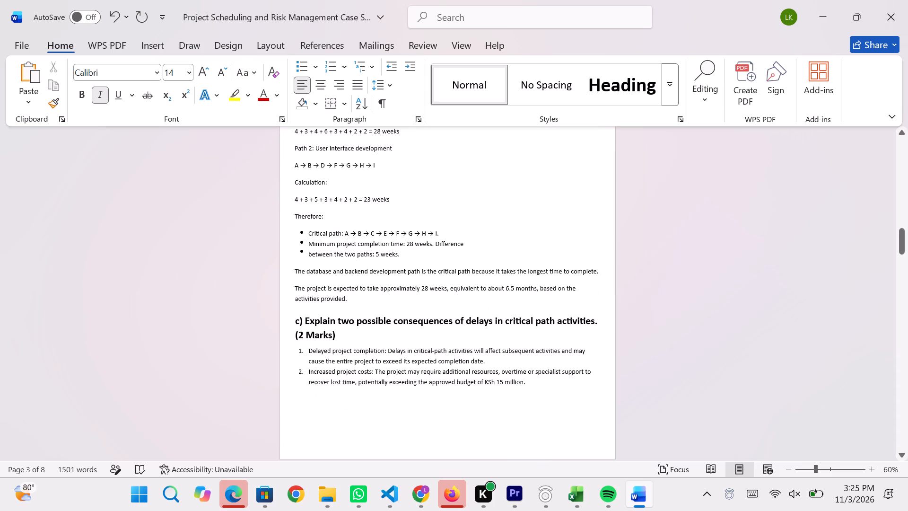
{"action": "scroll", "coordinate": [482, 218], "scroll_direction": "down", "scroll_amount": 7}
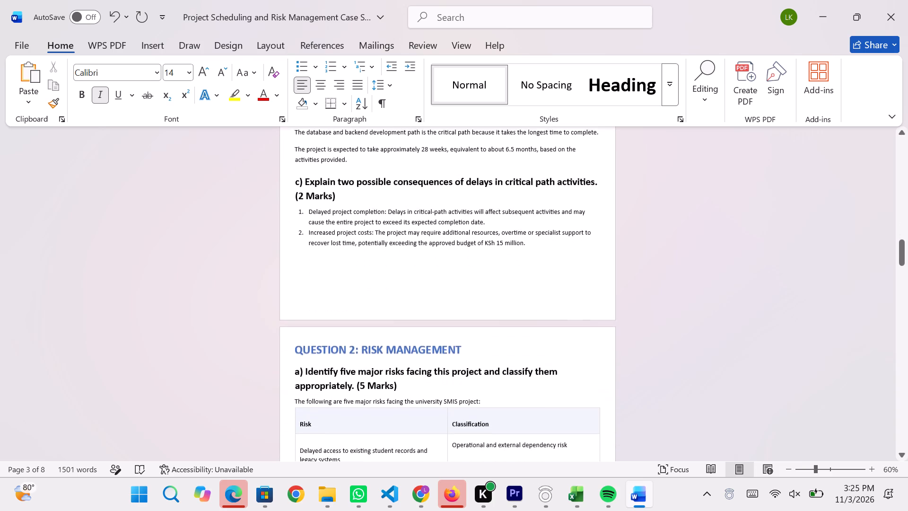
{"action": "scroll", "coordinate": [482, 218], "scroll_direction": "up", "scroll_amount": 7}
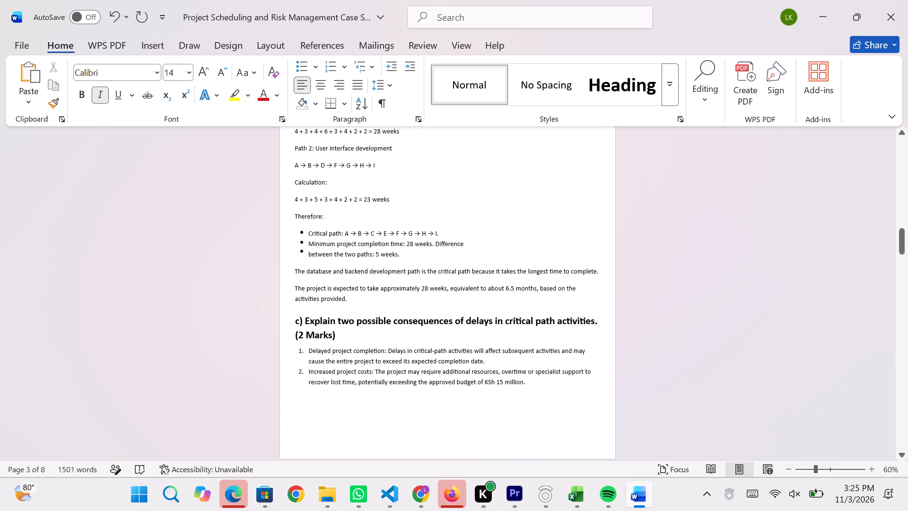
{"action": "scroll", "coordinate": [482, 218], "scroll_direction": "up", "scroll_amount": 7}
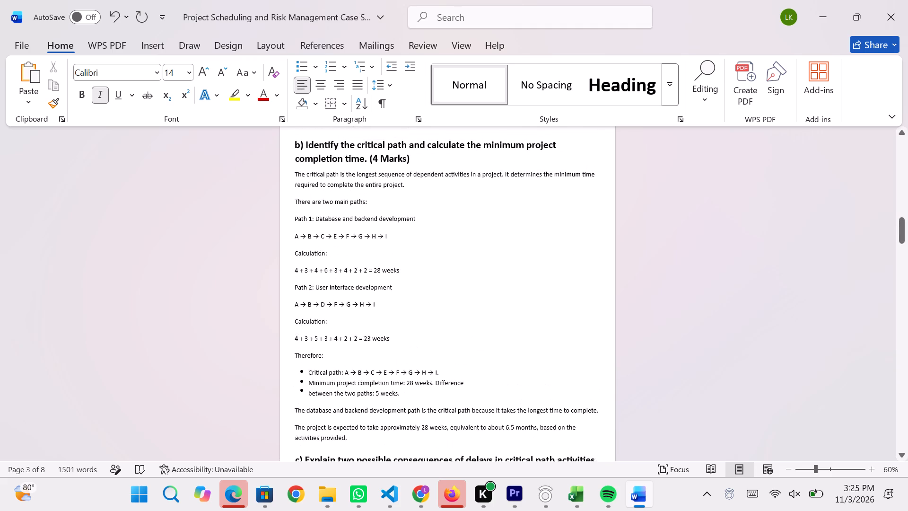
{"action": "scroll", "coordinate": [482, 218], "scroll_direction": "up", "scroll_amount": 17}
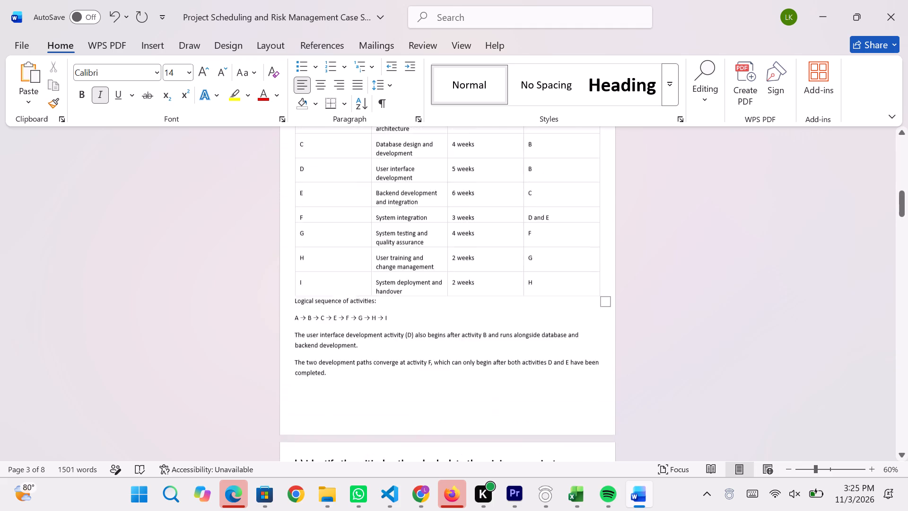
{"action": "scroll", "coordinate": [482, 217], "scroll_direction": "up", "scroll_amount": 16}
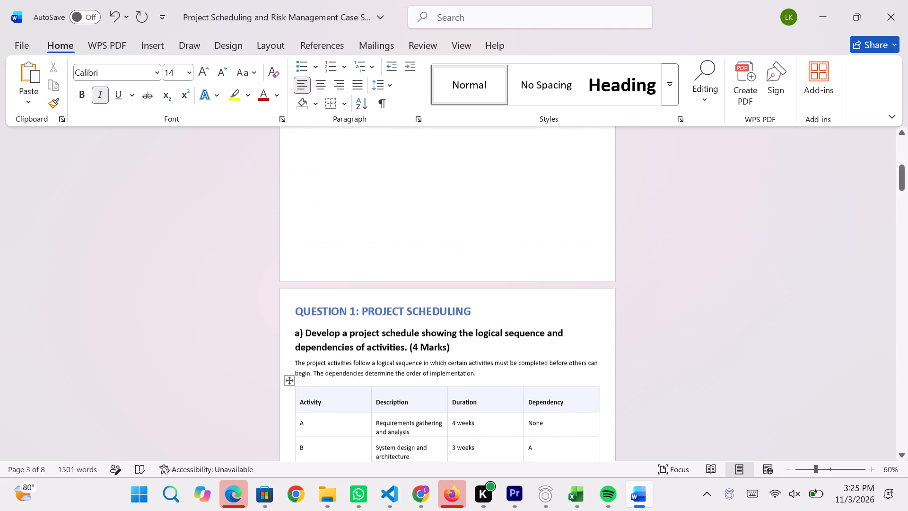
{"action": "scroll", "coordinate": [482, 217], "scroll_direction": "up", "scroll_amount": 18}
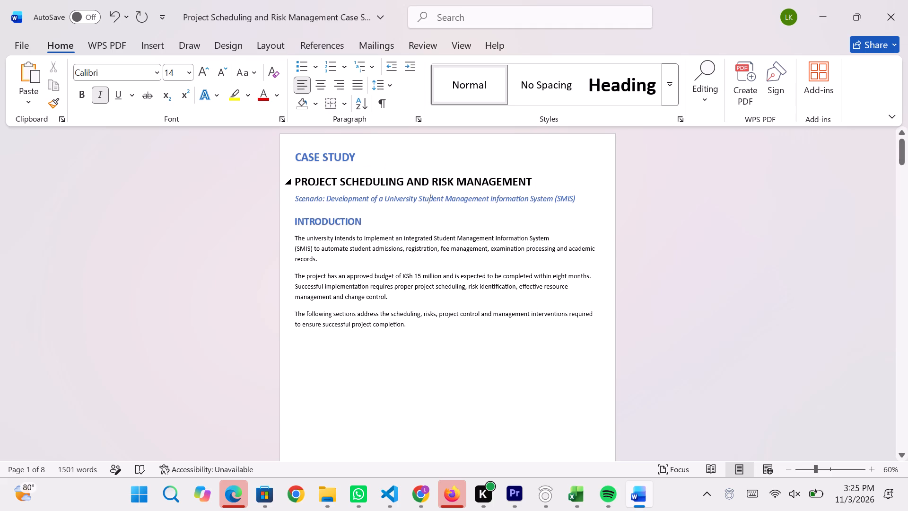
Format the "PROJECT SCHEDULING AND RISK MANAGEMENT" title in italics with the solid blue text effect.
{"action": "left_click_drag", "start_coordinate": [531, 182], "coordinate": [322, 185]}
{"action": "left_click", "coordinate": [99, 91]}
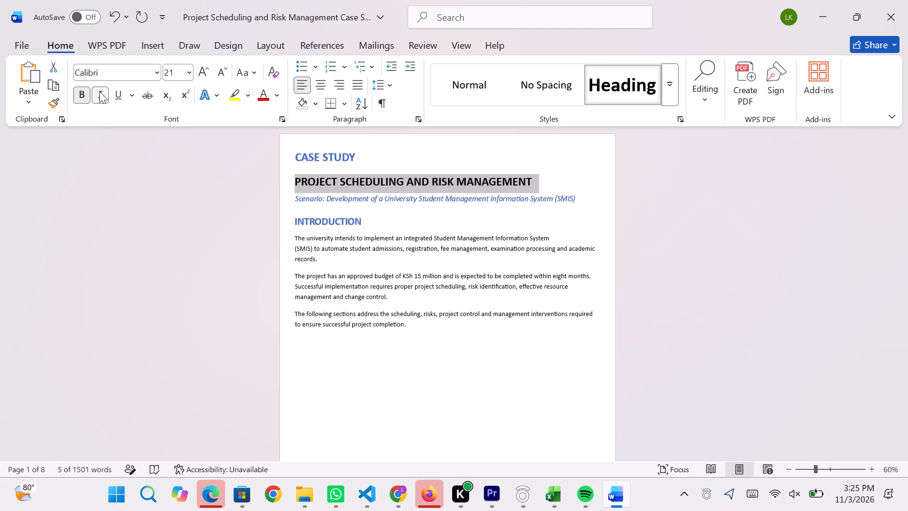
{"action": "left_click", "coordinate": [213, 101]}
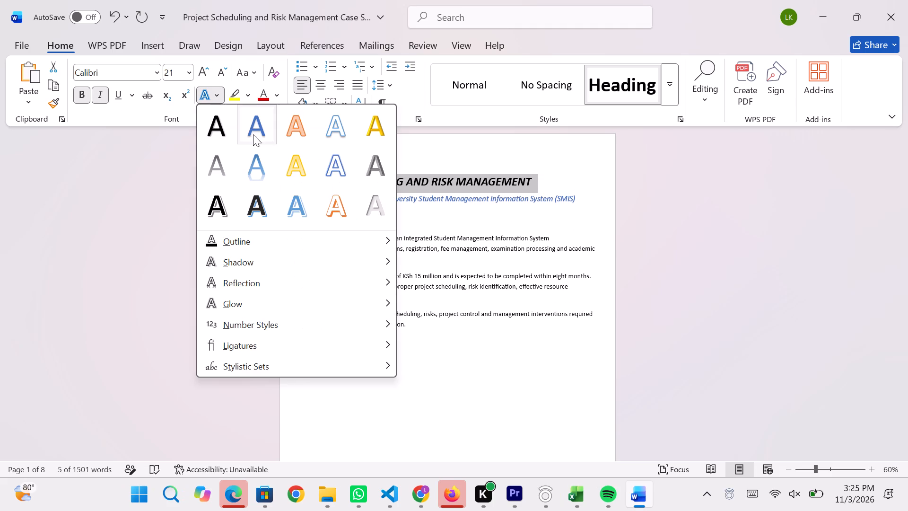
{"action": "left_click", "coordinate": [253, 132]}
{"action": "left_click", "coordinate": [428, 191]}
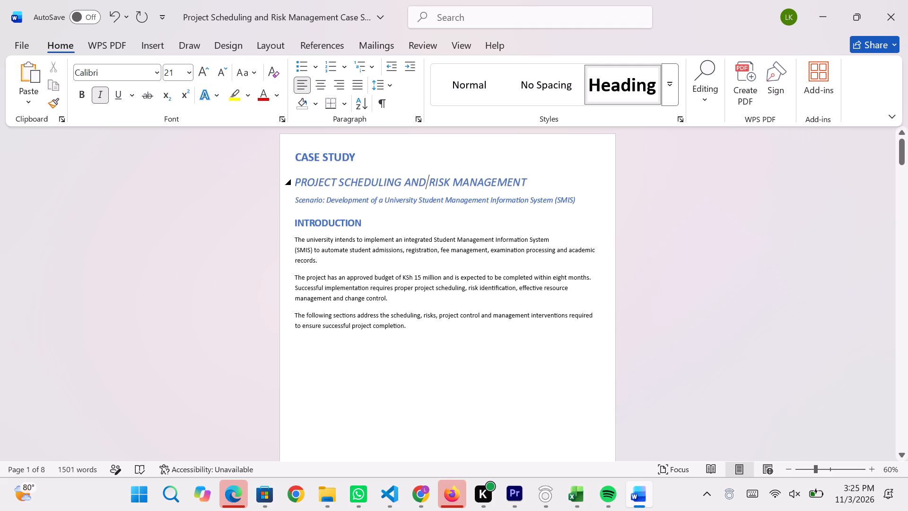
{"action": "scroll", "coordinate": [458, 232], "scroll_direction": "down", "scroll_amount": 1}
{"action": "scroll", "coordinate": [458, 230], "scroll_direction": "up", "scroll_amount": 1}
Apply the solid black text effect to the "Scenario: Development of a University Student Management Information System (SMIS)" line.
{"action": "left_click_drag", "start_coordinate": [297, 199], "coordinate": [558, 206]}
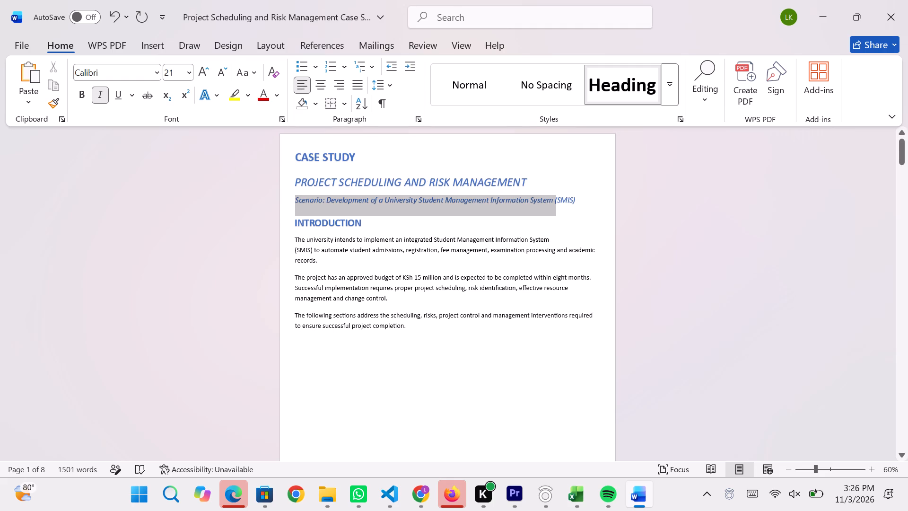
{"action": "left_click_drag", "start_coordinate": [558, 206], "coordinate": [577, 206]}
{"action": "left_click", "coordinate": [223, 98]}
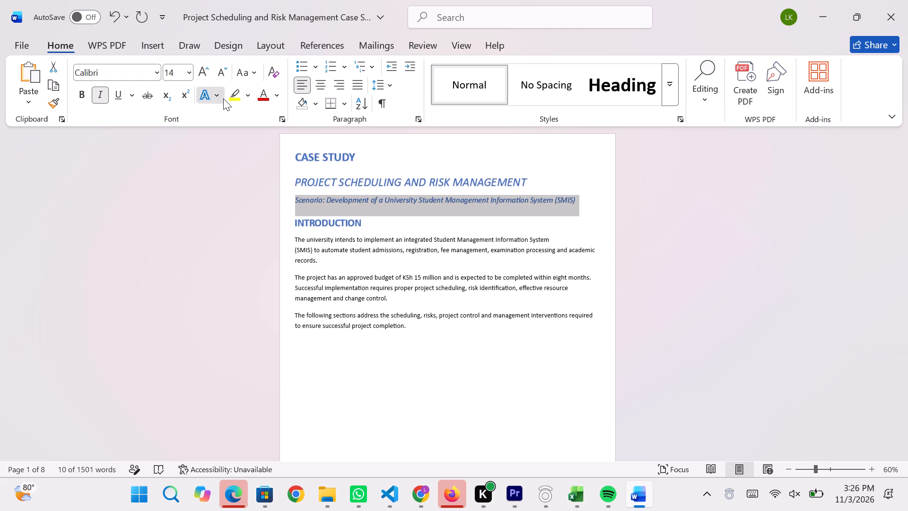
{"action": "left_click", "coordinate": [218, 125]}
{"action": "left_click", "coordinate": [391, 219]}
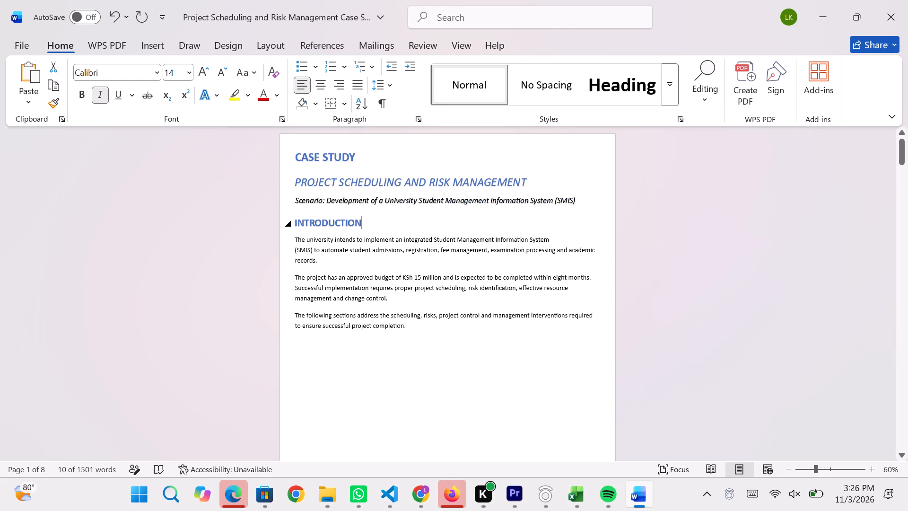
{"action": "scroll", "coordinate": [391, 219], "scroll_direction": "down", "scroll_amount": 1}
{"action": "scroll", "coordinate": [391, 219], "scroll_direction": "up", "scroll_amount": 1}
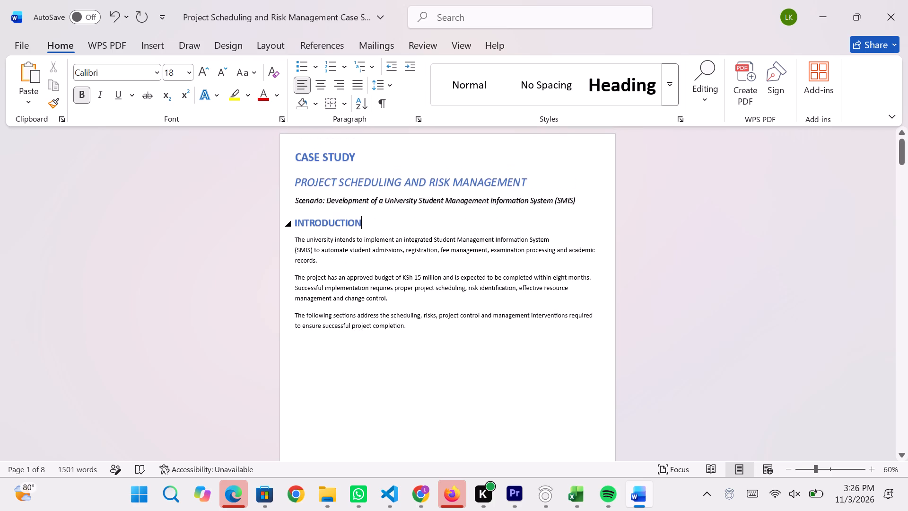
{"action": "scroll", "coordinate": [378, 212], "scroll_direction": "up", "scroll_amount": 1}
Make the "PROJECT SCHEDULING AND RISK MANAGEMENT" title bold.
{"action": "left_click_drag", "start_coordinate": [526, 185], "coordinate": [320, 184]}
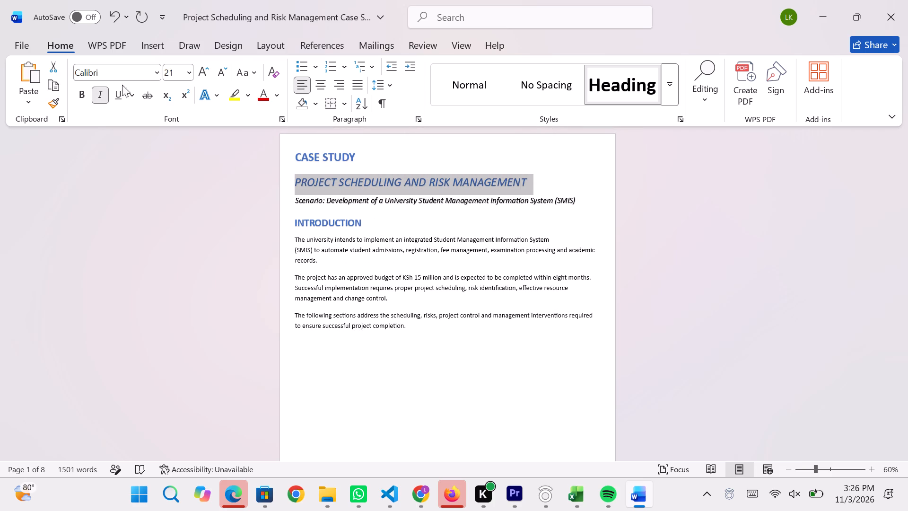
{"action": "left_click", "coordinate": [86, 95]}
{"action": "left_click", "coordinate": [341, 201]}
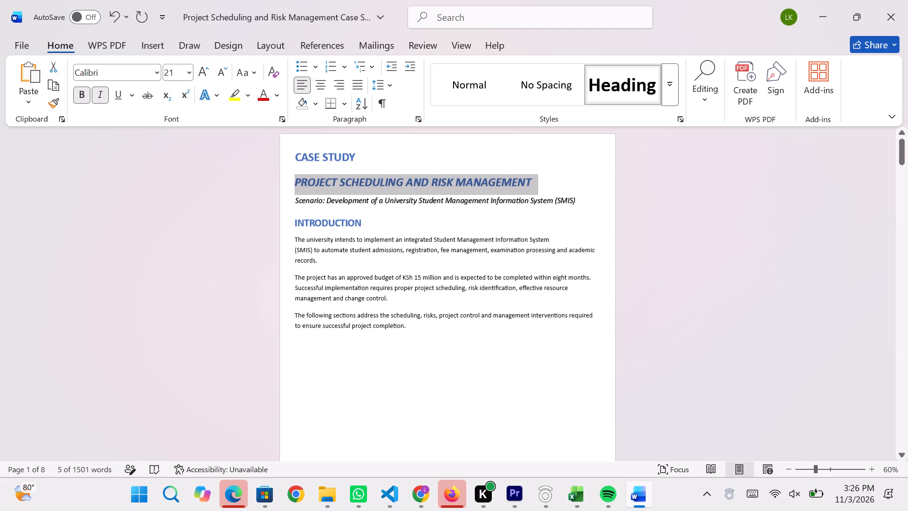
Check the look of the headings, scenario line and introduction on the first page.
{"action": "scroll", "coordinate": [383, 209], "scroll_direction": "down", "scroll_amount": 1}
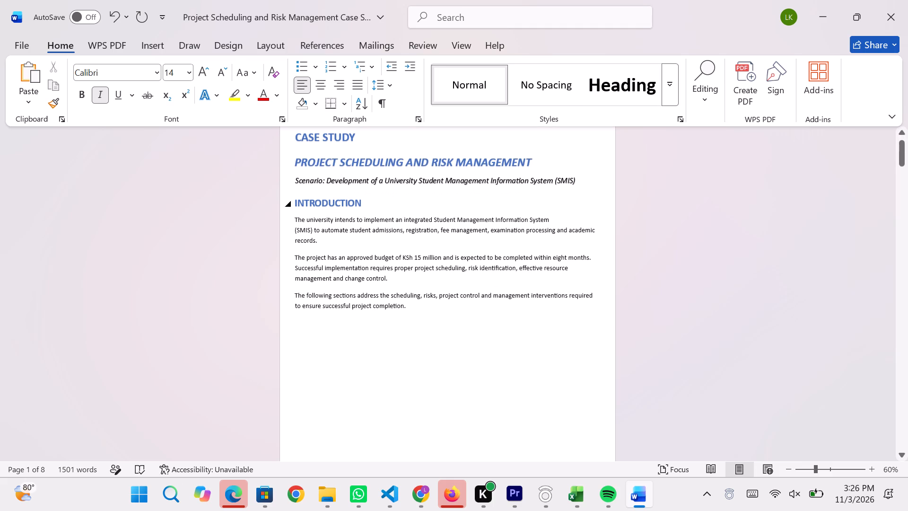
{"action": "scroll", "coordinate": [383, 209], "scroll_direction": "down", "scroll_amount": 1}
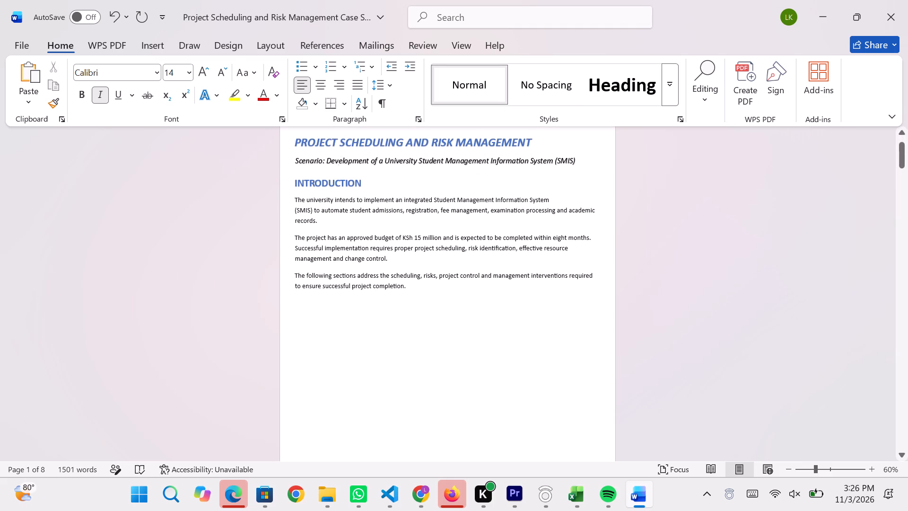
{"action": "scroll", "coordinate": [383, 204], "scroll_direction": "down", "scroll_amount": 1}
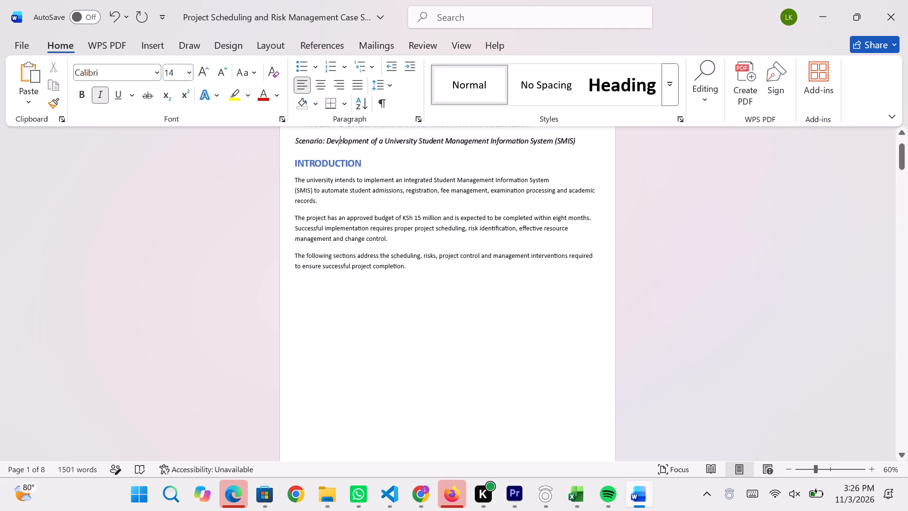
{"action": "scroll", "coordinate": [406, 264], "scroll_direction": "up", "scroll_amount": 8}
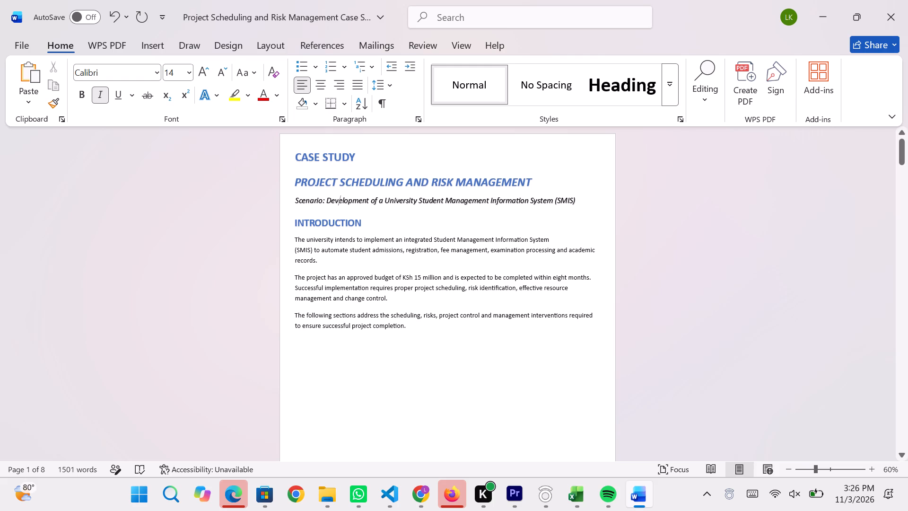
{"action": "scroll", "coordinate": [511, 364], "scroll_direction": "up", "scroll_amount": 2}
{"action": "left_click", "coordinate": [412, 497]}
{"action": "scroll", "coordinate": [488, 364], "scroll_direction": "up", "scroll_amount": 6}
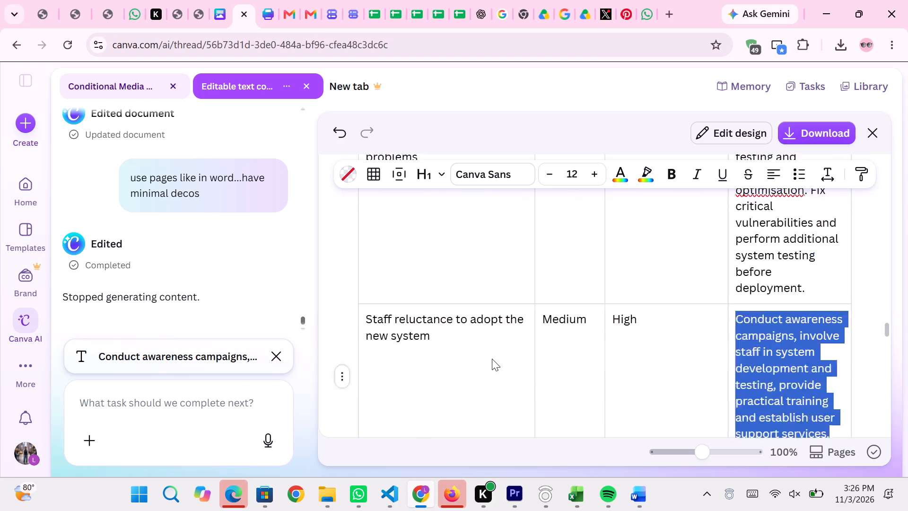
{"action": "scroll", "coordinate": [522, 75], "scroll_direction": "up", "scroll_amount": 1}
{"action": "left_click", "coordinate": [474, 13]}
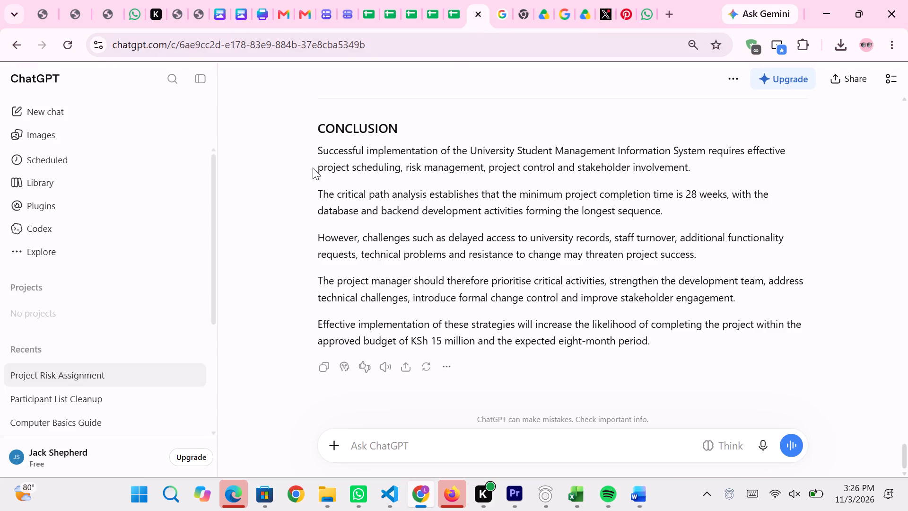
{"action": "scroll", "coordinate": [446, 280], "scroll_direction": "up", "scroll_amount": 16}
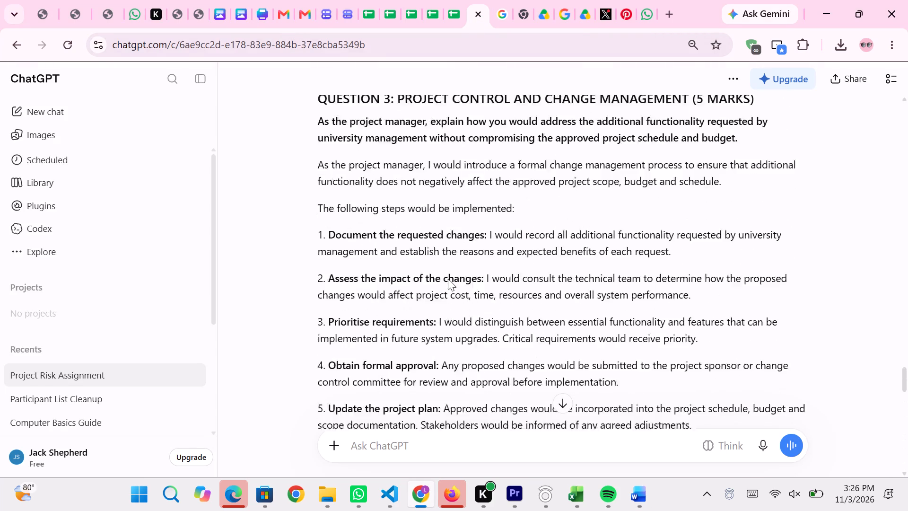
{"action": "scroll", "coordinate": [448, 279], "scroll_direction": "up", "scroll_amount": 20}
{"action": "scroll", "coordinate": [448, 279], "scroll_direction": "up", "scroll_amount": 5}
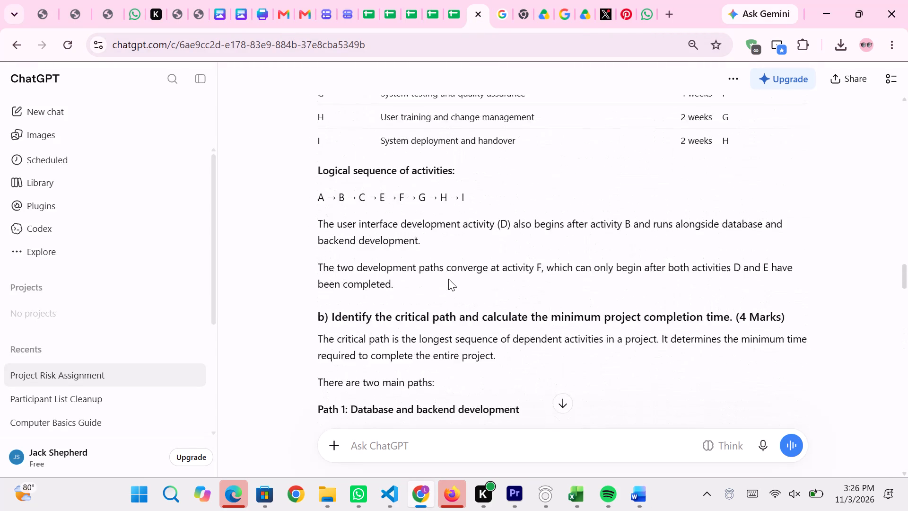
{"action": "scroll", "coordinate": [448, 279], "scroll_direction": "up", "scroll_amount": 12}
{"action": "scroll", "coordinate": [448, 279], "scroll_direction": "down", "scroll_amount": 7}
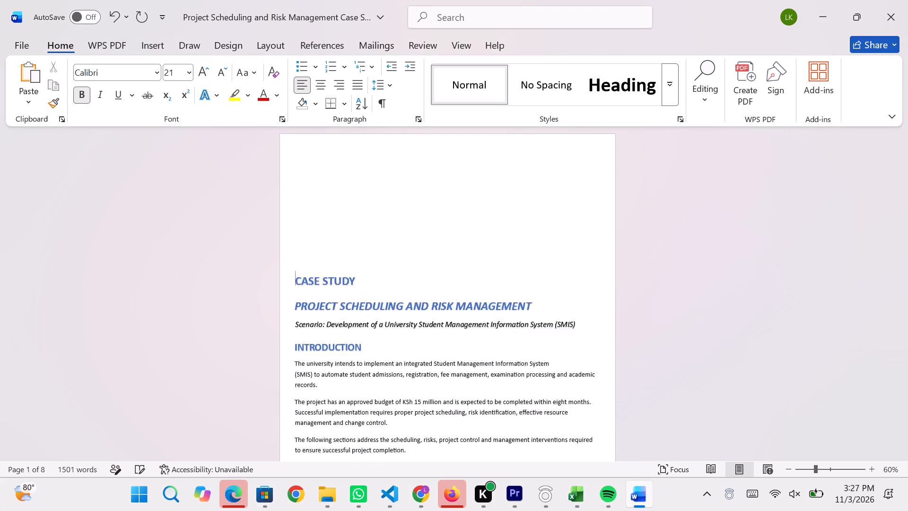
{"action": "key", "text": "Return"}
{"action": "key", "text": "Return"}
{"action": "key", "text": "Return"}
{"action": "key", "text": "Return"}
{"action": "key", "text": "Return"}
{"action": "key", "text": "Return"}
{"action": "key", "text": "Return"}
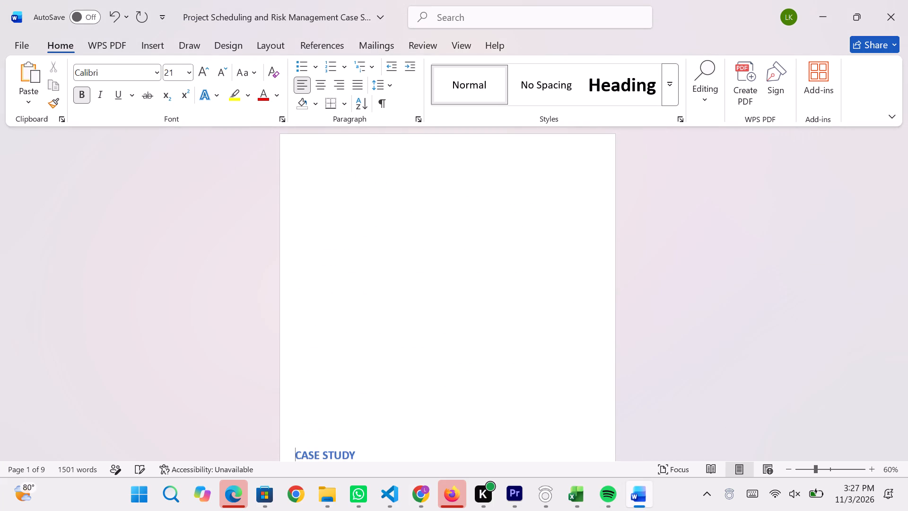
{"action": "scroll", "coordinate": [332, 187], "scroll_direction": "down", "scroll_amount": 7}
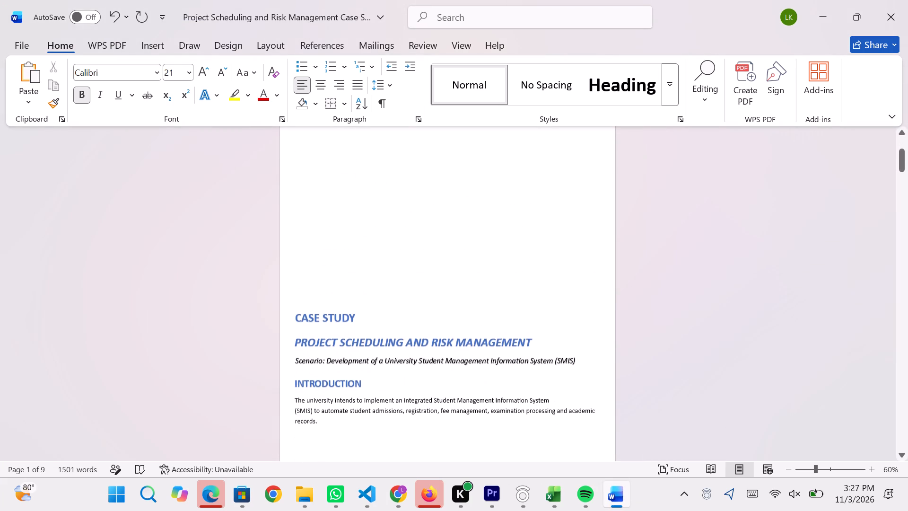
{"action": "key", "text": "Return"}
{"action": "key", "text": "Return"}
{"action": "key", "text": "Return"}
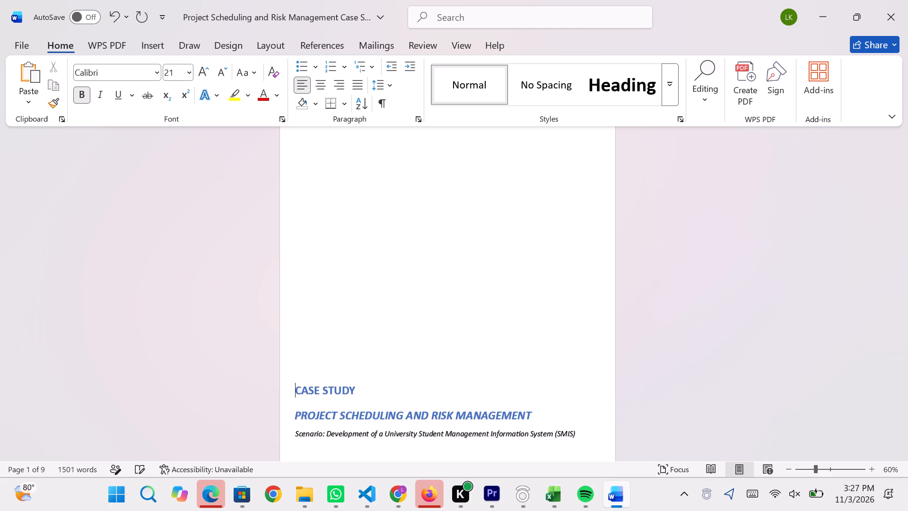
{"action": "key", "text": "Return"}
{"action": "key", "text": "Return"}
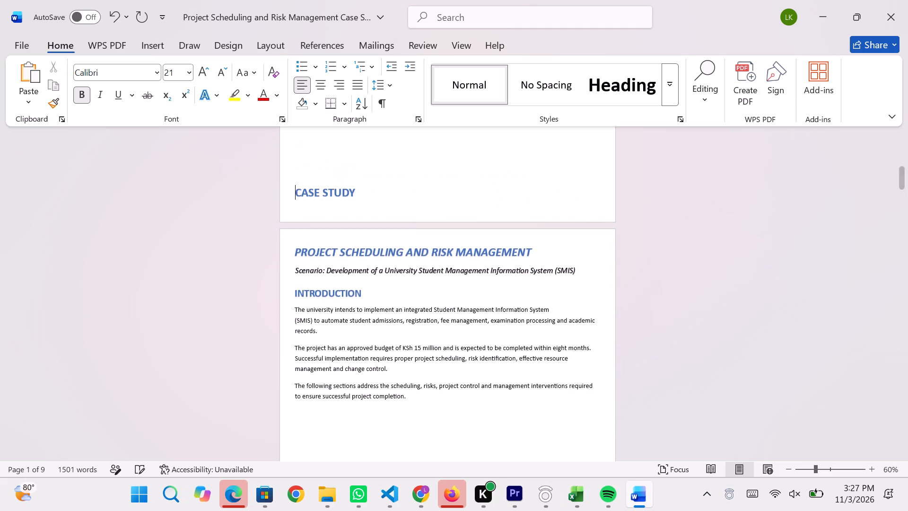
{"action": "key", "text": "Return"}
Paste the copied cover page template near the top of the blank first page.
{"action": "scroll", "coordinate": [368, 195], "scroll_direction": "up", "scroll_amount": 2}
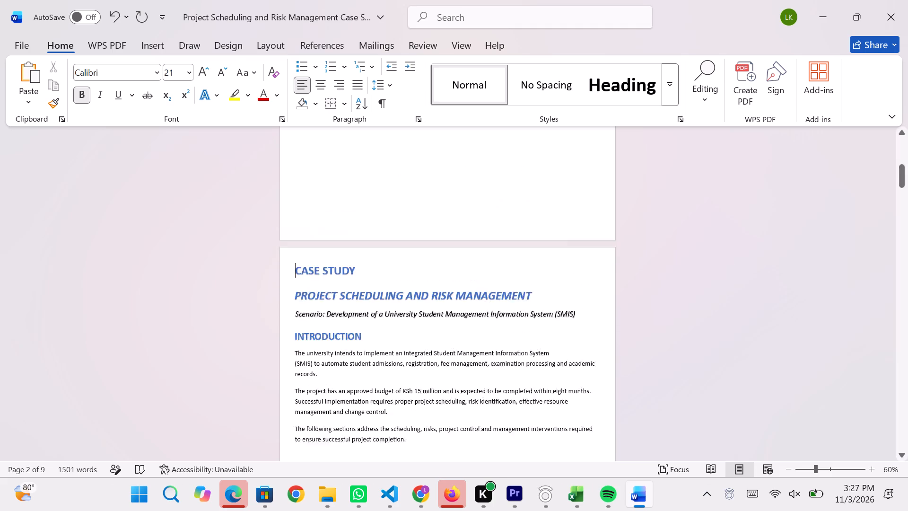
{"action": "scroll", "coordinate": [368, 195], "scroll_direction": "up", "scroll_amount": 14}
{"action": "scroll", "coordinate": [312, 192], "scroll_direction": "up", "scroll_amount": 4}
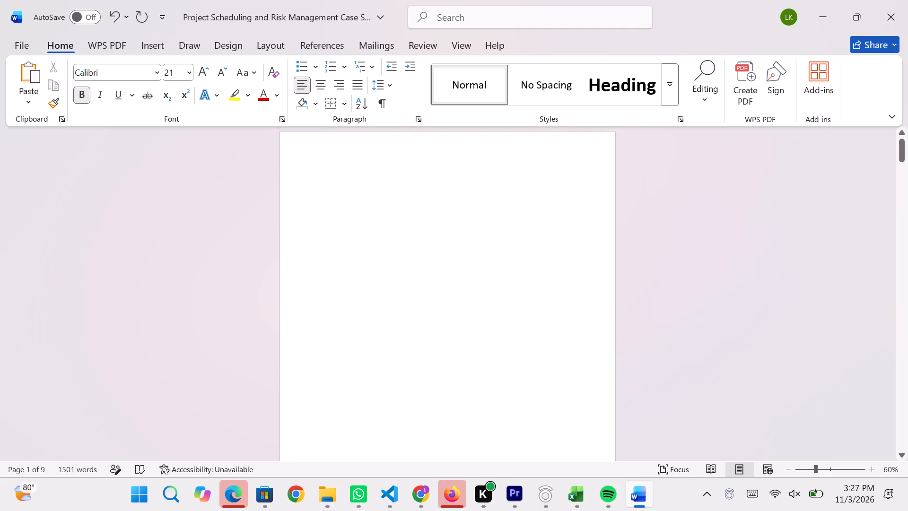
{"action": "left_click", "coordinate": [323, 208]}
{"action": "key", "text": "ctrl+v"}
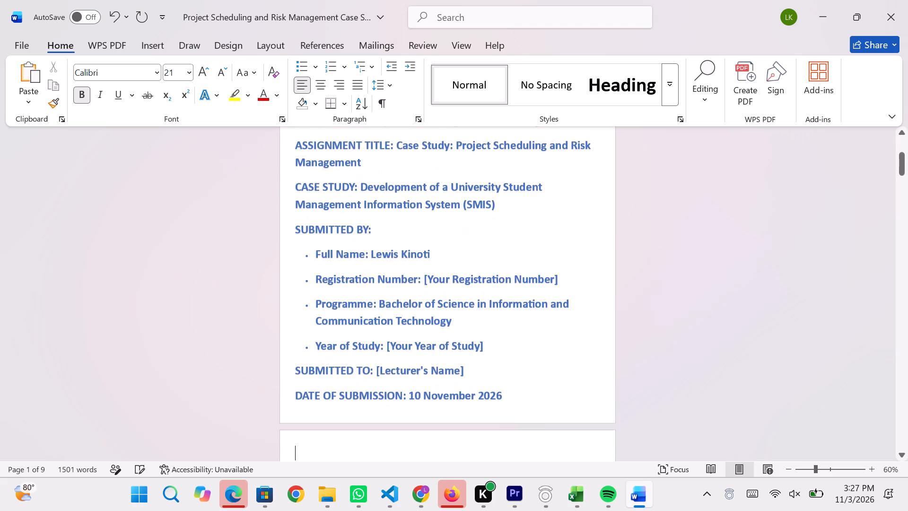
Delete the "ASSIGNMENT COVER PAGE" and "[NAME OF YOUR UNIVERSITY]" lines from the cover page.
{"action": "scroll", "coordinate": [459, 340], "scroll_direction": "up", "scroll_amount": 13}
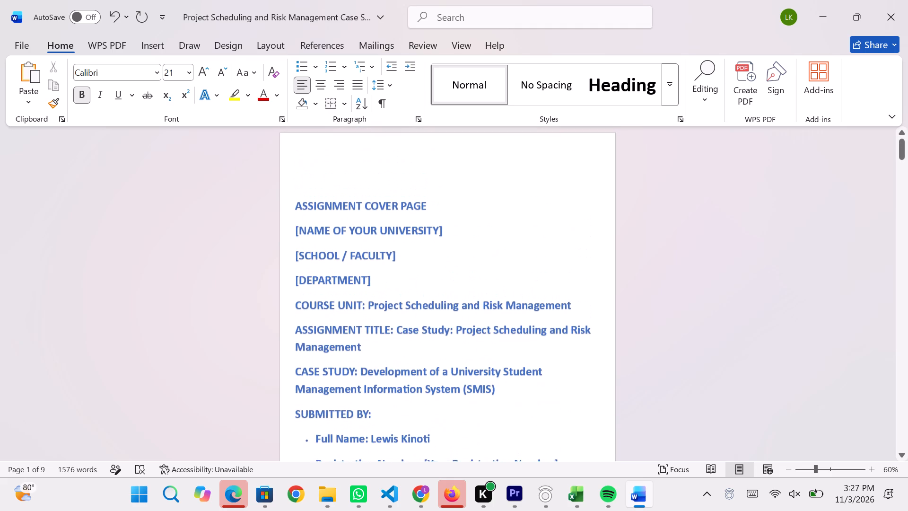
{"action": "left_click_drag", "start_coordinate": [449, 232], "coordinate": [309, 223]}
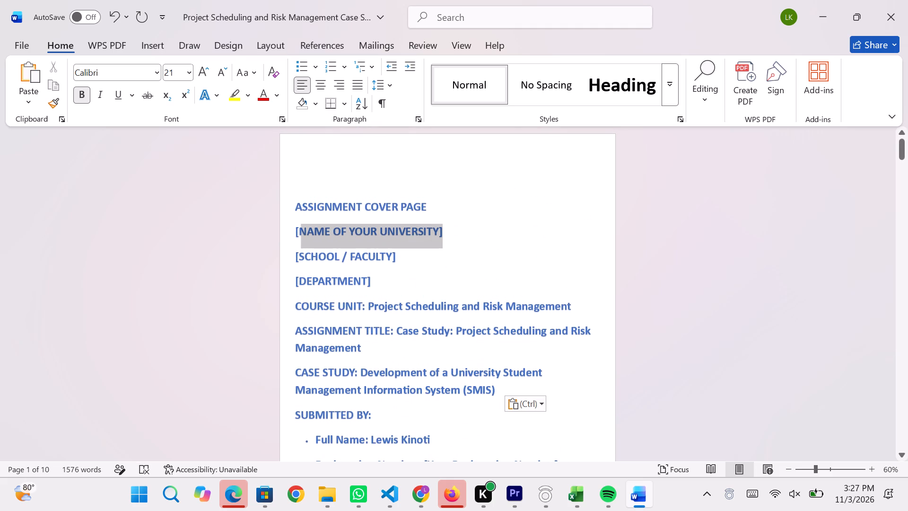
{"action": "left_click_drag", "start_coordinate": [309, 223], "coordinate": [304, 223]}
{"action": "key", "text": "BackSpace"}
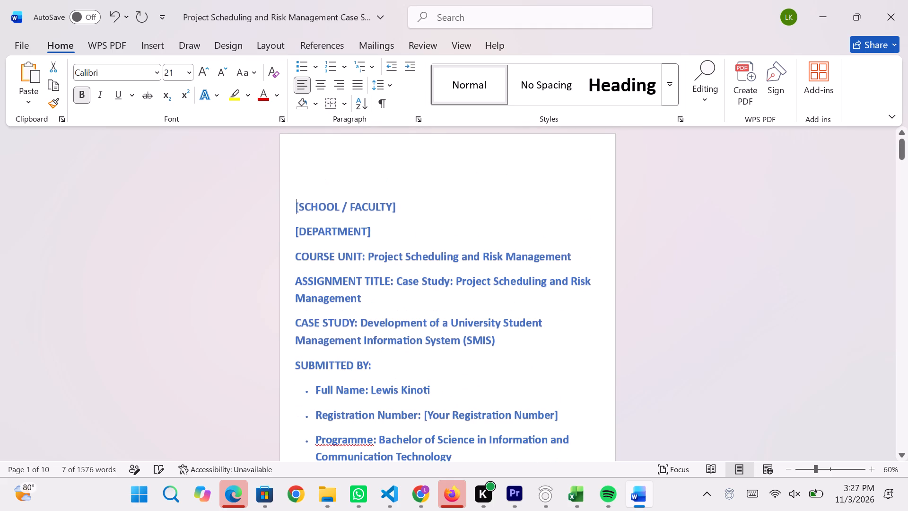
Look through the Pictures and Downloads folders for a picture to insert above "[SCHOOL / FACULTY]" on the cover page, inserting nothing.
{"action": "left_click", "coordinate": [347, 173]}
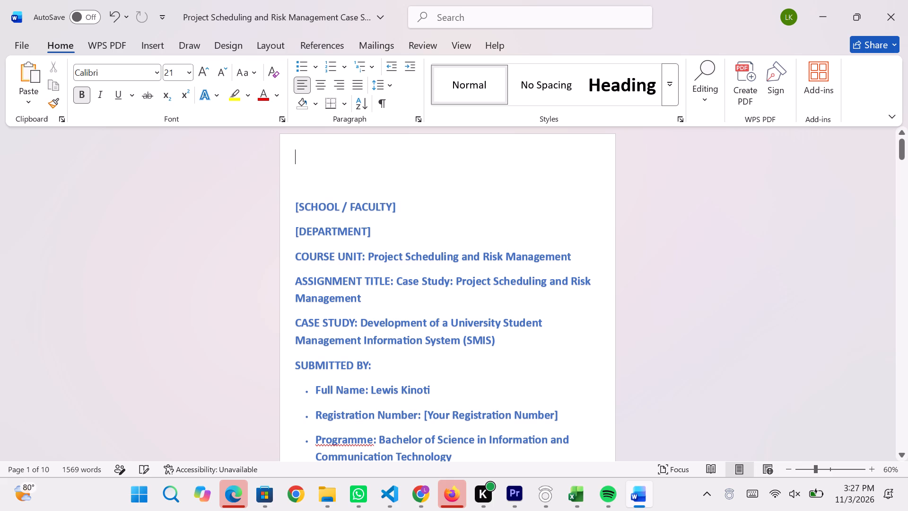
{"action": "left_click", "coordinate": [157, 51]}
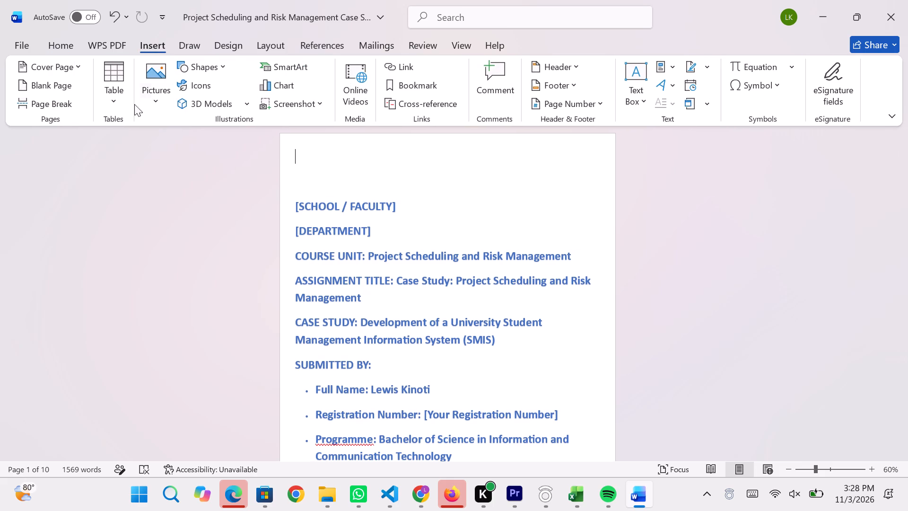
{"action": "left_click", "coordinate": [159, 99]}
{"action": "left_click", "coordinate": [184, 143]}
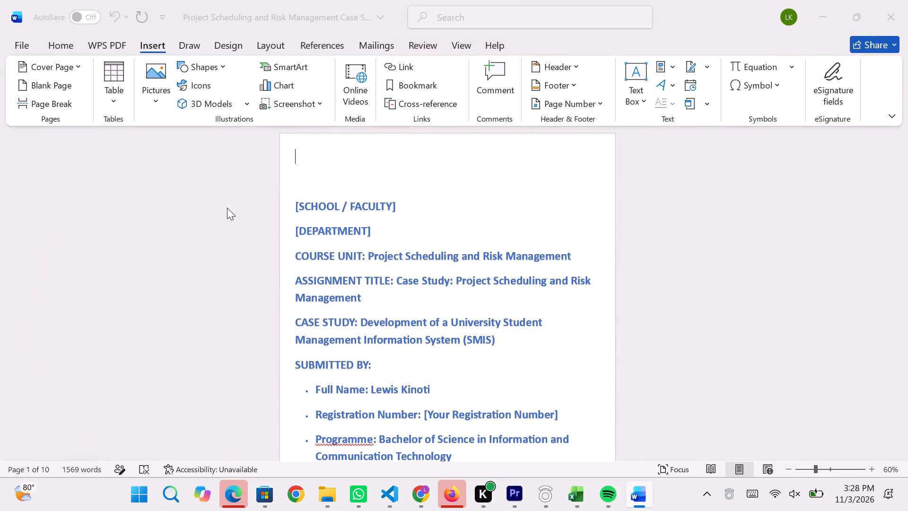
{"action": "scroll", "coordinate": [272, 208], "scroll_direction": "down", "scroll_amount": 2}
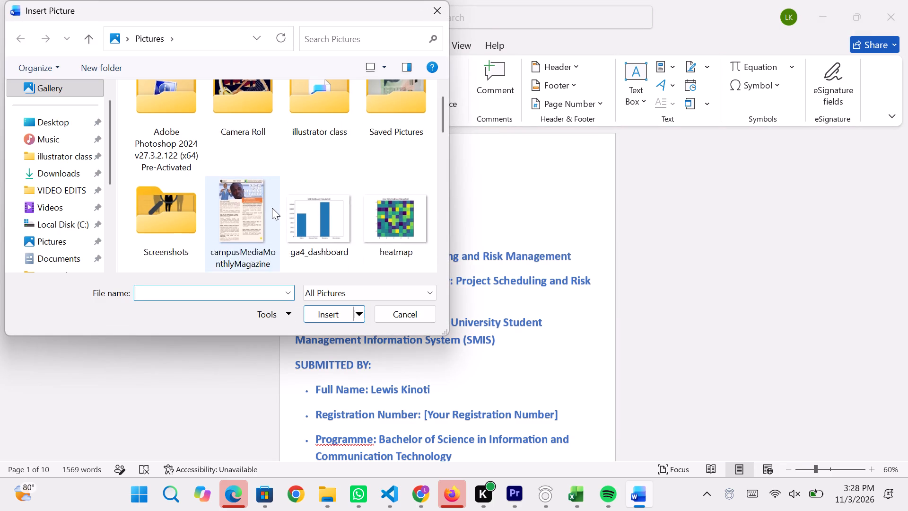
{"action": "scroll", "coordinate": [272, 208], "scroll_direction": "down", "scroll_amount": 1}
{"action": "scroll", "coordinate": [272, 208], "scroll_direction": "up", "scroll_amount": 2}
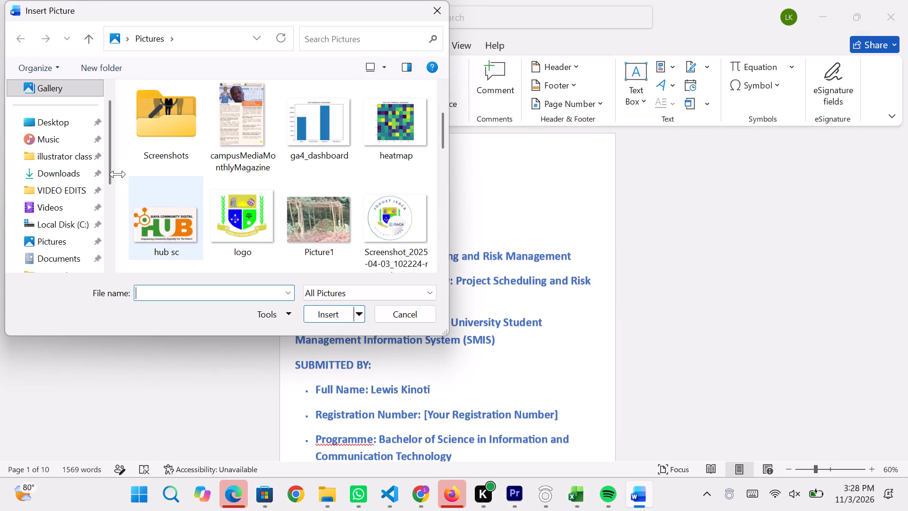
{"action": "double_click", "coordinate": [75, 167]}
{"action": "scroll", "coordinate": [312, 177], "scroll_direction": "down", "scroll_amount": 1}
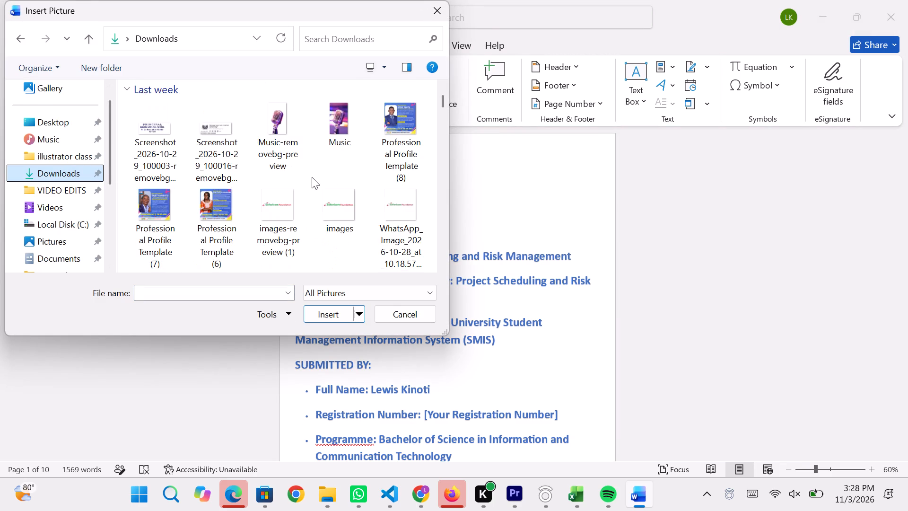
{"action": "scroll", "coordinate": [312, 177], "scroll_direction": "down", "scroll_amount": 10}
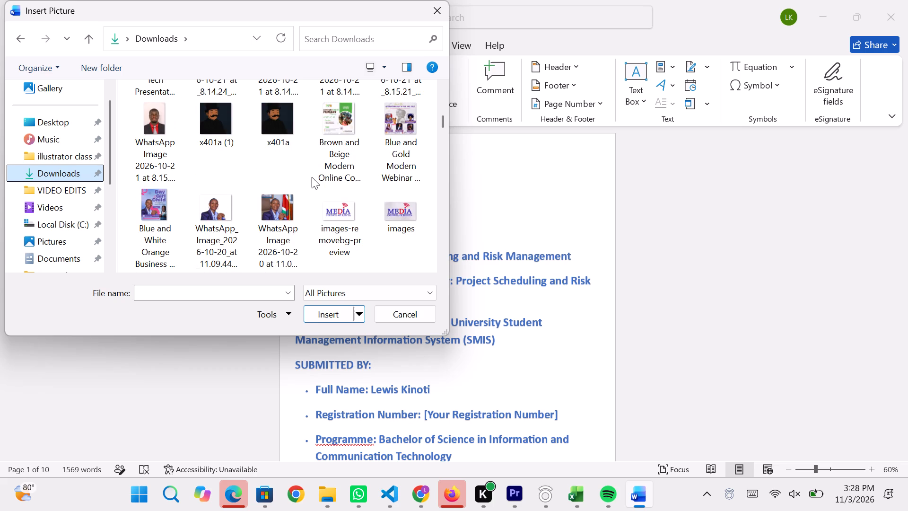
{"action": "scroll", "coordinate": [312, 177], "scroll_direction": "down", "scroll_amount": 7}
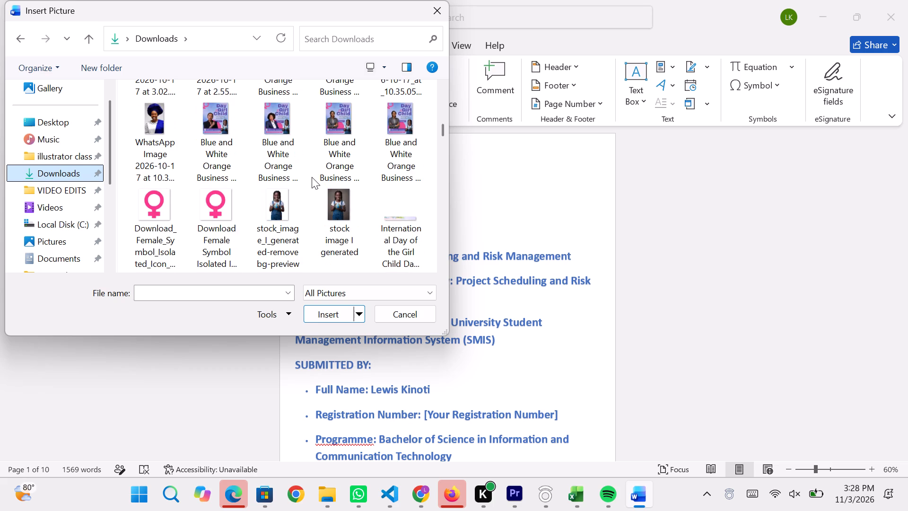
{"action": "scroll", "coordinate": [312, 177], "scroll_direction": "down", "scroll_amount": 5}
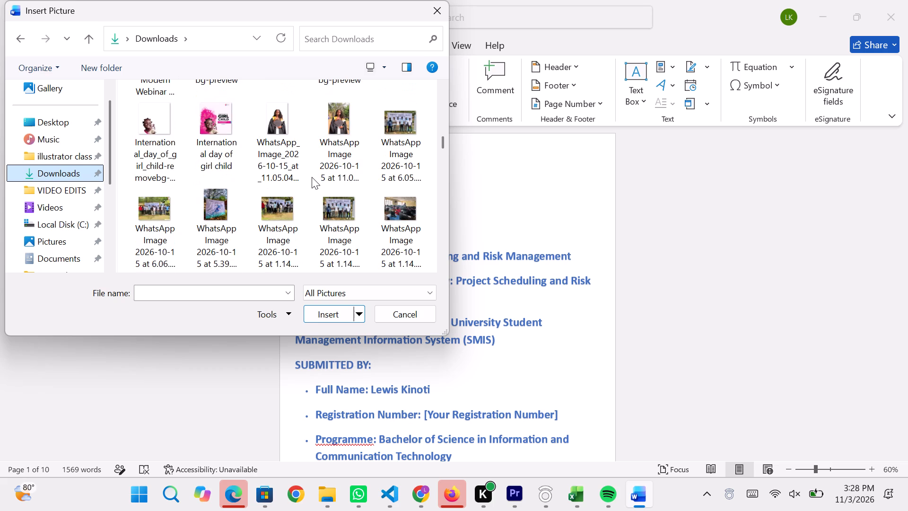
{"action": "scroll", "coordinate": [312, 177], "scroll_direction": "down", "scroll_amount": 4}
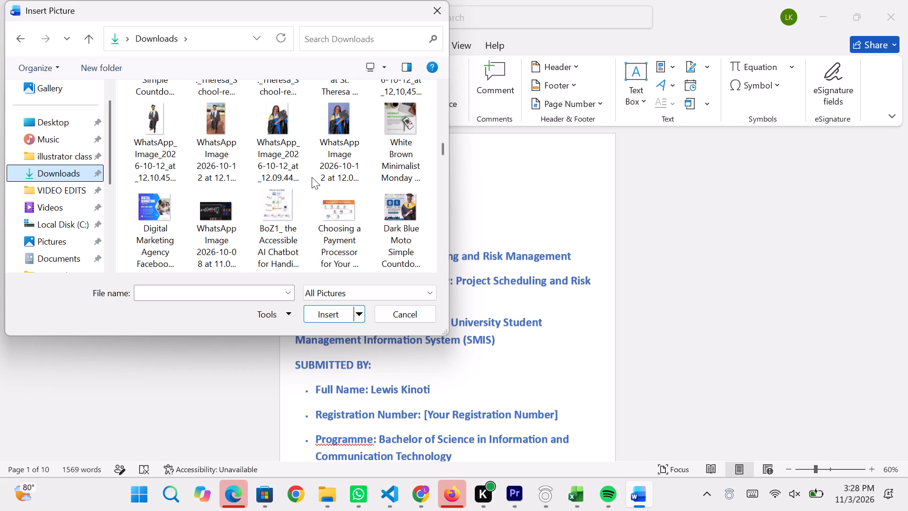
{"action": "scroll", "coordinate": [312, 177], "scroll_direction": "down", "scroll_amount": 3}
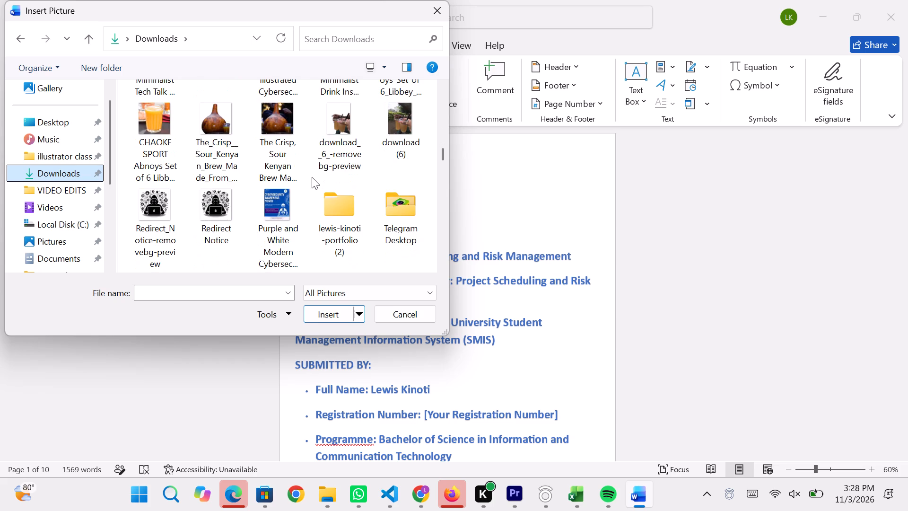
{"action": "scroll", "coordinate": [312, 177], "scroll_direction": "down", "scroll_amount": 4}
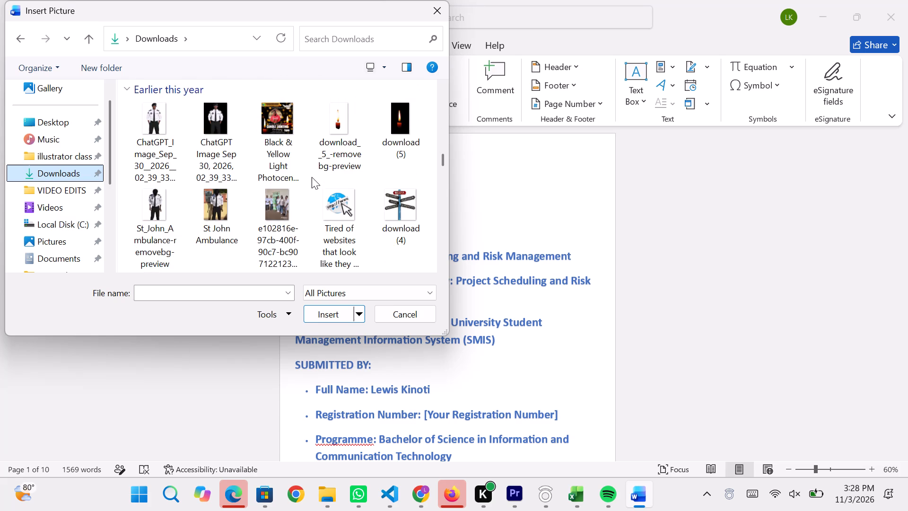
{"action": "scroll", "coordinate": [312, 177], "scroll_direction": "down", "scroll_amount": 3}
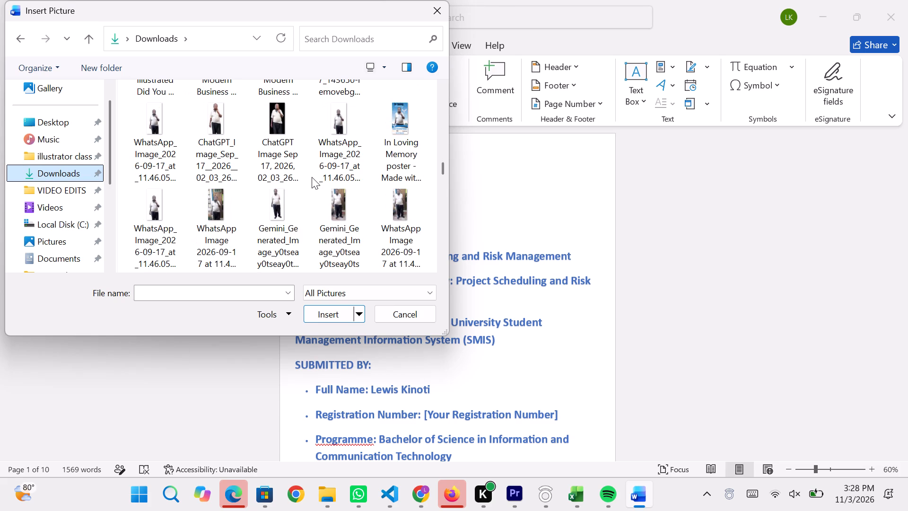
{"action": "scroll", "coordinate": [312, 177], "scroll_direction": "up", "scroll_amount": 1}
{"action": "scroll", "coordinate": [312, 177], "scroll_direction": "down", "scroll_amount": 3}
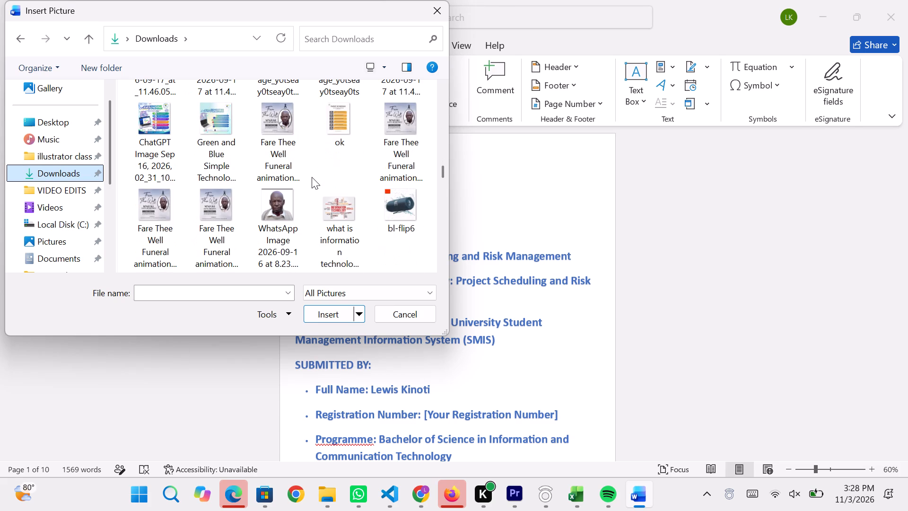
{"action": "scroll", "coordinate": [312, 177], "scroll_direction": "down", "scroll_amount": 5}
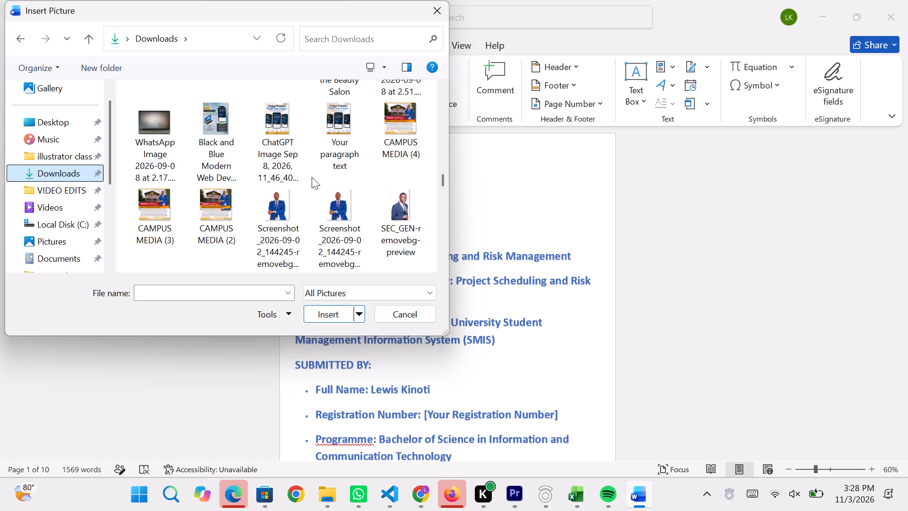
{"action": "scroll", "coordinate": [312, 177], "scroll_direction": "down", "scroll_amount": 3}
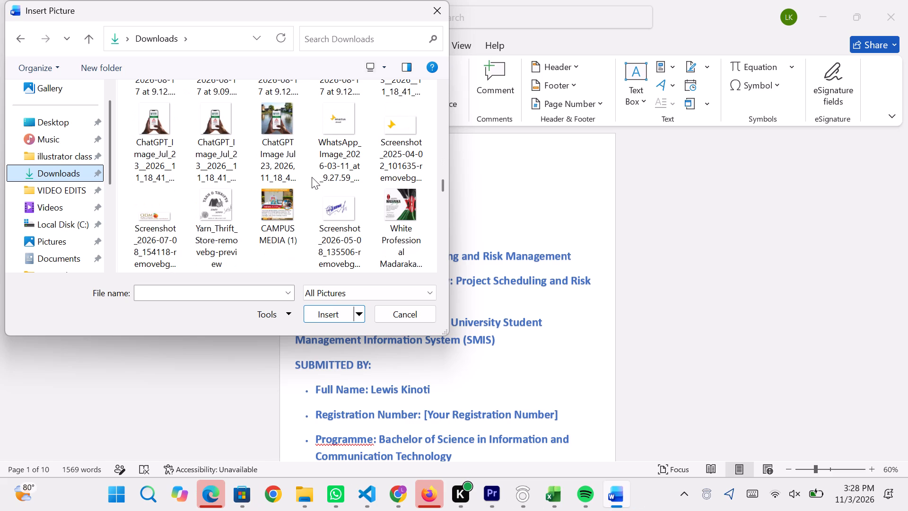
{"action": "scroll", "coordinate": [312, 177], "scroll_direction": "up", "scroll_amount": 4}
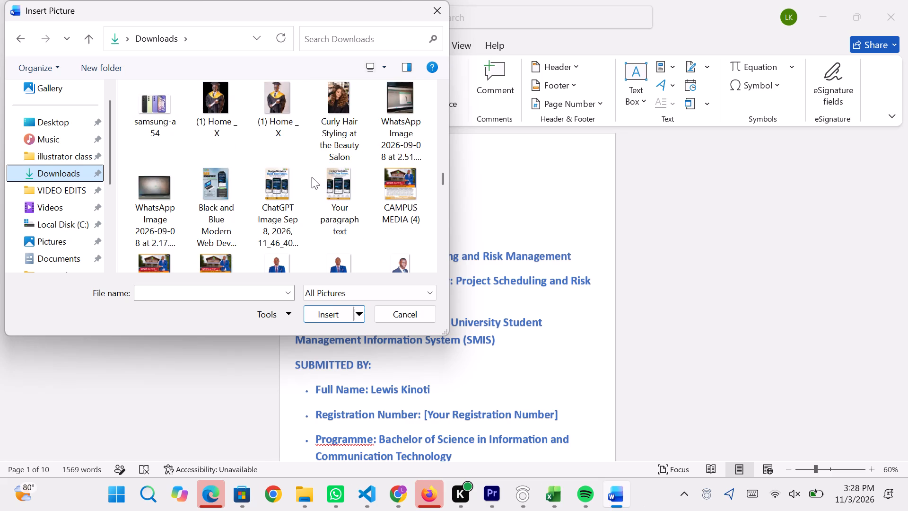
{"action": "scroll", "coordinate": [312, 177], "scroll_direction": "up", "scroll_amount": 7}
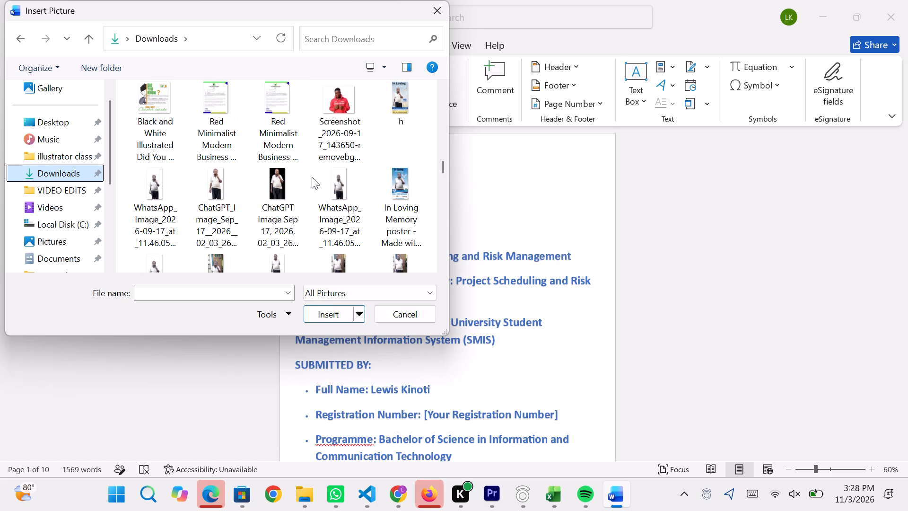
{"action": "scroll", "coordinate": [312, 167], "scroll_direction": "up", "scroll_amount": 4}
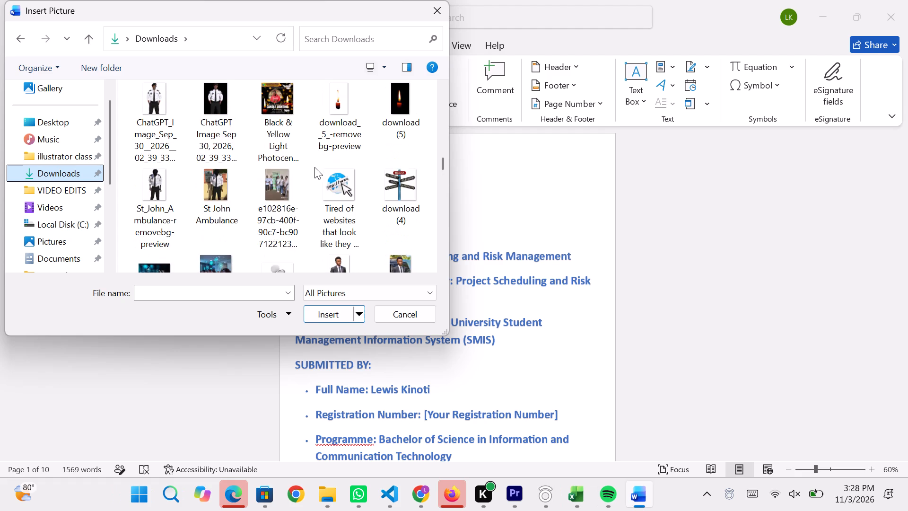
{"action": "scroll", "coordinate": [314, 167], "scroll_direction": "up", "scroll_amount": 16}
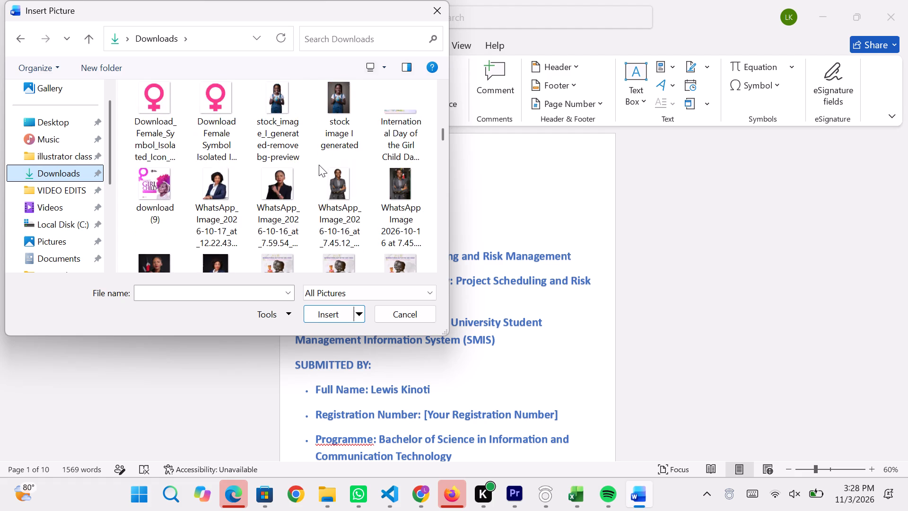
{"action": "scroll", "coordinate": [319, 165], "scroll_direction": "up", "scroll_amount": 11}
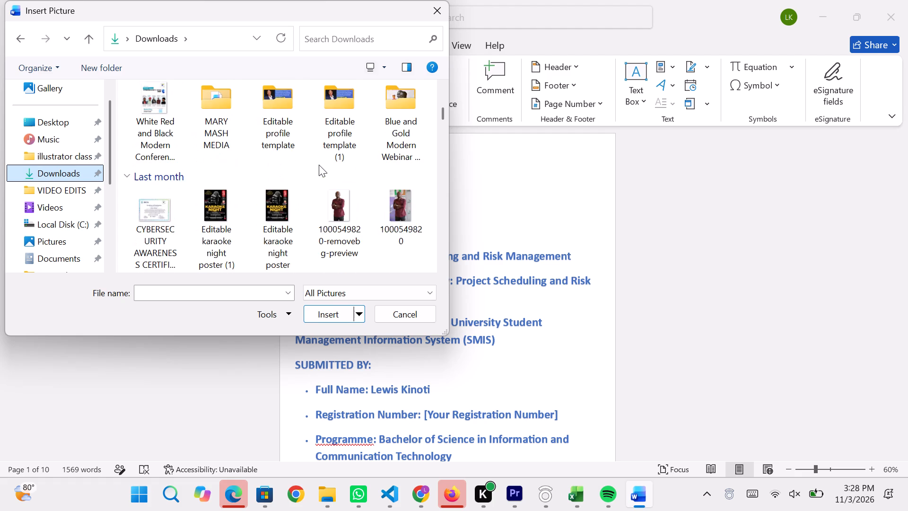
{"action": "scroll", "coordinate": [319, 165], "scroll_direction": "up", "scroll_amount": 14}
{"action": "scroll", "coordinate": [319, 165], "scroll_direction": "down", "scroll_amount": 11}
{"action": "scroll", "coordinate": [319, 165], "scroll_direction": "up", "scroll_amount": 2}
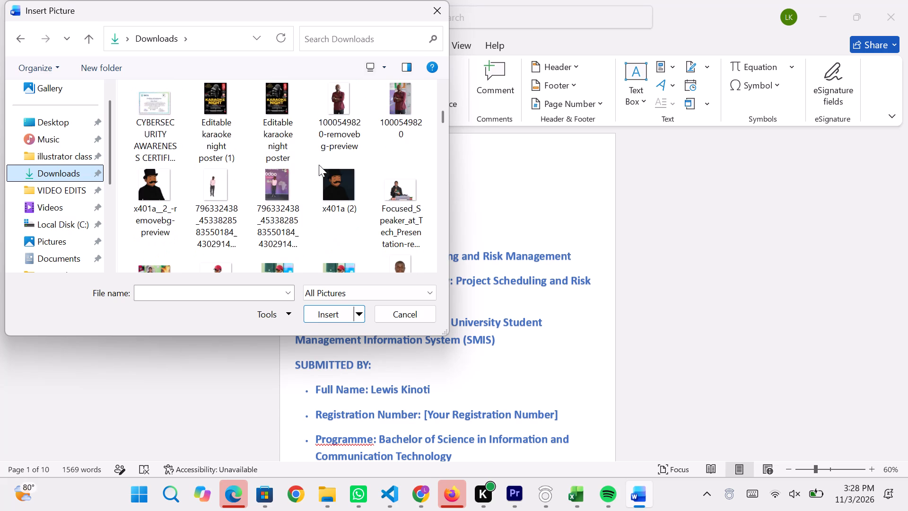
{"action": "scroll", "coordinate": [319, 165], "scroll_direction": "down", "scroll_amount": 15}
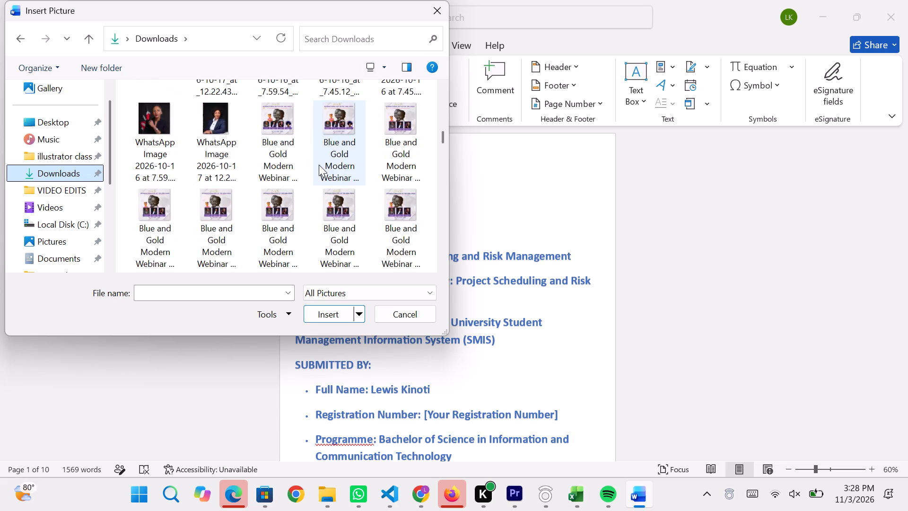
{"action": "scroll", "coordinate": [319, 165], "scroll_direction": "down", "scroll_amount": 11}
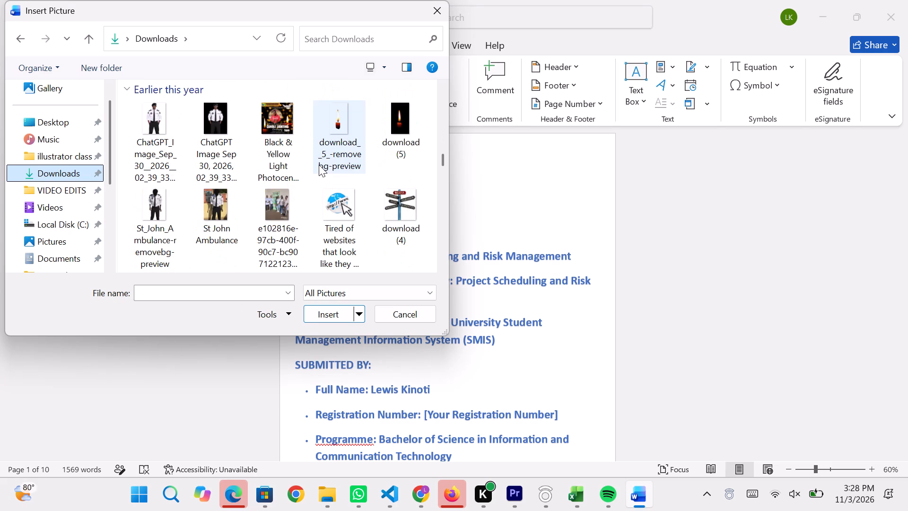
{"action": "scroll", "coordinate": [319, 165], "scroll_direction": "down", "scroll_amount": 8}
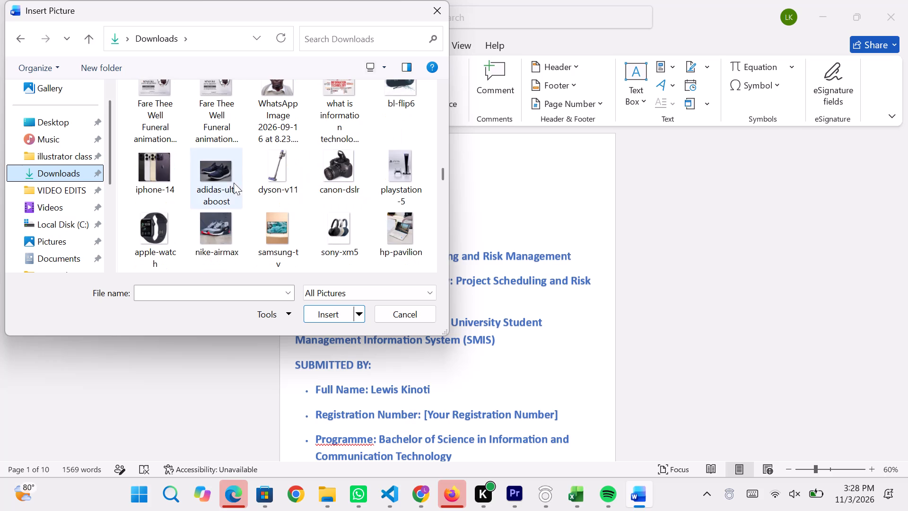
{"action": "scroll", "coordinate": [291, 159], "scroll_direction": "down", "scroll_amount": 3}
{"action": "scroll", "coordinate": [332, 162], "scroll_direction": "down", "scroll_amount": 6}
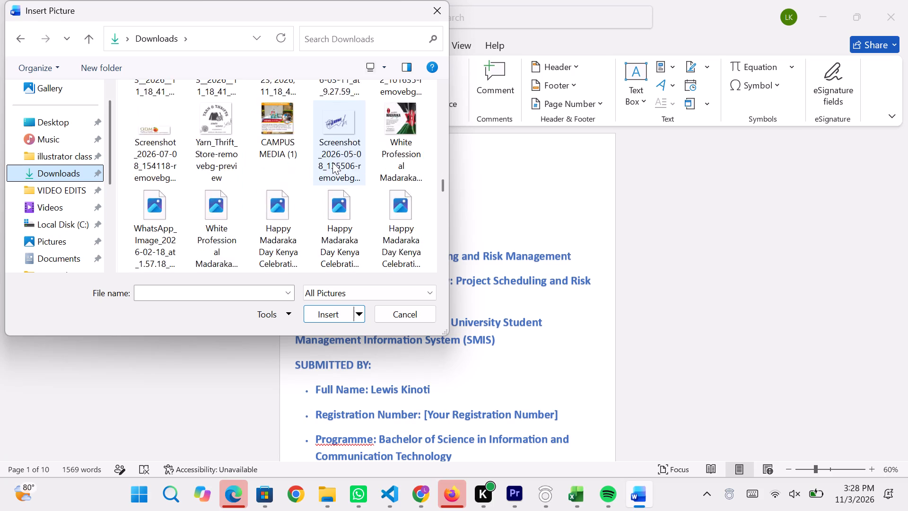
{"action": "scroll", "coordinate": [332, 162], "scroll_direction": "down", "scroll_amount": 11}
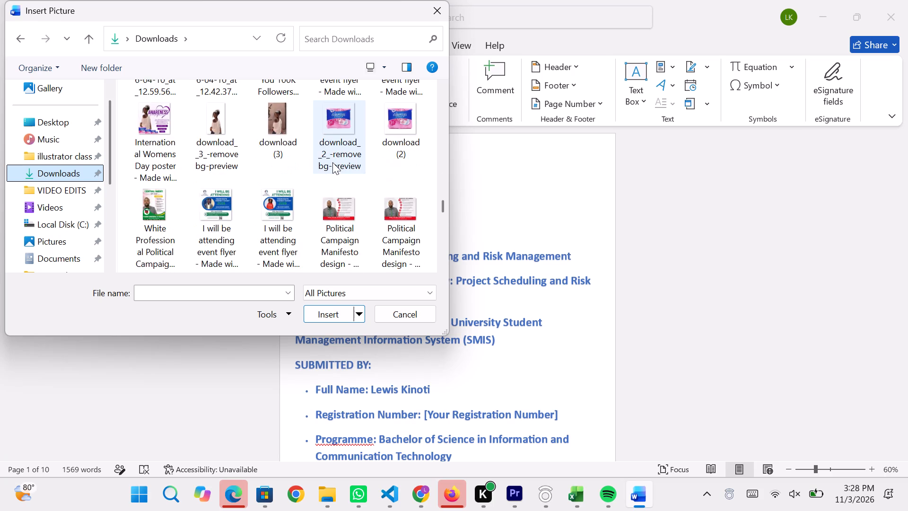
{"action": "scroll", "coordinate": [332, 162], "scroll_direction": "down", "scroll_amount": 13}
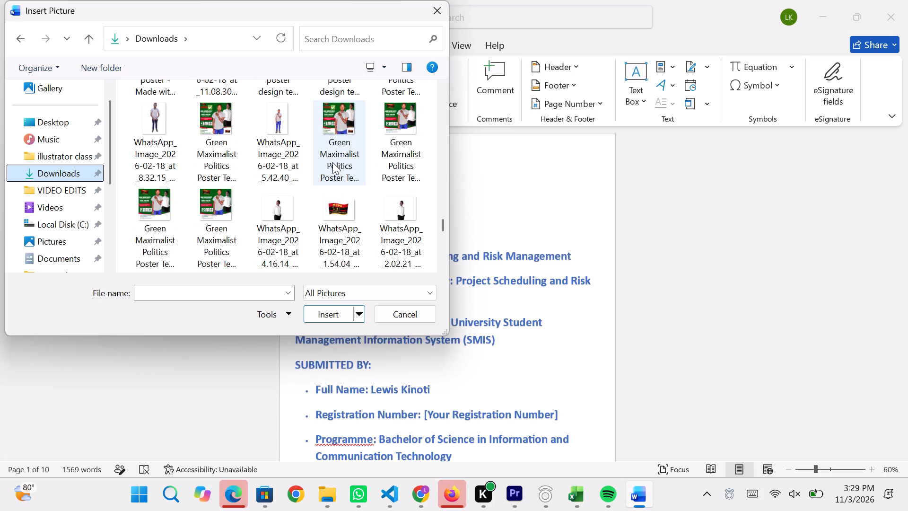
{"action": "scroll", "coordinate": [332, 162], "scroll_direction": "down", "scroll_amount": 12}
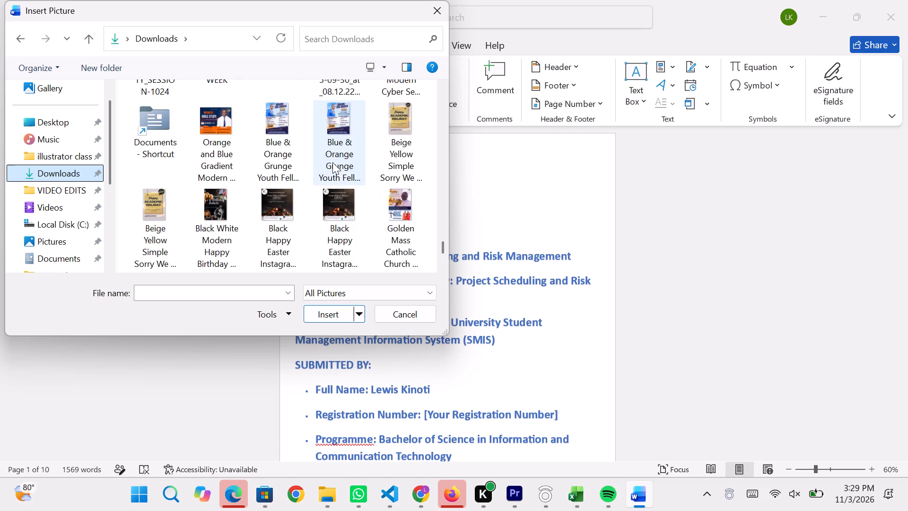
{"action": "scroll", "coordinate": [332, 162], "scroll_direction": "down", "scroll_amount": 7}
{"action": "scroll", "coordinate": [332, 162], "scroll_direction": "up", "scroll_amount": 6}
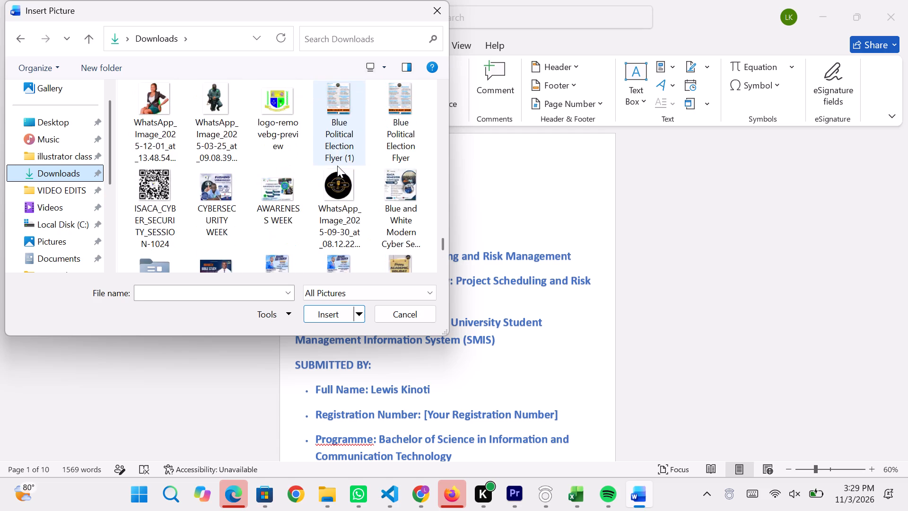
{"action": "scroll", "coordinate": [337, 166], "scroll_direction": "up", "scroll_amount": 20}
{"action": "scroll", "coordinate": [337, 166], "scroll_direction": "up", "scroll_amount": 5}
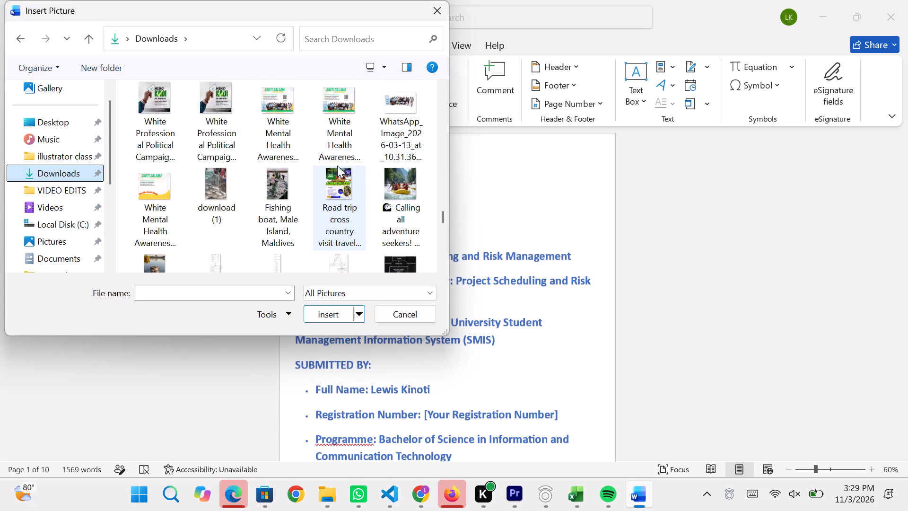
{"action": "scroll", "coordinate": [337, 166], "scroll_direction": "up", "scroll_amount": 5}
{"action": "left_click", "coordinate": [434, 15]}
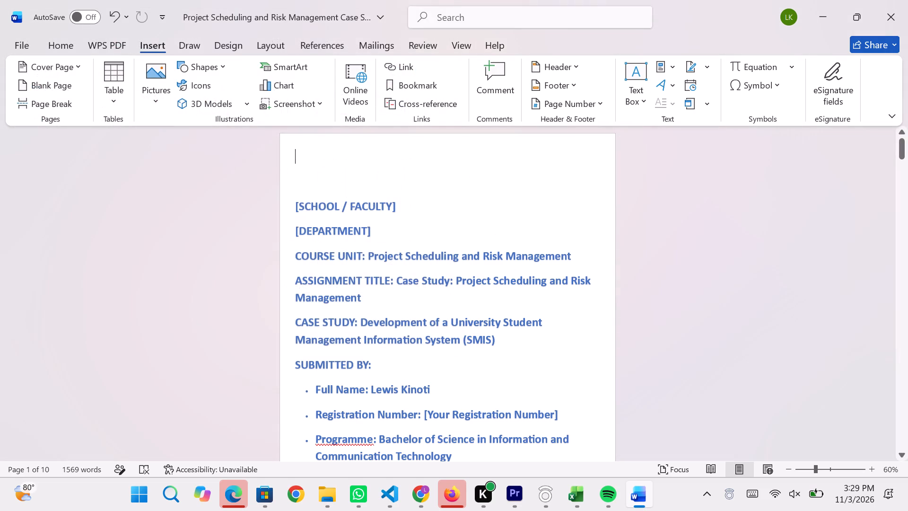
Switch to Chrome and run a Google image search for "jaramogi oginga odinga university" in a new tab.
{"action": "left_click", "coordinate": [412, 490]}
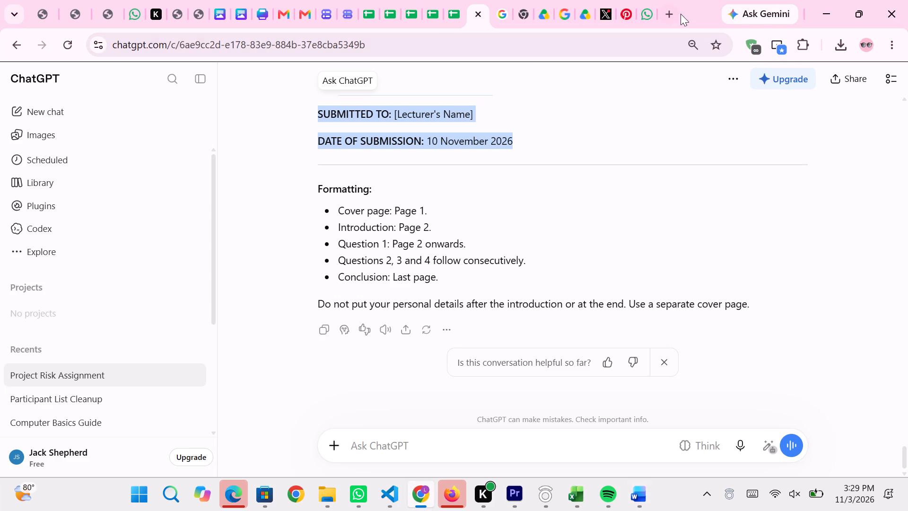
{"action": "left_click", "coordinate": [669, 15]}
{"action": "type", "text": "ja"}
{"action": "left_click", "coordinate": [316, 115]}
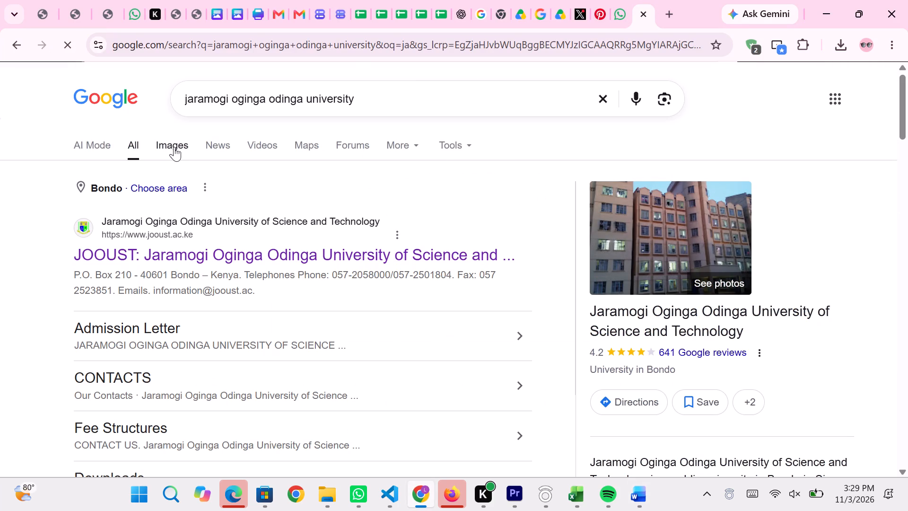
{"action": "left_click", "coordinate": [174, 147]}
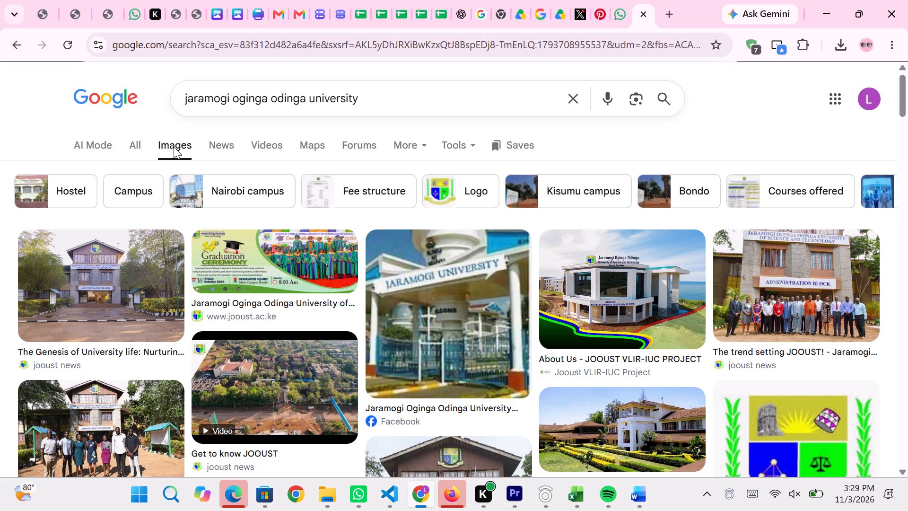
Filter the image results to logos and preview the JOOUST "Schools" banner with the crest and university name.
{"action": "left_click", "coordinate": [458, 207]}
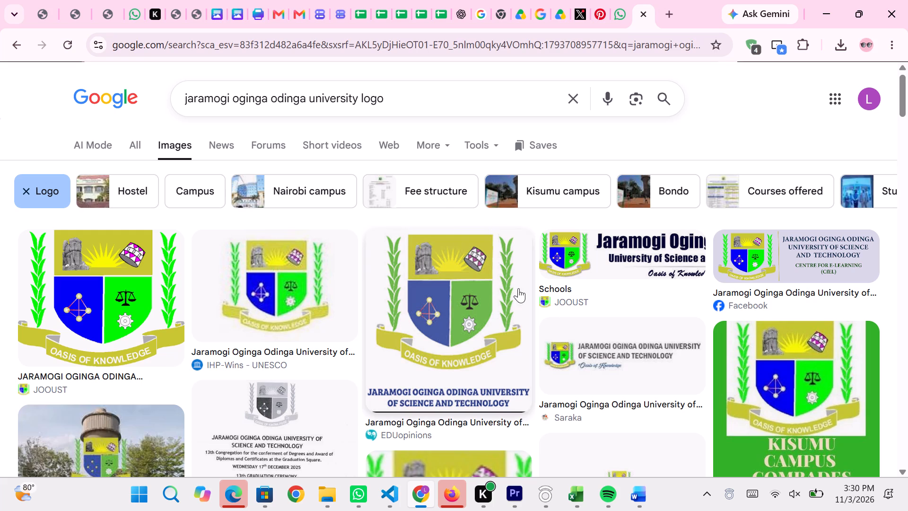
{"action": "left_click", "coordinate": [618, 251]}
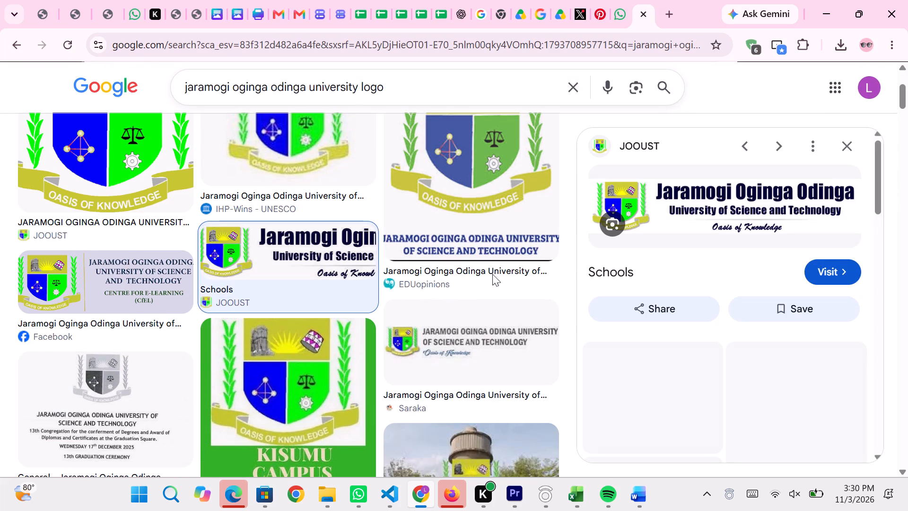
{"action": "scroll", "coordinate": [516, 279], "scroll_direction": "up", "scroll_amount": 2}
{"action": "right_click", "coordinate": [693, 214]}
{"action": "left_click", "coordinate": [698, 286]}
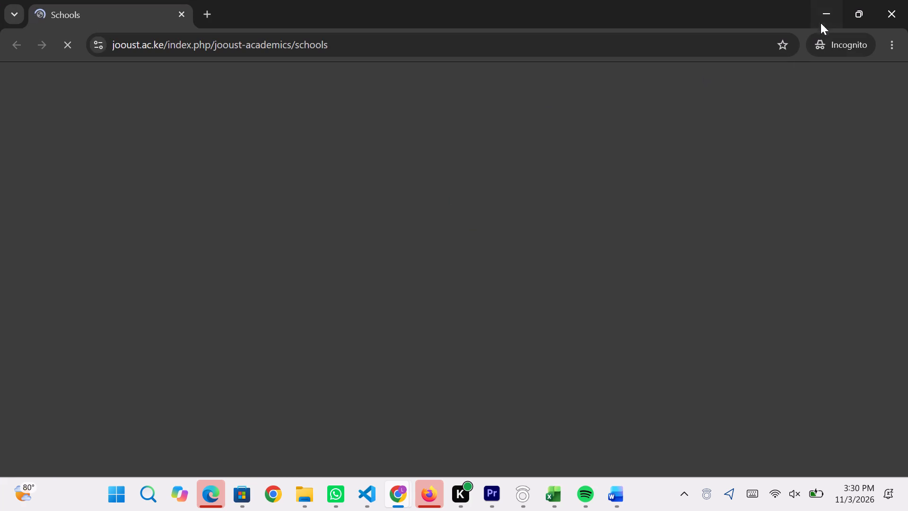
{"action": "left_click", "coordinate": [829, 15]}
Save the previewed JOOUST banner logo as a PNG file in the Downloads folder, keeping the suggested file name.
{"action": "right_click", "coordinate": [737, 281]}
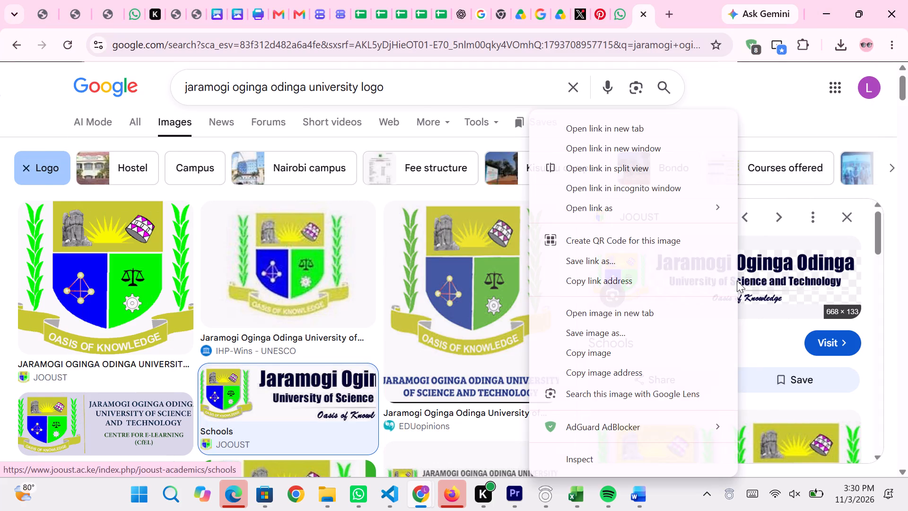
{"action": "left_click", "coordinate": [625, 336]}
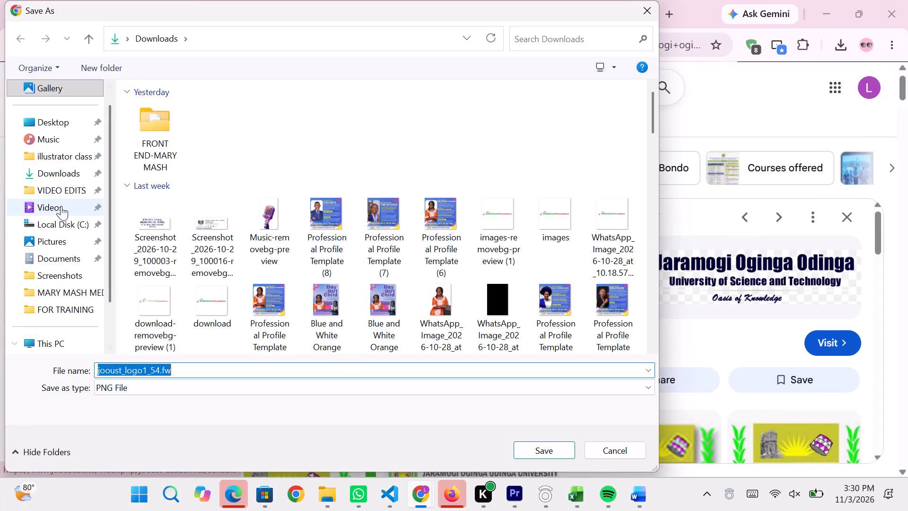
{"action": "left_click", "coordinate": [80, 179]}
{"action": "left_click", "coordinate": [539, 449]}
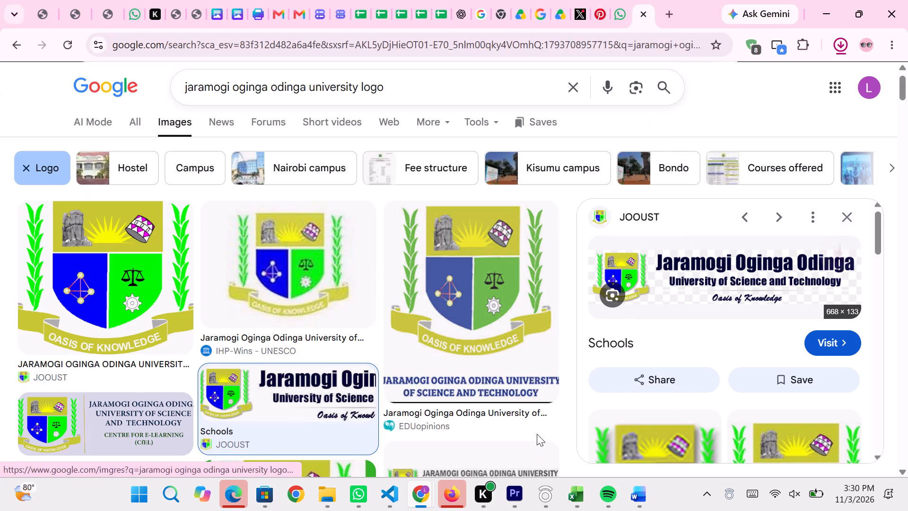
Open the remove.bg image upload page in a new browser tab.
{"action": "left_click", "coordinate": [675, 15]}
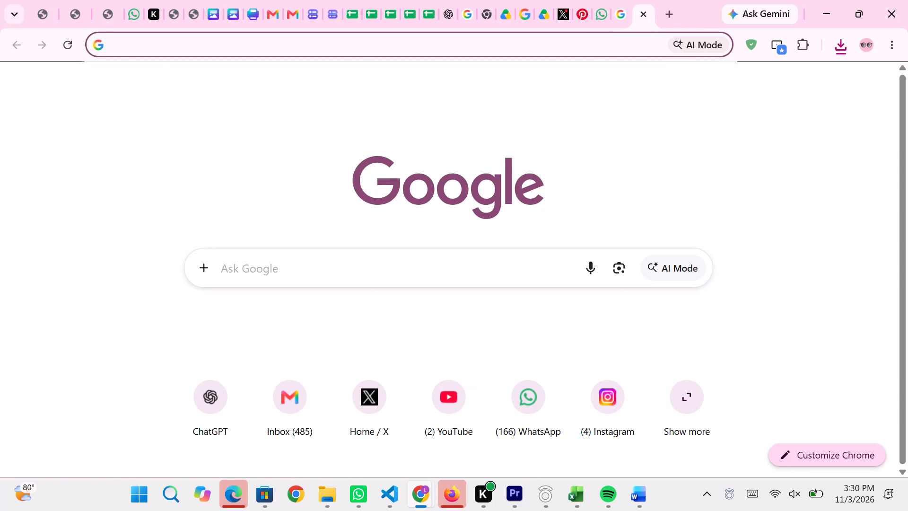
{"action": "type", "text": "bg"}
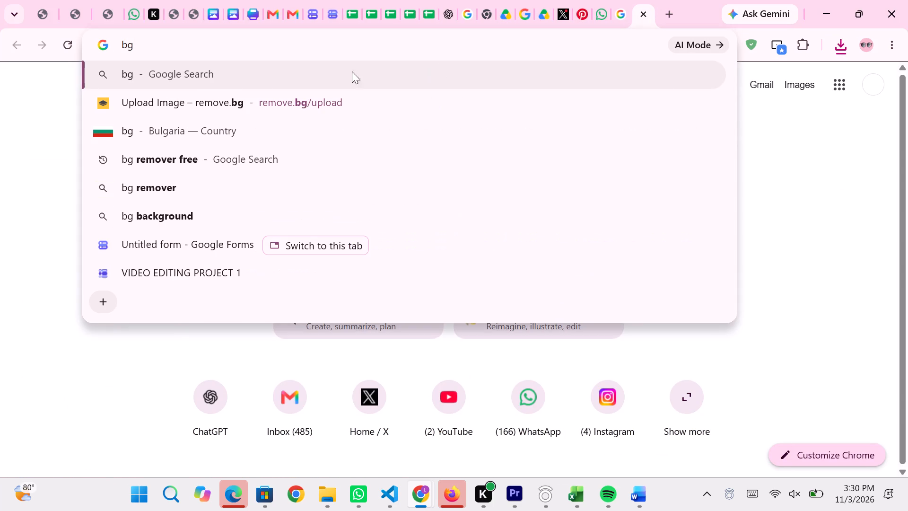
{"action": "left_click", "coordinate": [228, 100]}
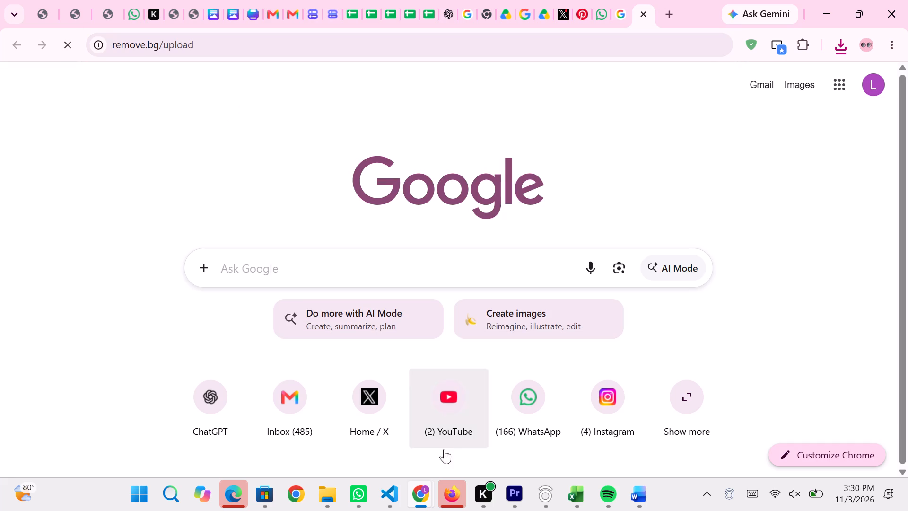
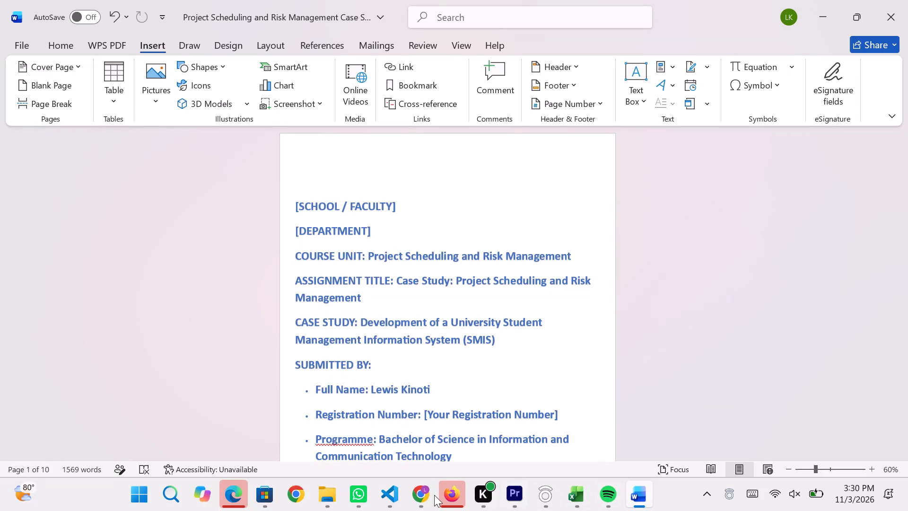
Switch to the remove.bg page in Chrome and upload the jooust_logo1_54.fw image from Downloads for background removal.
{"action": "left_click", "coordinate": [411, 494]}
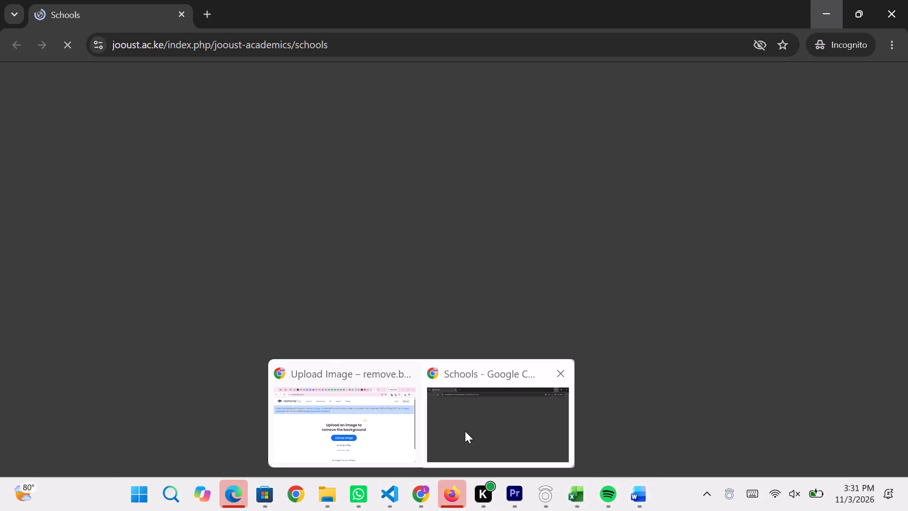
{"action": "left_click", "coordinate": [463, 429]}
{"action": "left_click", "coordinate": [419, 490]}
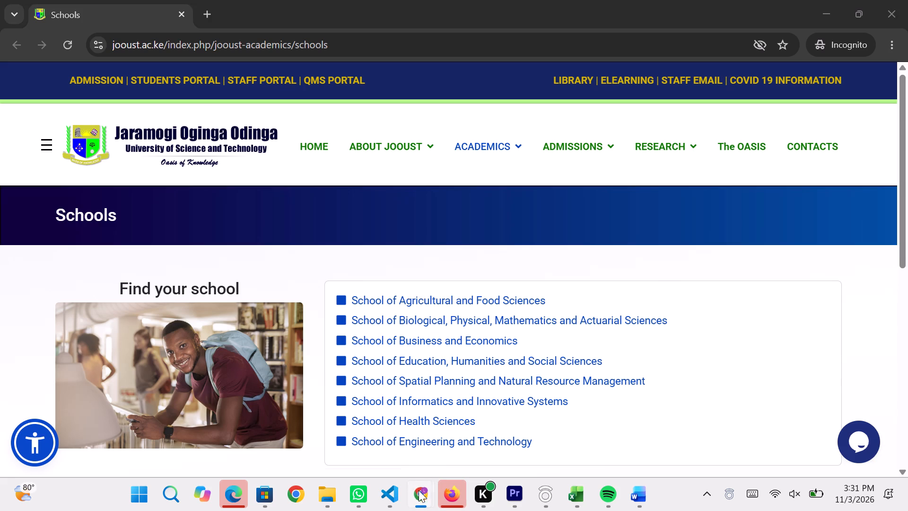
{"action": "left_click", "coordinate": [370, 441]}
{"action": "left_click", "coordinate": [445, 317]}
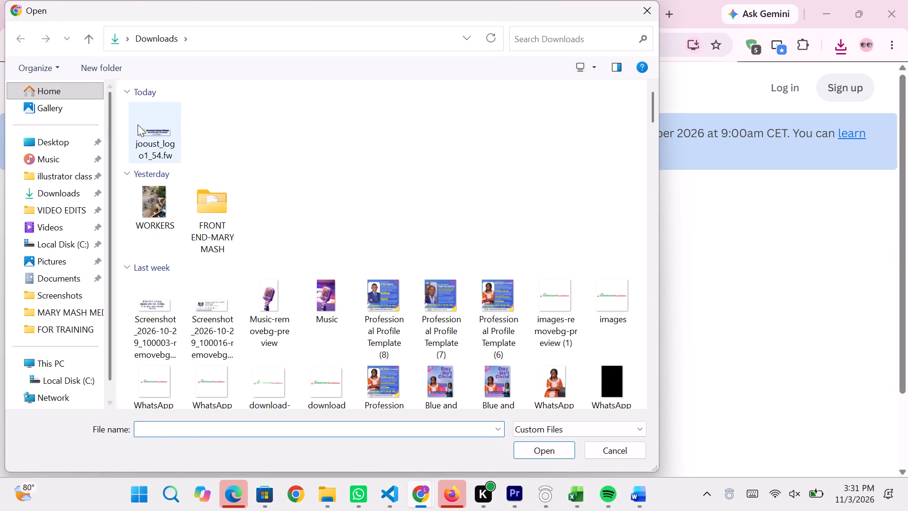
{"action": "double_click", "coordinate": [138, 124]}
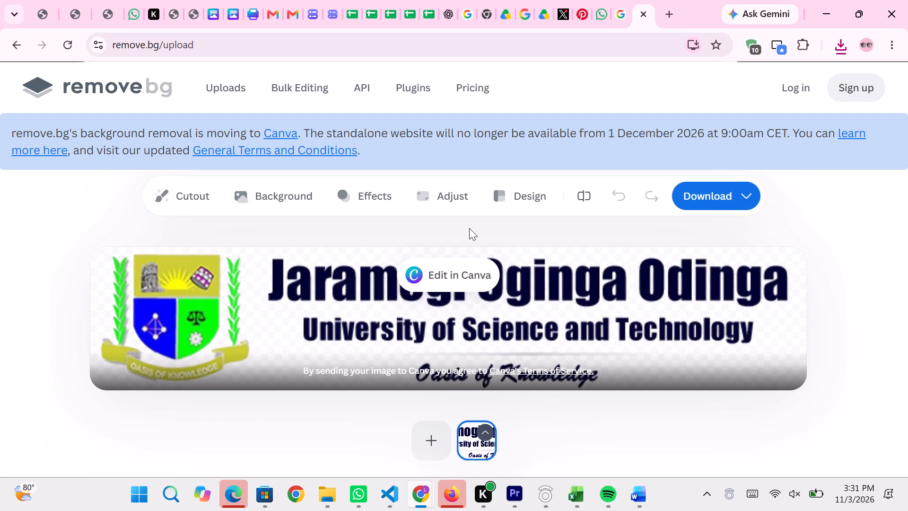
Download the free preview-size version of the background-removed logo.
{"action": "left_click", "coordinate": [688, 198]}
{"action": "left_click", "coordinate": [697, 229]}
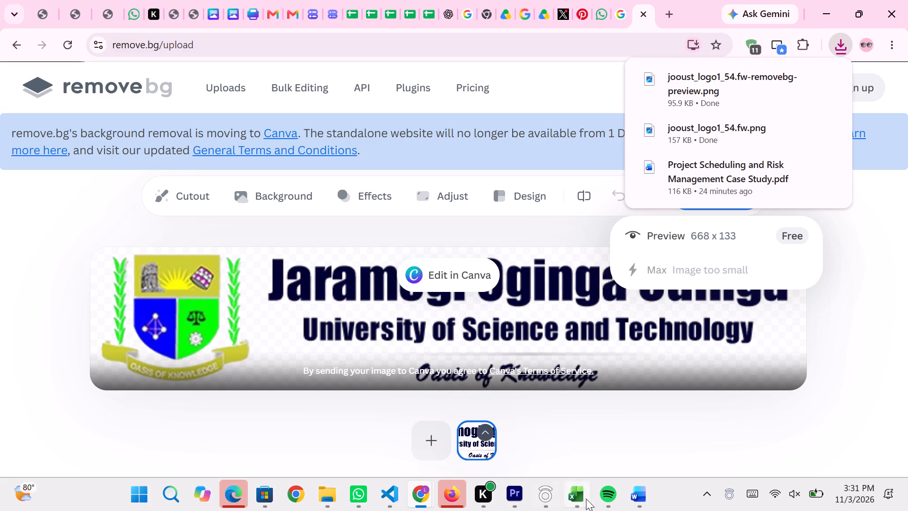
Switch to Word and insert the jooust_logo1_54.fw-removebg-preview picture from Downloads at the top of the first page.
{"action": "left_click", "coordinate": [640, 498]}
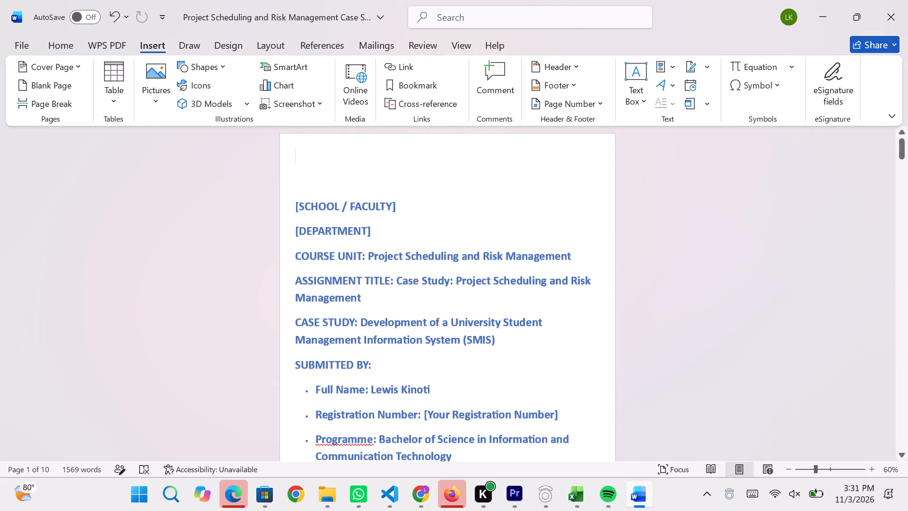
{"action": "left_click", "coordinate": [157, 90]}
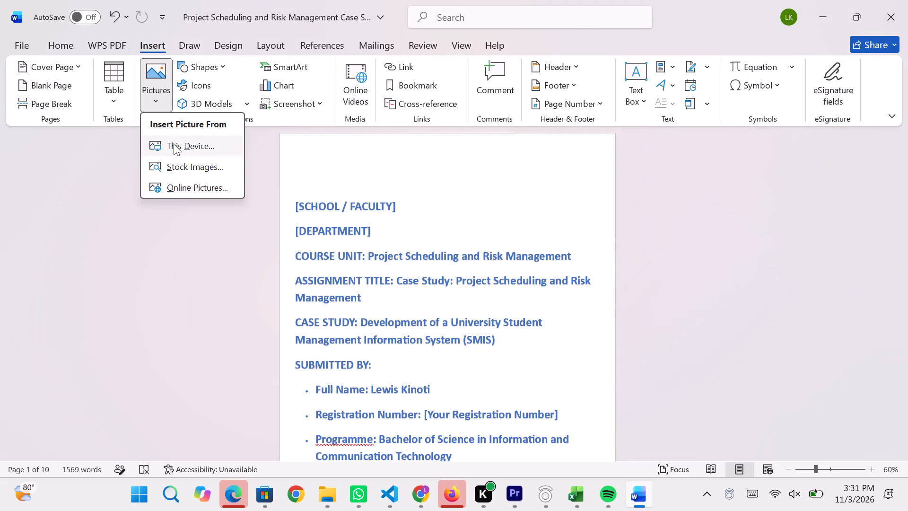
{"action": "left_click", "coordinate": [174, 143]}
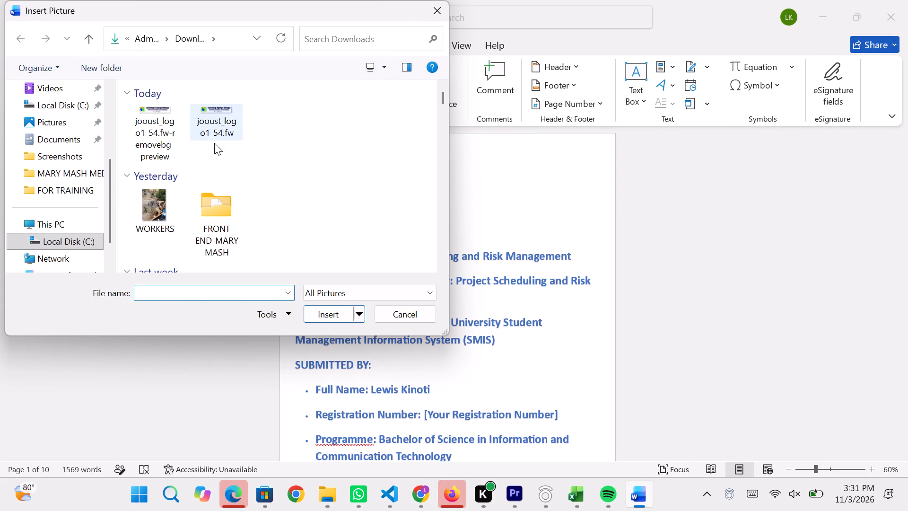
{"action": "double_click", "coordinate": [169, 125]}
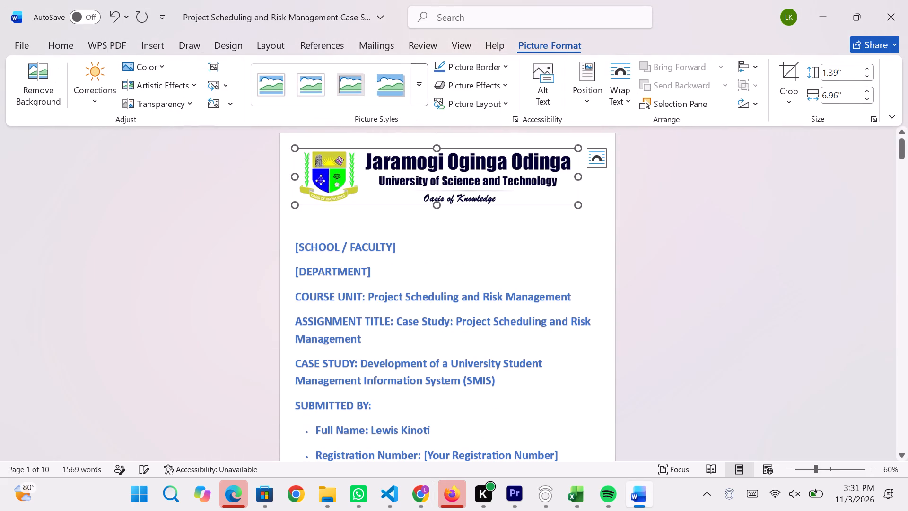
{"action": "left_click", "coordinate": [497, 231]}
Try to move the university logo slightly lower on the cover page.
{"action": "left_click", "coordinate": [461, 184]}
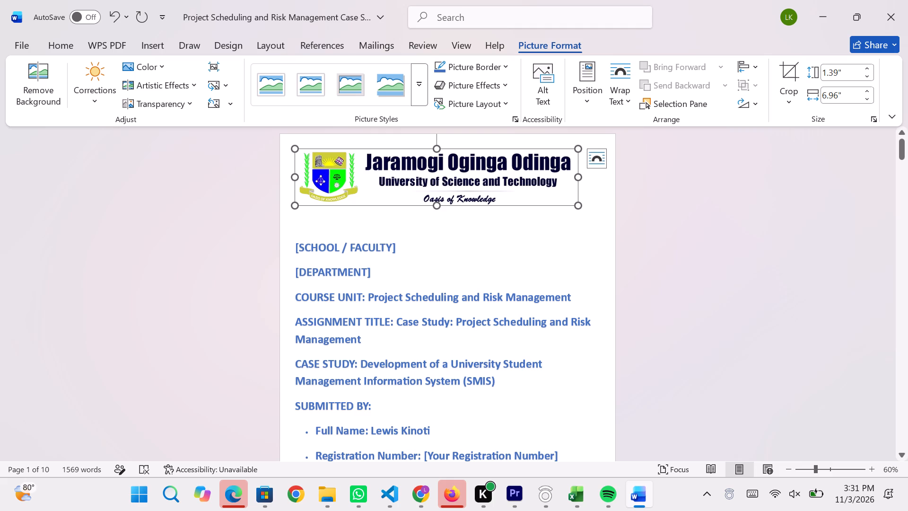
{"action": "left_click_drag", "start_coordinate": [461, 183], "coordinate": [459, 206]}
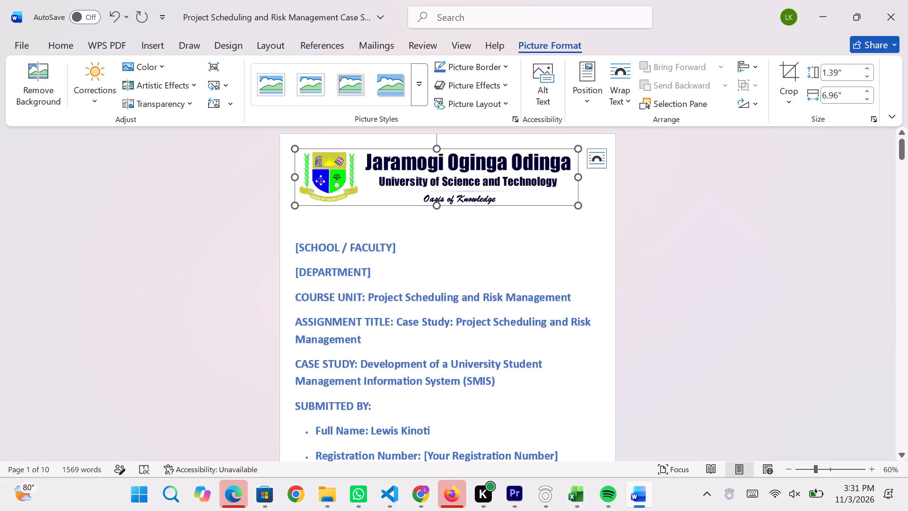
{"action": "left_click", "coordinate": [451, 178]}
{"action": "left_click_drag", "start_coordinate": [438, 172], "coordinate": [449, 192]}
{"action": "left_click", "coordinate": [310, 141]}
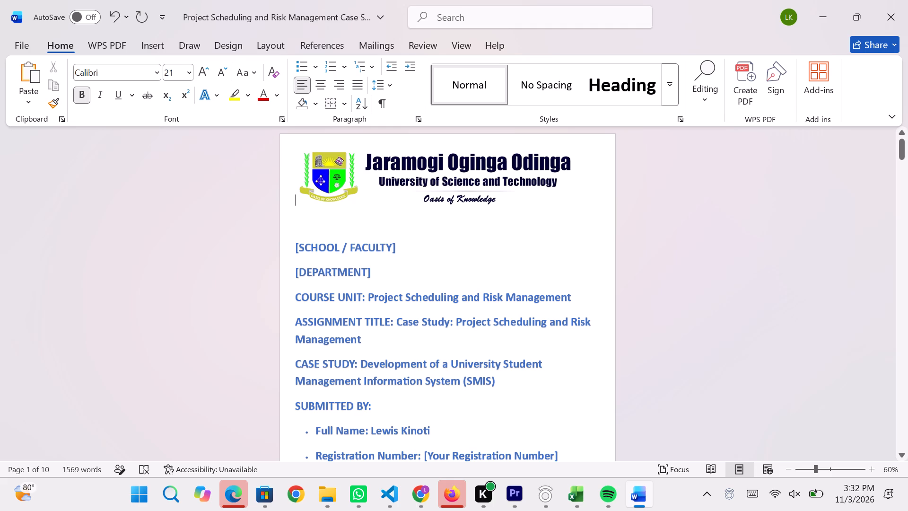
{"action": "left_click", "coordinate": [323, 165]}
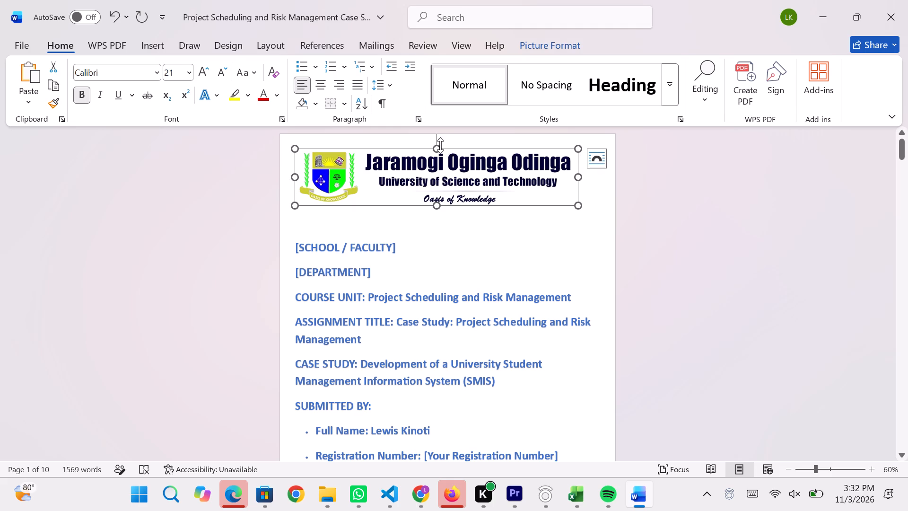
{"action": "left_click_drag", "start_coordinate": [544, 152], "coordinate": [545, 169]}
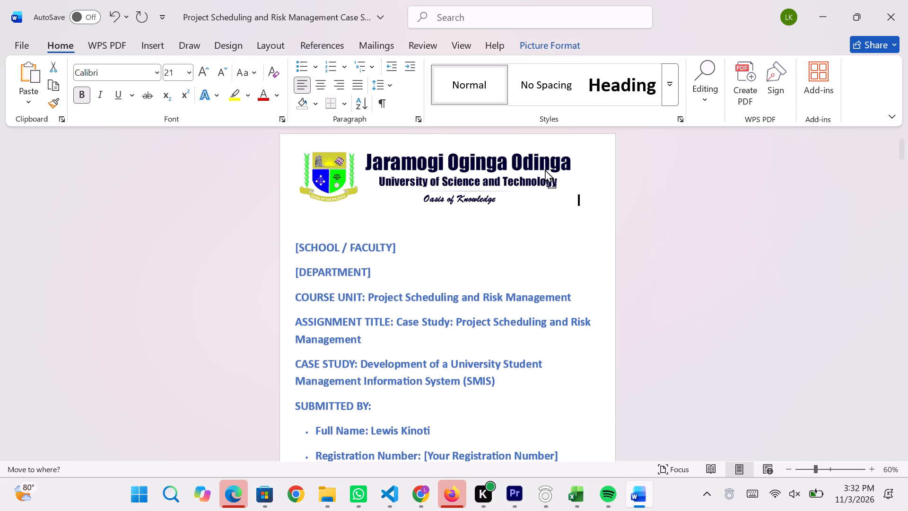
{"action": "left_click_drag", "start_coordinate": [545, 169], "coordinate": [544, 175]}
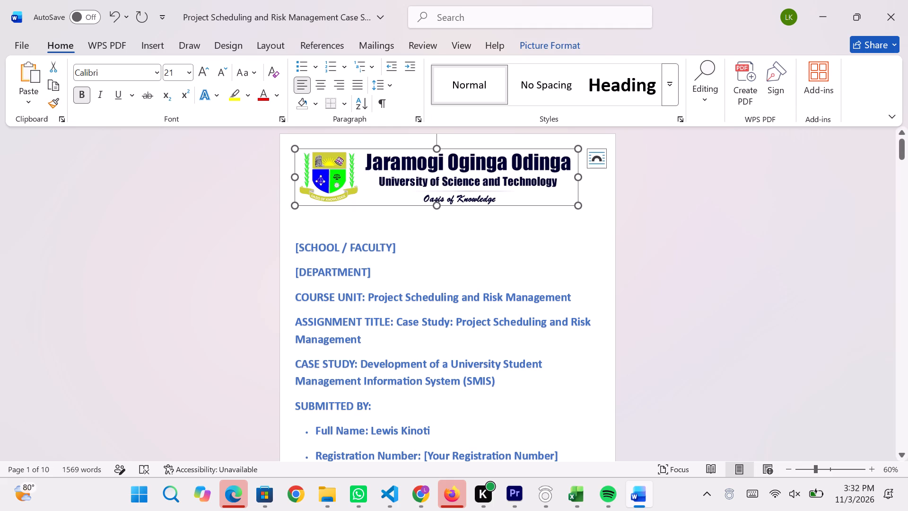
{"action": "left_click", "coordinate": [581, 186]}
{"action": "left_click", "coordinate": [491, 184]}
Add two blank lines above the [SCHOOL / FACULTY] line and move the university logo down one line.
{"action": "left_click", "coordinate": [294, 242]}
{"action": "key", "text": "Return"}
{"action": "key", "text": "Return"}
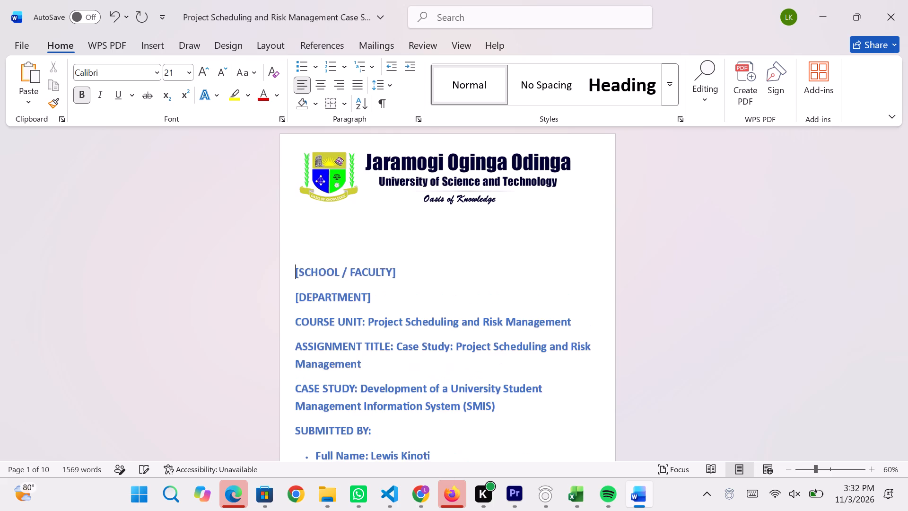
{"action": "left_click", "coordinate": [346, 193]}
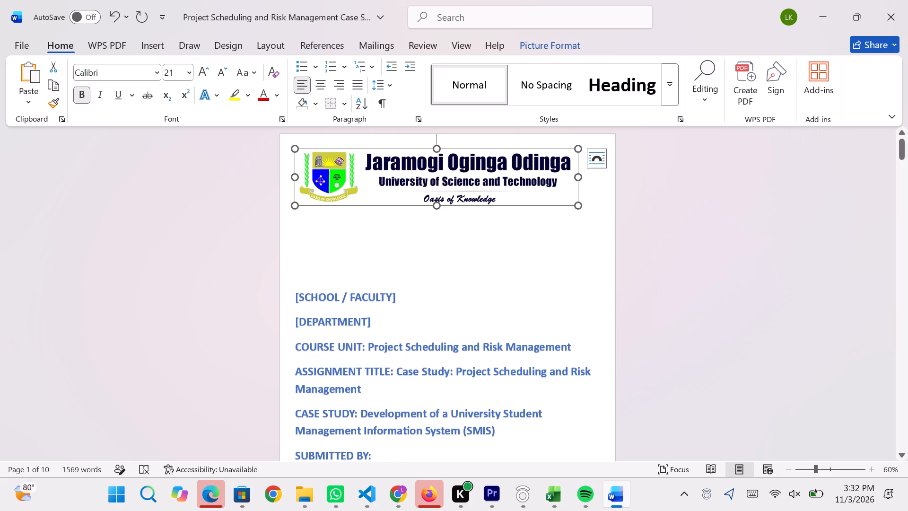
{"action": "left_click_drag", "start_coordinate": [439, 156], "coordinate": [428, 230]}
{"action": "left_click", "coordinate": [453, 262]}
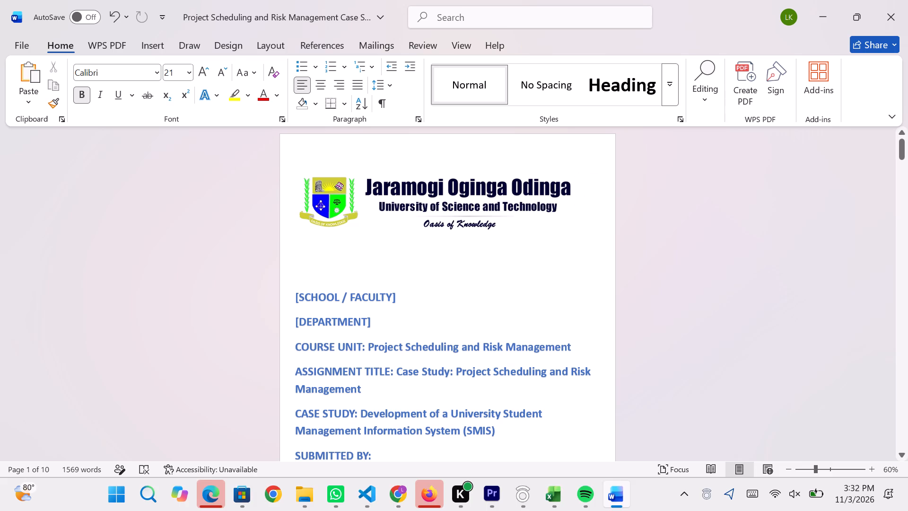
Replace the [SCHOOL / FACULTY] placeholder with the label "SCHOOL:", removing the brackets, slash and the word FACULTY.
{"action": "left_click_drag", "start_coordinate": [401, 301], "coordinate": [396, 301]}
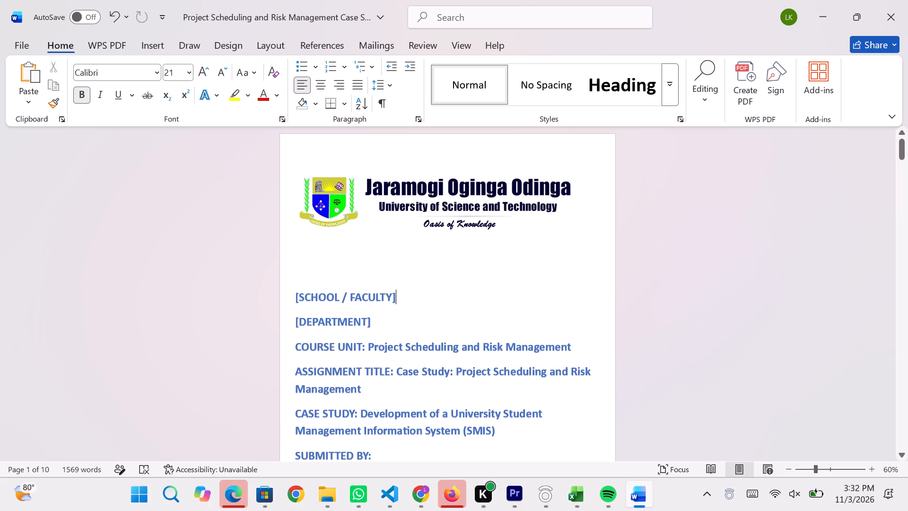
{"action": "left_click_drag", "start_coordinate": [396, 301], "coordinate": [294, 294]}
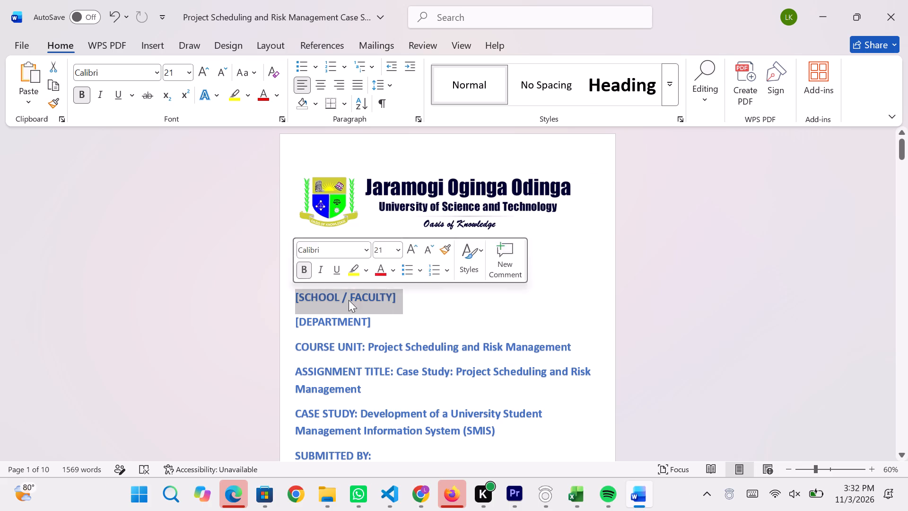
{"action": "left_click", "coordinate": [349, 300]}
{"action": "left_click", "coordinate": [393, 298]}
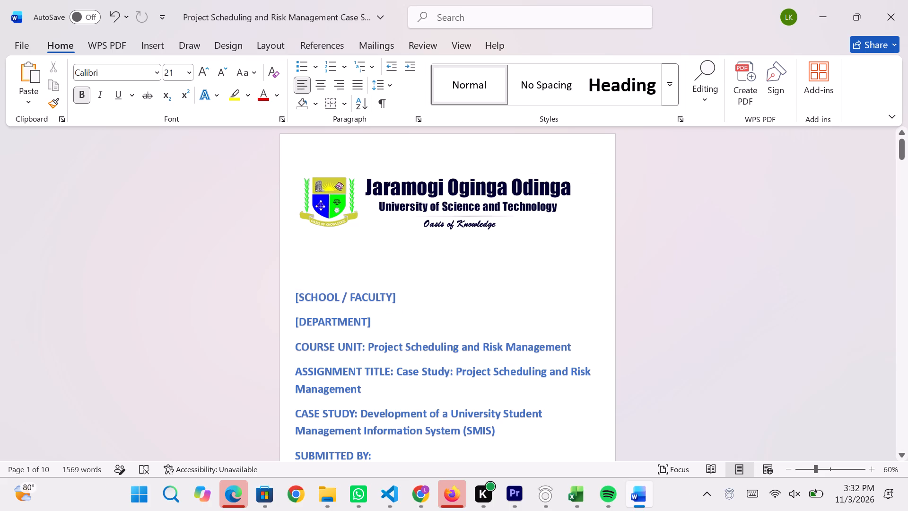
{"action": "key", "text": "BackSpace"}
{"action": "key", "text": "BackSpace"}
{"action": "key", "text": "BackSpace"}
{"action": "key", "text": "BackSpace"}
{"action": "key", "text": "BackSpace"}
{"action": "key", "text": "BackSpace"}
{"action": "key", "text": "BackSpace"}
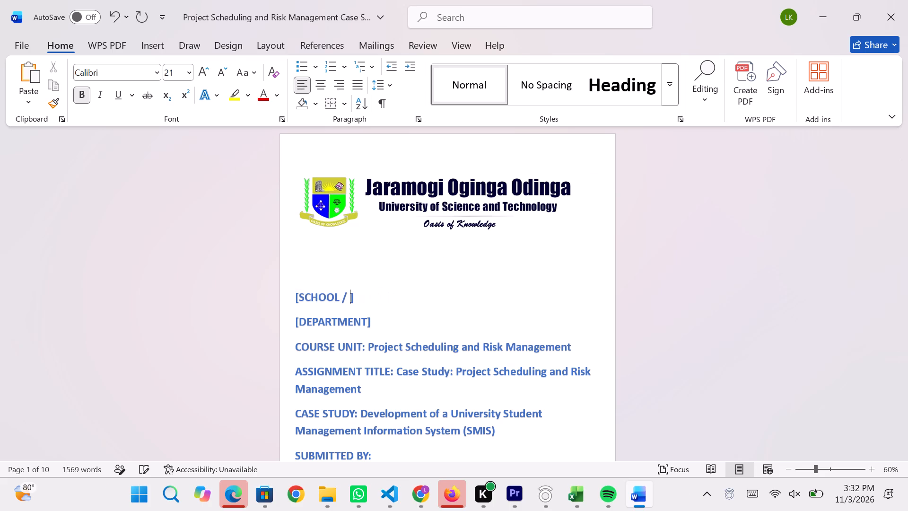
{"action": "key", "text": "Right"}
{"action": "key", "text": "Right"}
{"action": "key", "text": "Left"}
{"action": "key", "text": "BackSpace"}
{"action": "key", "text": "BackSpace"}
{"action": "key", "text": "BackSpace"}
{"action": "key", "text": "BackSpace"}
{"action": "key", "text": "BackSpace"}
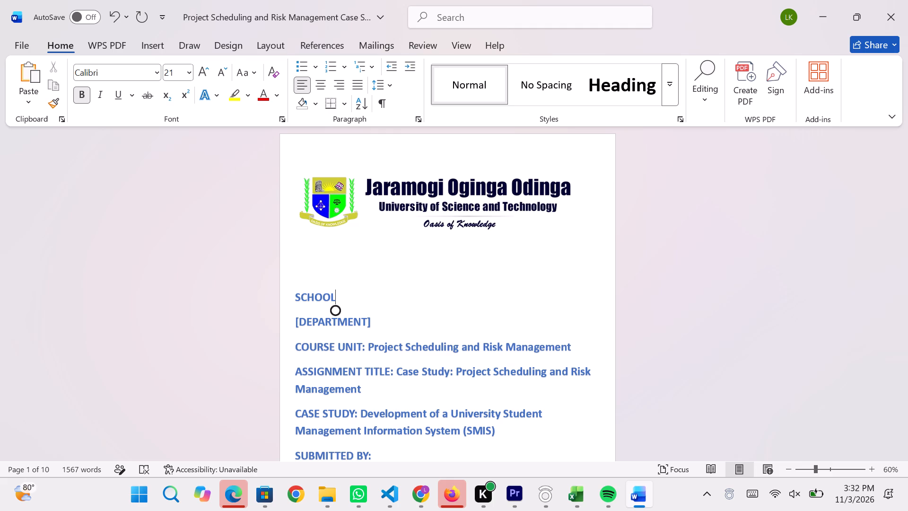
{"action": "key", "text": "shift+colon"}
Enter "SCHOOL OF INFORMATICS AND INNOVATIVE SYSTEMS" in capitals after the "SCHOOL:" label.
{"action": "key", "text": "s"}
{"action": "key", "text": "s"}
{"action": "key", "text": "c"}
{"action": "key", "text": "BackSpace"}
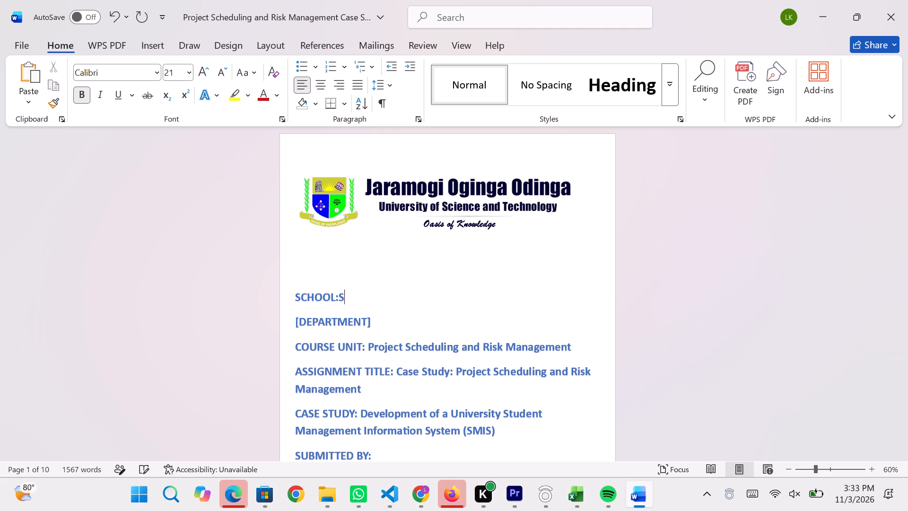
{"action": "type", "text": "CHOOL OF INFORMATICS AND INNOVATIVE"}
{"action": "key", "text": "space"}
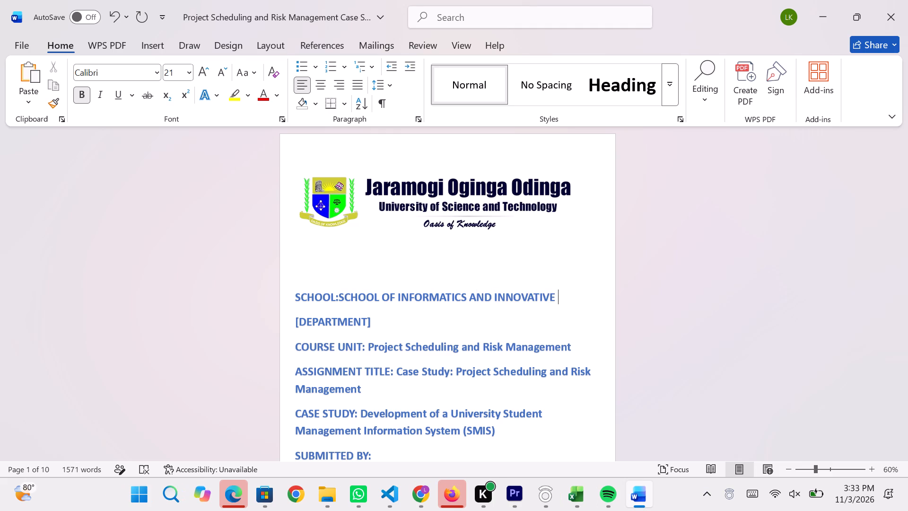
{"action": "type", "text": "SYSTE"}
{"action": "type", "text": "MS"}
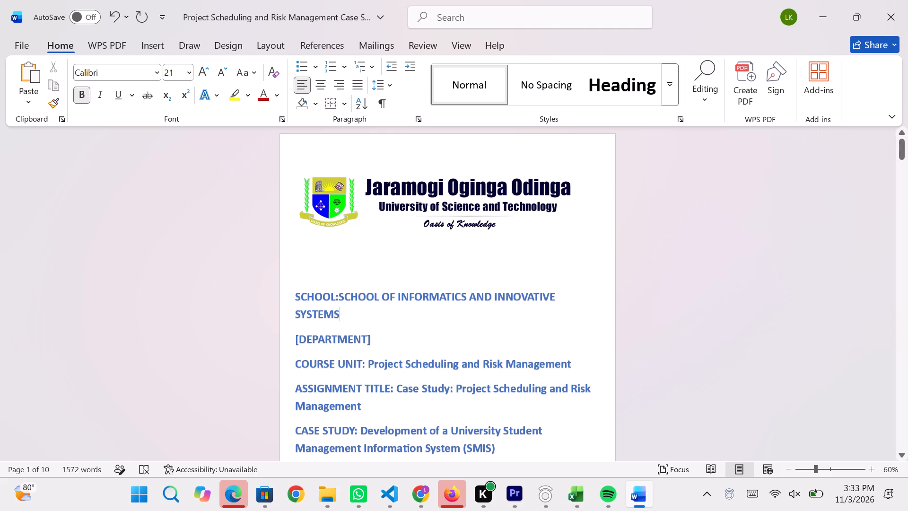
Delete the [DEPARTMENT] placeholder line from the cover page.
{"action": "left_click_drag", "start_coordinate": [378, 336], "coordinate": [299, 348]}
{"action": "left_click", "coordinate": [395, 353]}
{"action": "left_click_drag", "start_coordinate": [386, 347], "coordinate": [293, 342]}
{"action": "key", "text": "BackSpace"}
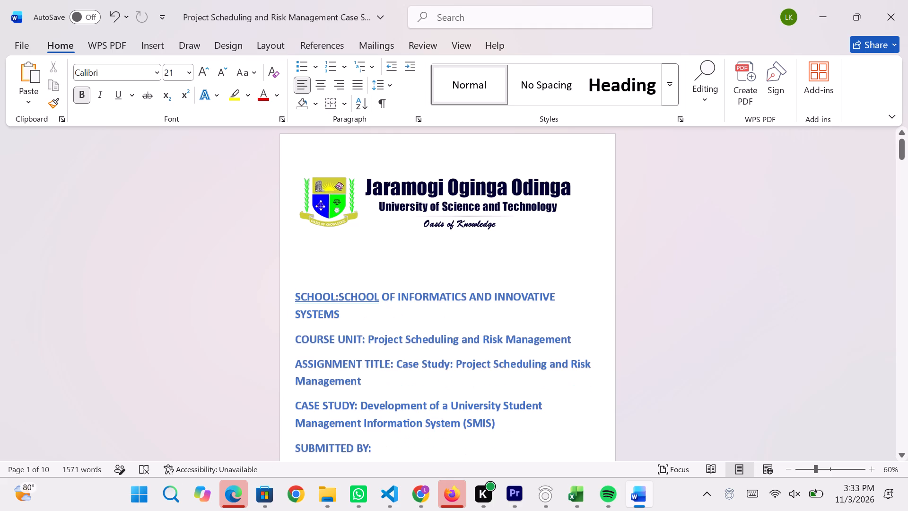
Remove the "SCHOOL:" label in front of SCHOOL OF INFORMATICS AND INNOVATIVE SYSTEMS.
{"action": "left_click_drag", "start_coordinate": [340, 295], "coordinate": [307, 300]}
{"action": "key", "text": "BackSpace"}
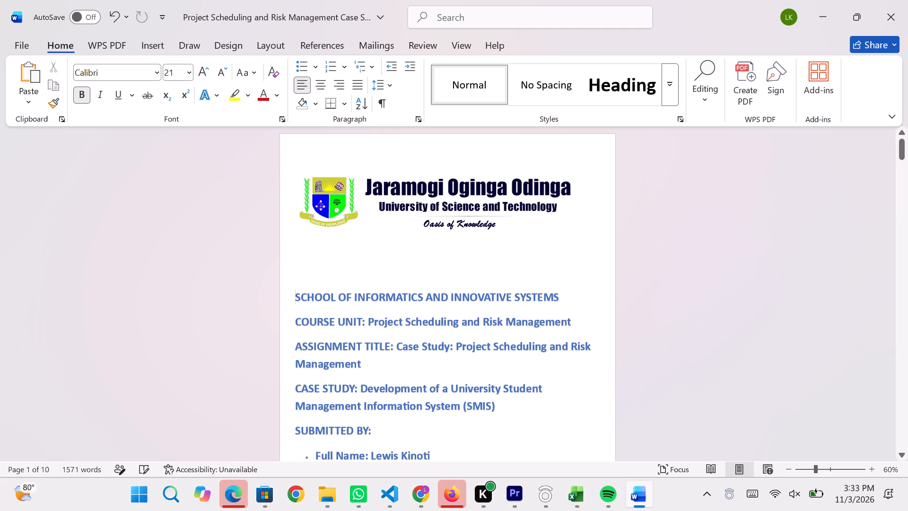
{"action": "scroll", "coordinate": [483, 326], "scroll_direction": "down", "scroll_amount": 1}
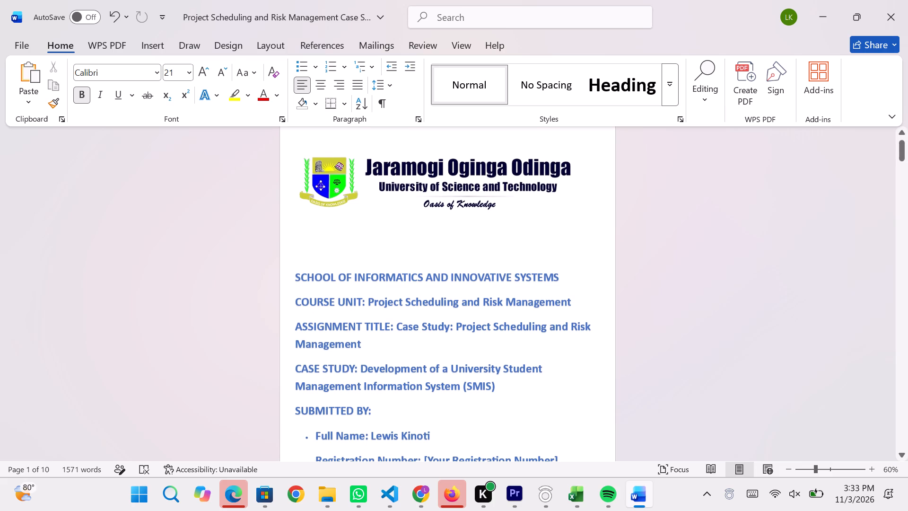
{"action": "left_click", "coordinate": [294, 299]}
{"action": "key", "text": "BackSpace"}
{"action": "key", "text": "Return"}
Delete one blank line between the university logo and the SCHOOL OF INFORMATICS AND INNOVATIVE SYSTEMS line.
{"action": "scroll", "coordinate": [503, 342], "scroll_direction": "down", "scroll_amount": 1}
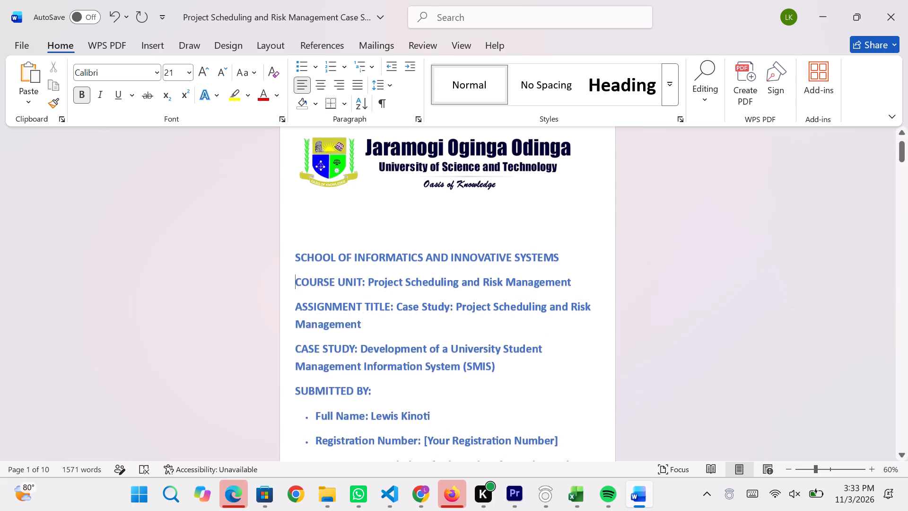
{"action": "scroll", "coordinate": [422, 345], "scroll_direction": "down", "scroll_amount": 3}
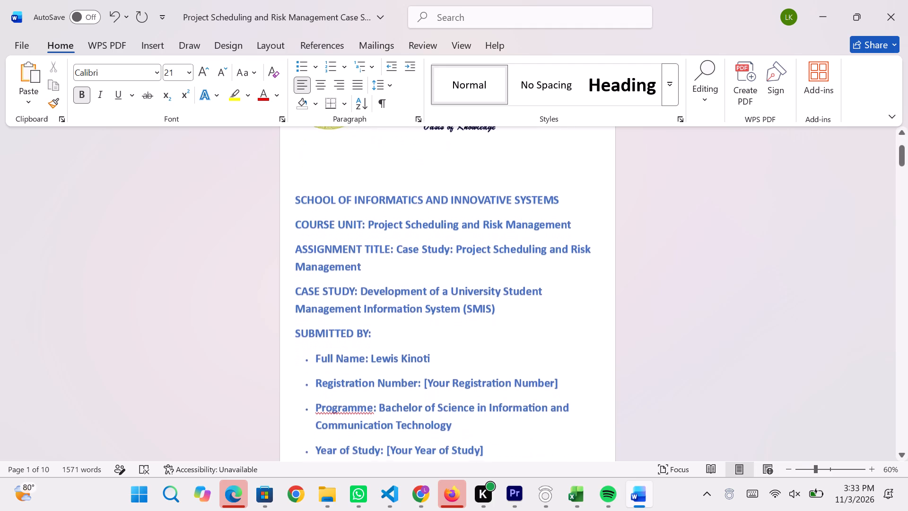
{"action": "scroll", "coordinate": [422, 345], "scroll_direction": "up", "scroll_amount": 2}
{"action": "scroll", "coordinate": [360, 249], "scroll_direction": "up", "scroll_amount": 1}
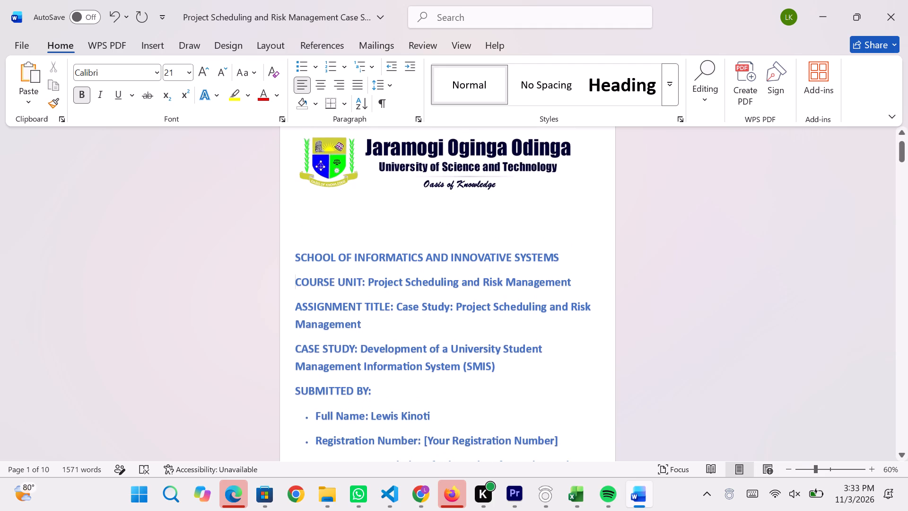
{"action": "left_click", "coordinate": [293, 257]}
{"action": "key", "text": "BackSpace"}
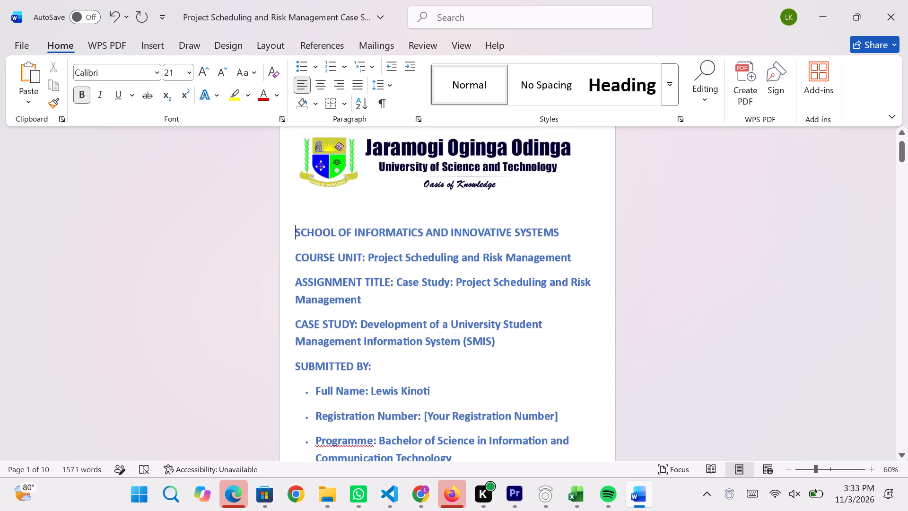
Delete the blank line directly above the school name, below the university logo.
{"action": "key", "text": "BackSpace"}
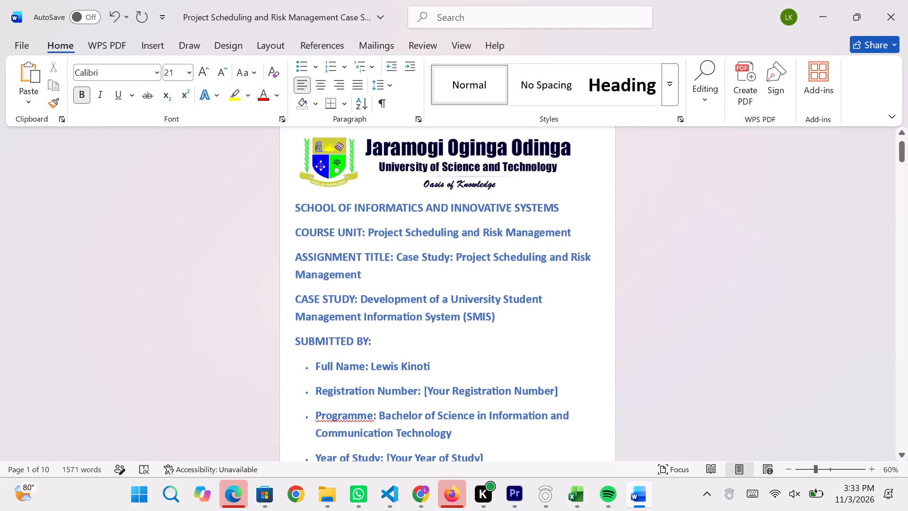
Set the cover page text from the school name through the date of submission to font size 12.
{"action": "left_click_drag", "start_coordinate": [560, 207], "coordinate": [308, 213]}
{"action": "left_click", "coordinate": [303, 236]}
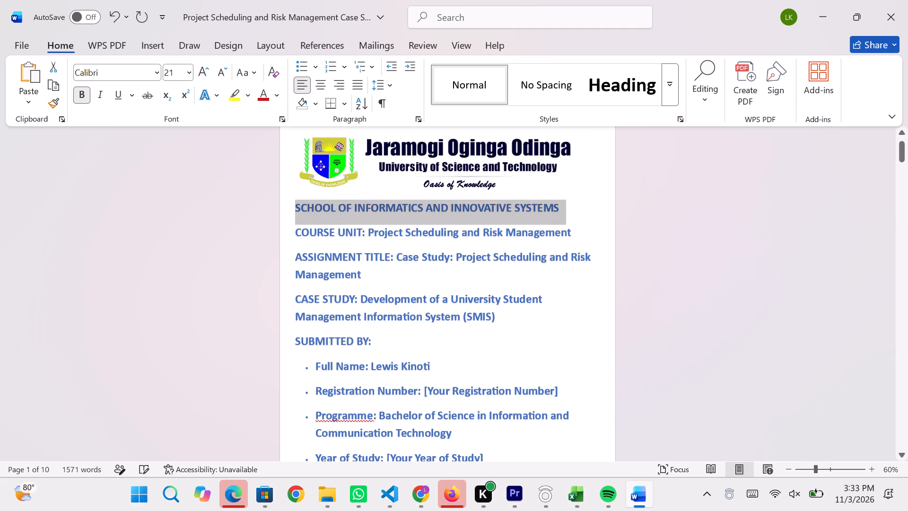
{"action": "left_click_drag", "start_coordinate": [296, 207], "coordinate": [428, 477]}
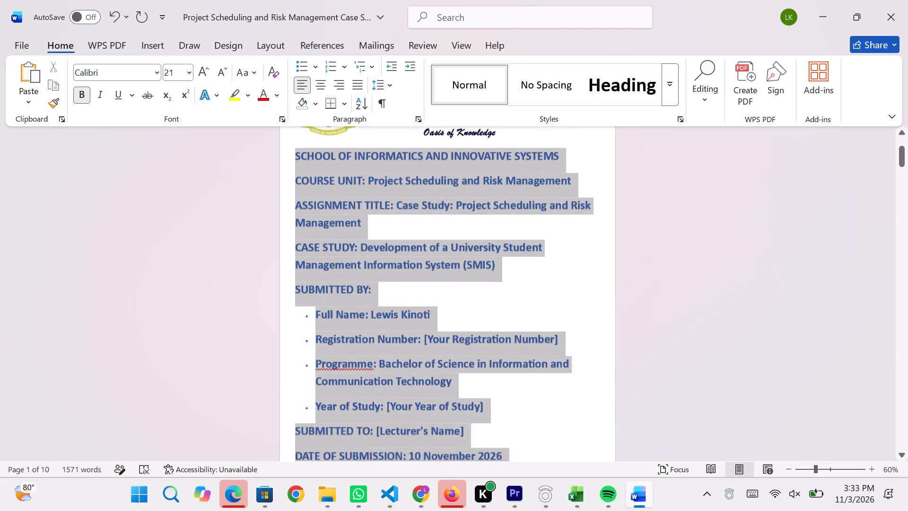
{"action": "left_click_drag", "start_coordinate": [428, 477], "coordinate": [514, 370]}
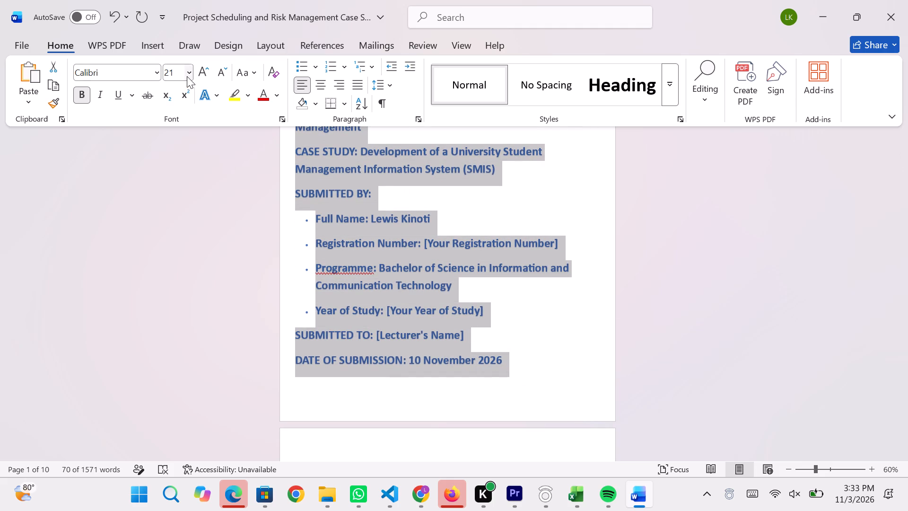
{"action": "left_click", "coordinate": [192, 71]}
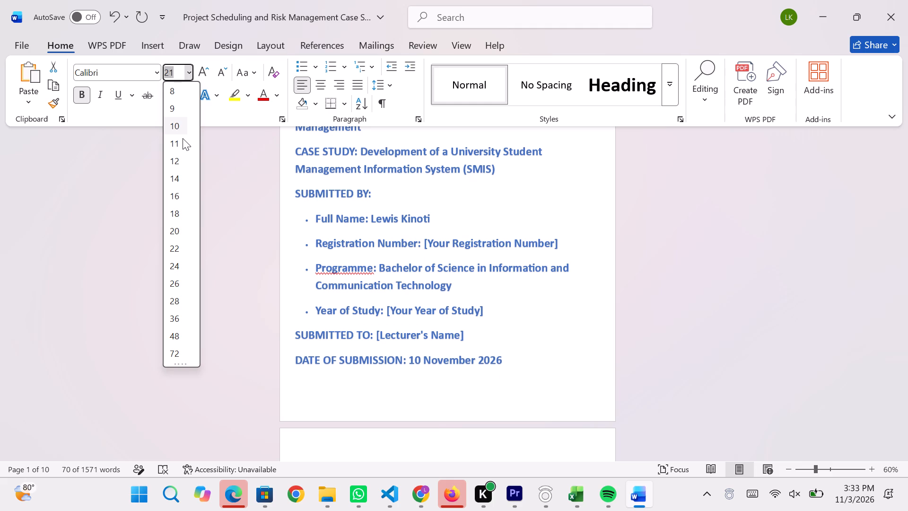
{"action": "left_click", "coordinate": [178, 162]}
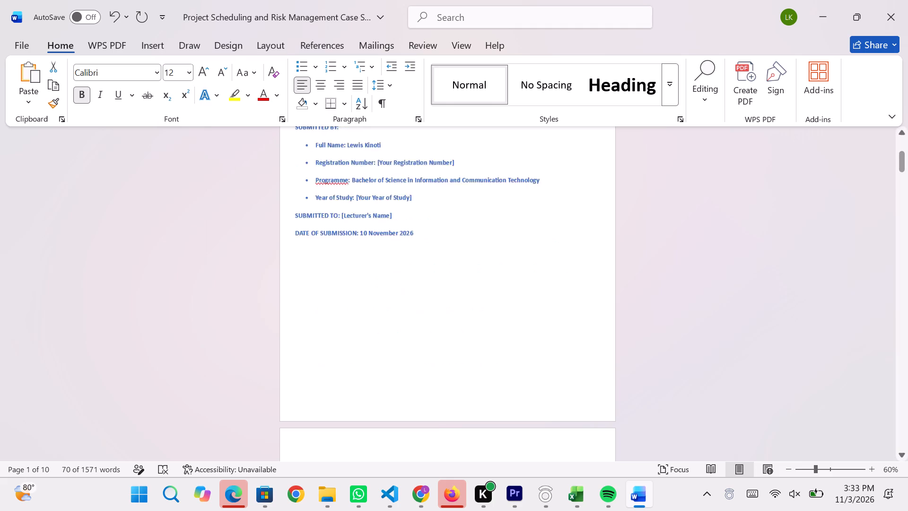
{"action": "left_click", "coordinate": [412, 255]}
{"action": "scroll", "coordinate": [453, 267], "scroll_direction": "up", "scroll_amount": 9}
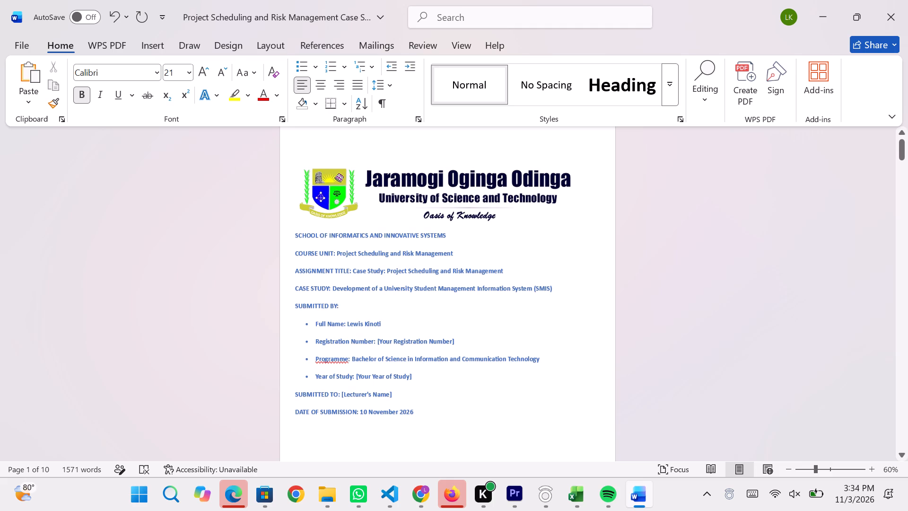
Apply the solid black text effect to the cover page text from the school name through the date of submission.
{"action": "scroll", "coordinate": [447, 294], "scroll_direction": "down", "scroll_amount": 1}
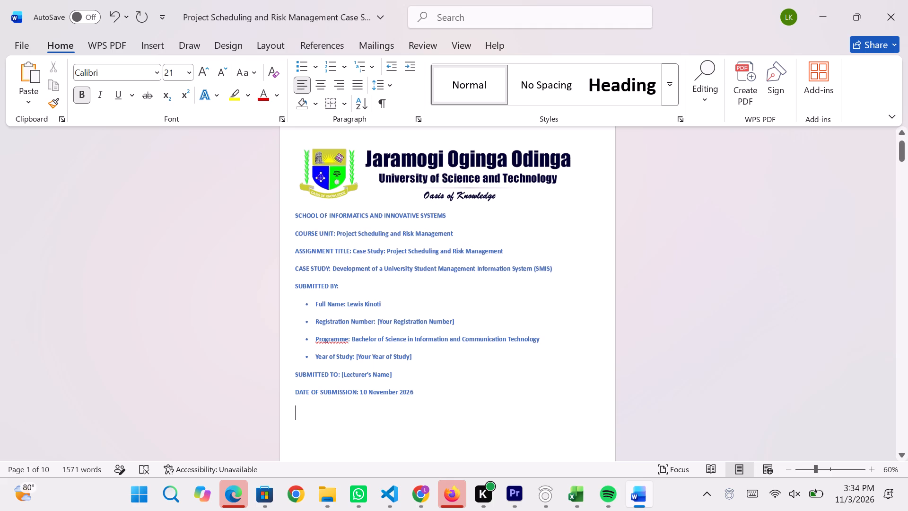
{"action": "scroll", "coordinate": [358, 277], "scroll_direction": "down", "scroll_amount": 1}
{"action": "scroll", "coordinate": [358, 277], "scroll_direction": "up", "scroll_amount": 1}
{"action": "left_click_drag", "start_coordinate": [292, 213], "coordinate": [415, 389]}
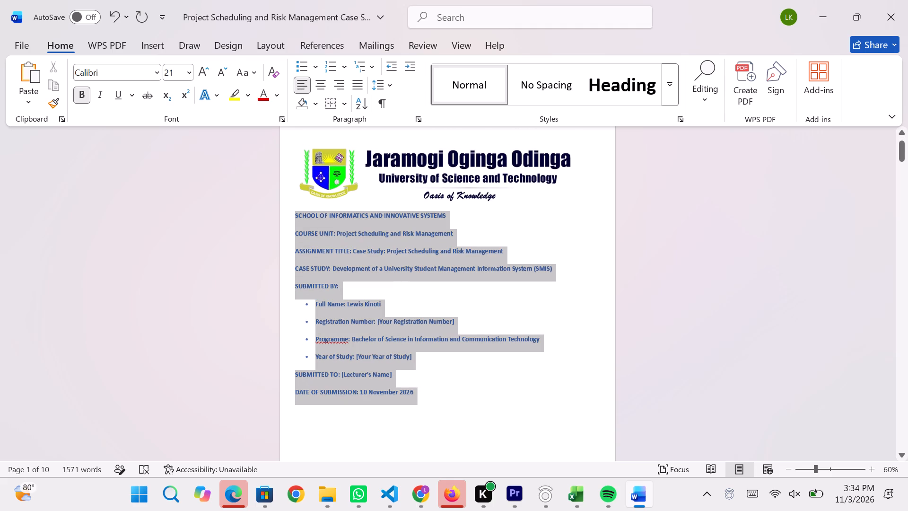
{"action": "left_click_drag", "start_coordinate": [415, 389], "coordinate": [416, 390]}
{"action": "left_click", "coordinate": [218, 97]}
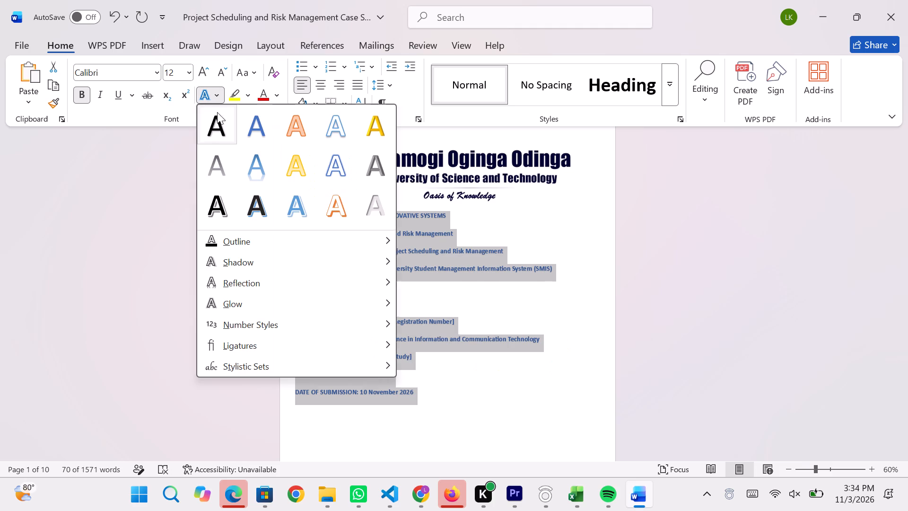
{"action": "left_click", "coordinate": [209, 131]}
{"action": "left_click", "coordinate": [428, 309]}
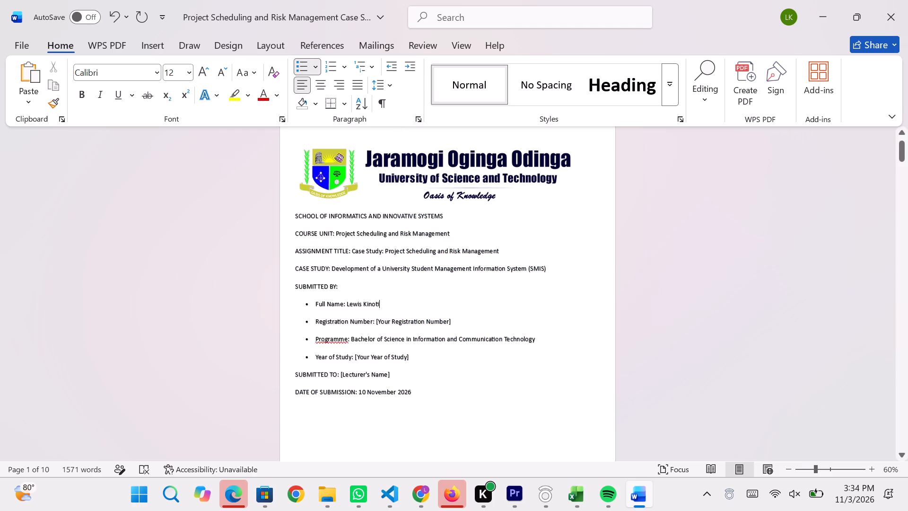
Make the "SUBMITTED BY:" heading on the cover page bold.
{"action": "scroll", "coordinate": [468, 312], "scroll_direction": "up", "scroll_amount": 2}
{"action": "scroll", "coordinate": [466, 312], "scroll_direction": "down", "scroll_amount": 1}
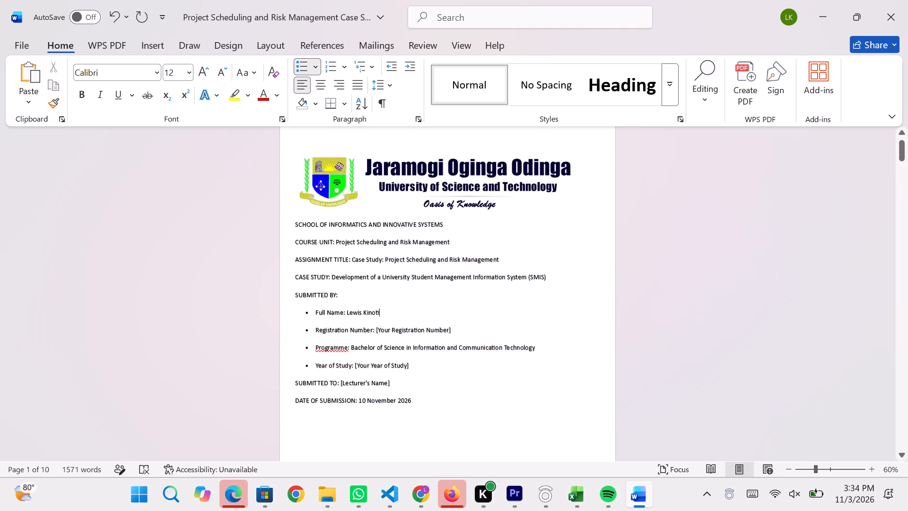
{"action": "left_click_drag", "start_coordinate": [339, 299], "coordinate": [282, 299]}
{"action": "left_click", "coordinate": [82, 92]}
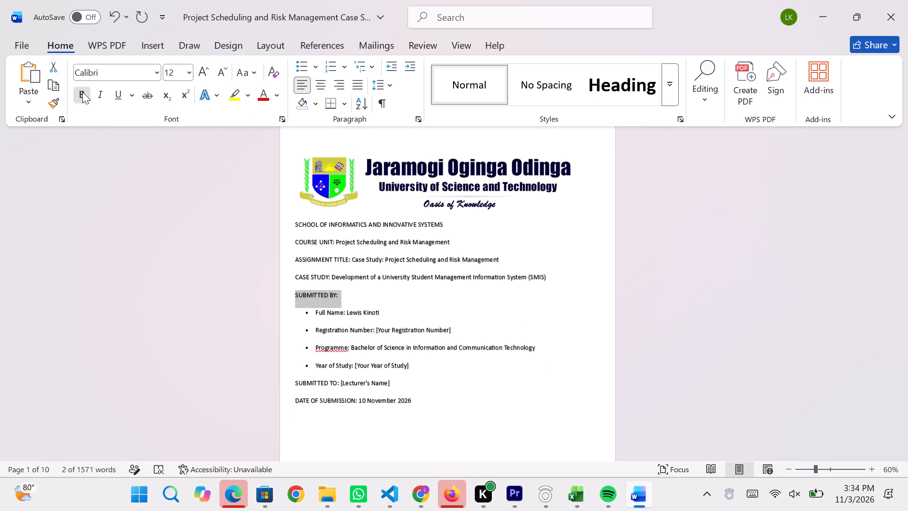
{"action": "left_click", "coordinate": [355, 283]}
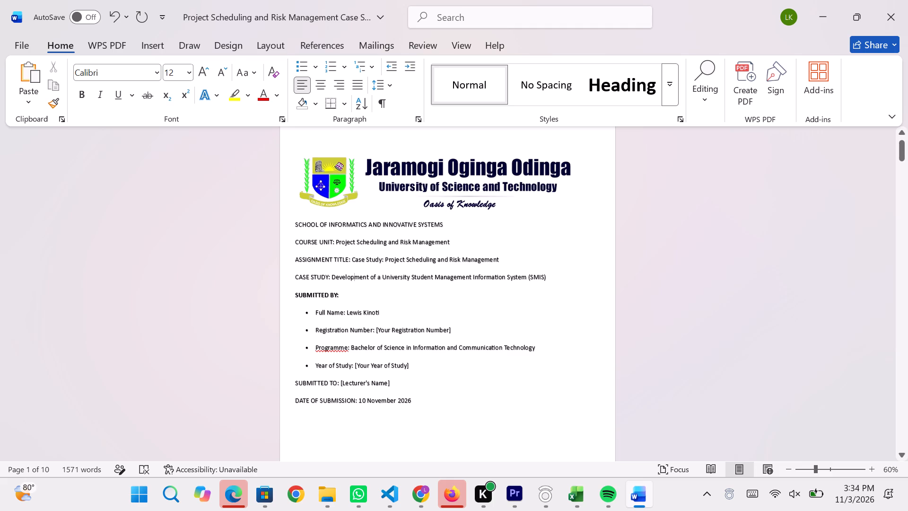
Apply the solid blue text effect to the "SUBMITTED BY:" heading.
{"action": "left_click_drag", "start_coordinate": [341, 295], "coordinate": [288, 295]}
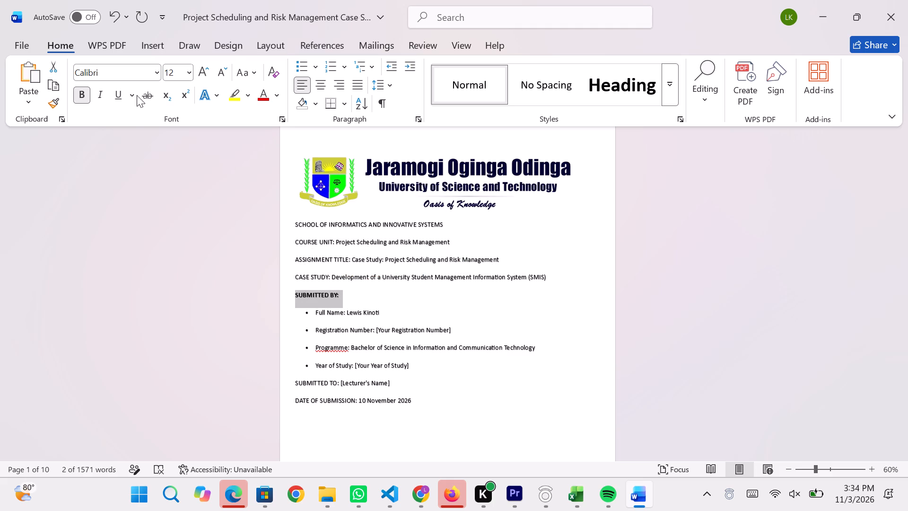
{"action": "left_click", "coordinate": [216, 92]}
{"action": "left_click", "coordinate": [263, 129]}
{"action": "left_click", "coordinate": [359, 281]}
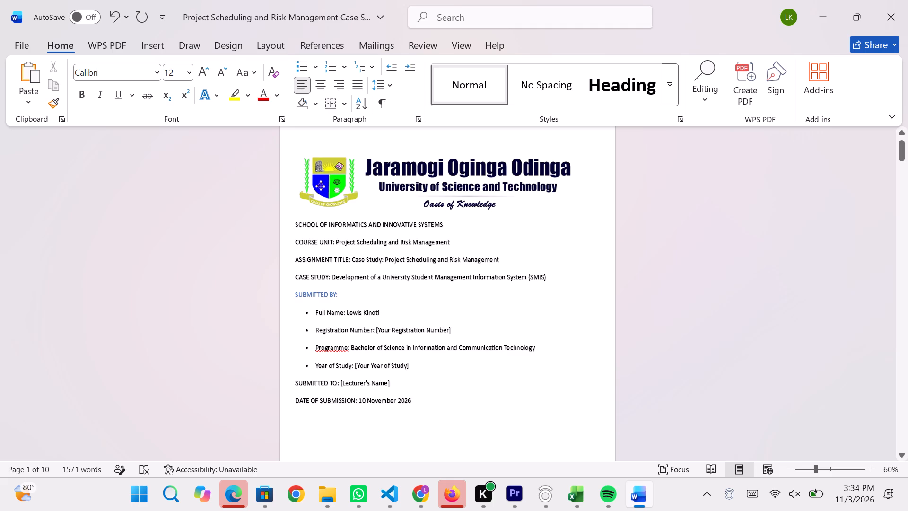
Remove the "Full Name:" label from the first bullet under "SUBMITTED BY:", keeping only the student's name.
{"action": "left_click_drag", "start_coordinate": [345, 311], "coordinate": [315, 311]}
{"action": "key", "text": "BackSpace"}
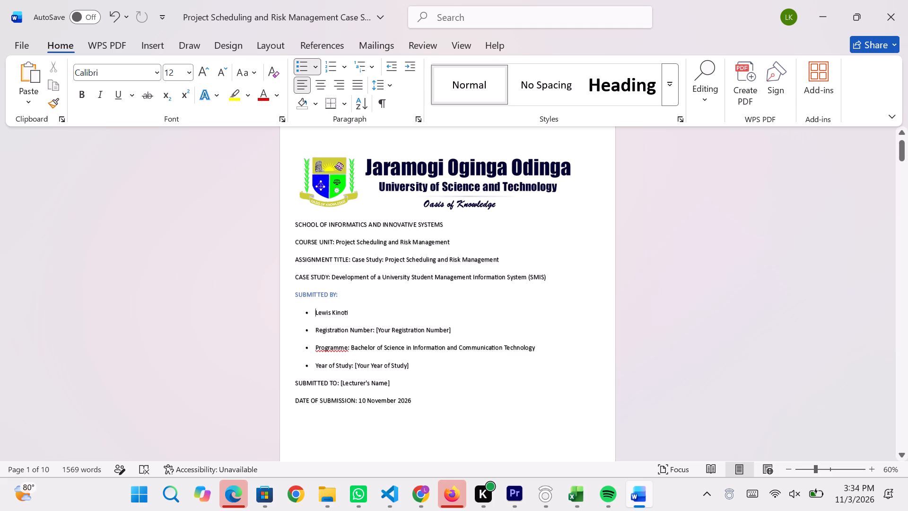
Replace the "Registration Number:" label and its bracketed placeholder in the second bullet with just the student's registration number.
{"action": "left_click_drag", "start_coordinate": [453, 331], "coordinate": [317, 335]}
{"action": "key", "text": "BackSpace"}
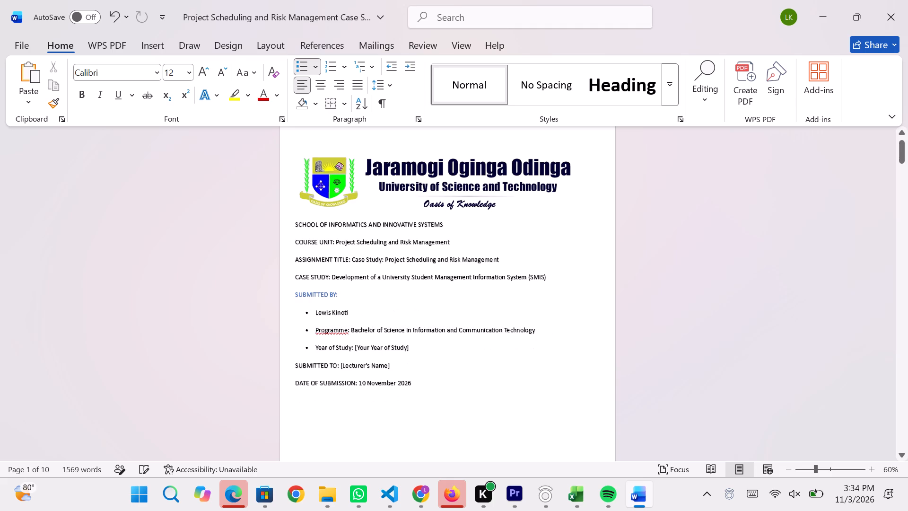
{"action": "key", "text": "Return"}
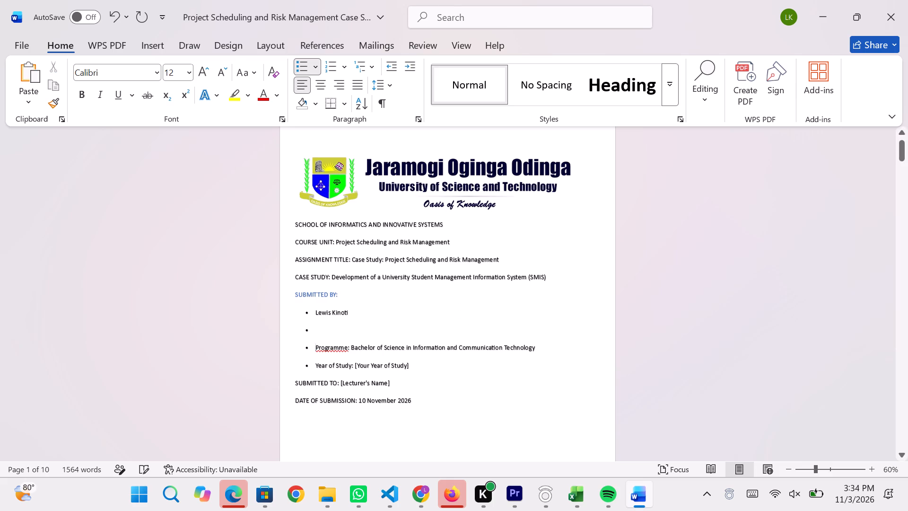
{"action": "left_click", "coordinate": [324, 327]}
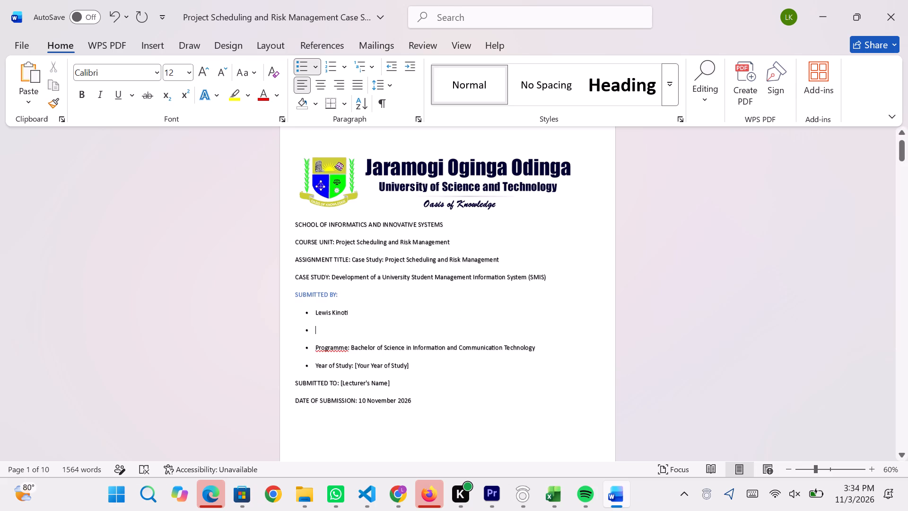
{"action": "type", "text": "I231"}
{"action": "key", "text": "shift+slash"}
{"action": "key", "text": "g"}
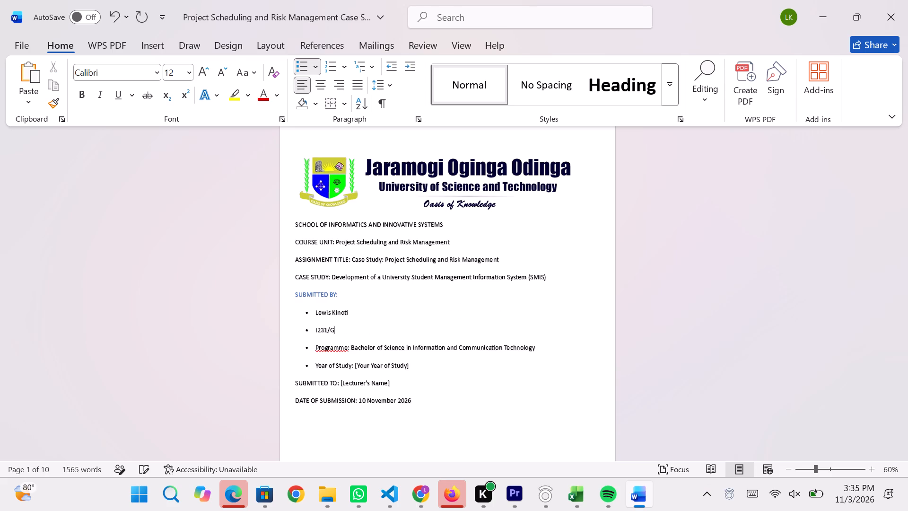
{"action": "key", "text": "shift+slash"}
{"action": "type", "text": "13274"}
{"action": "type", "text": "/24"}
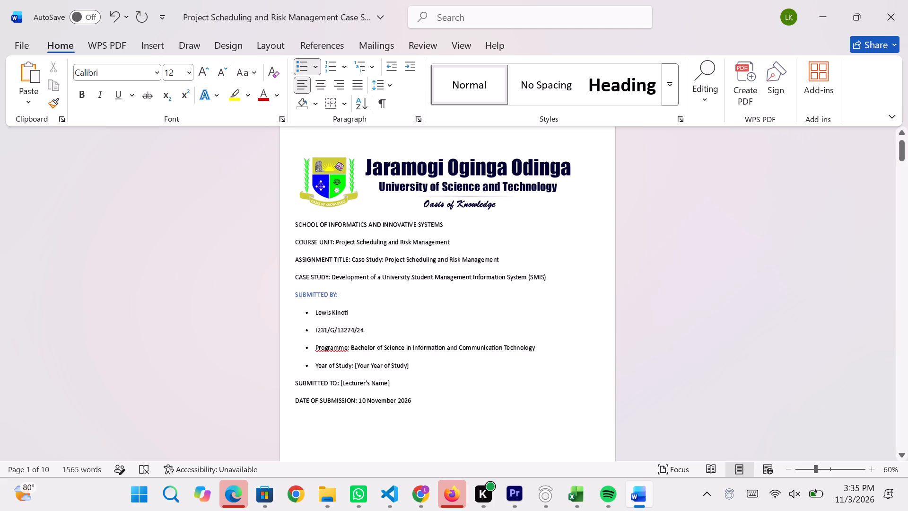
Ignore all spelling flags for "Programme" and delete the "Programme:" label from the degree bullet.
{"action": "left_click", "coordinate": [331, 348]}
{"action": "right_click", "coordinate": [334, 346]}
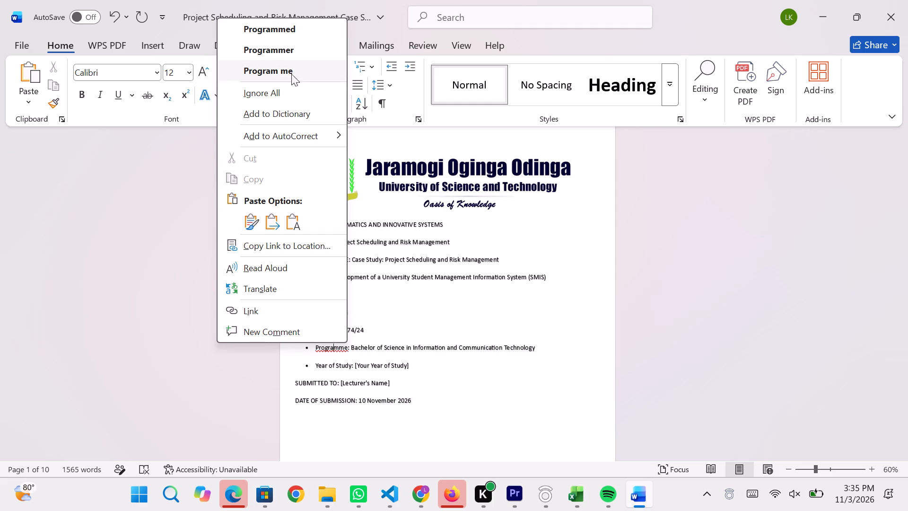
{"action": "left_click", "coordinate": [294, 91]}
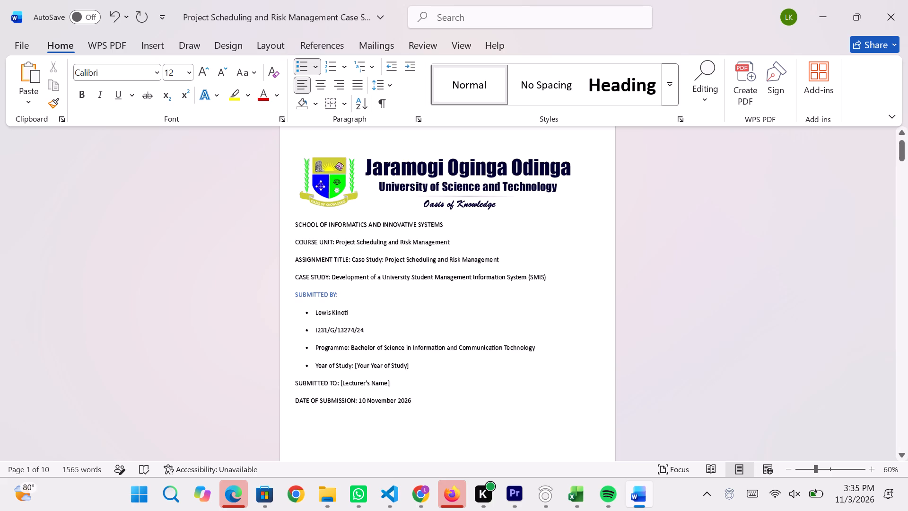
{"action": "left_click_drag", "start_coordinate": [351, 349], "coordinate": [318, 348]}
{"action": "key", "text": "BackSpace"}
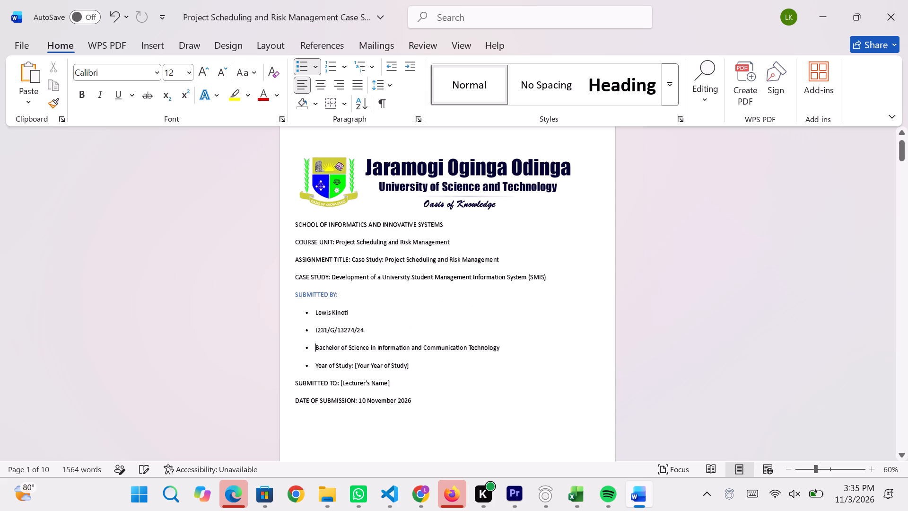
Replace the Year of Study bullet, including its label and placeholder, with "3RD YEAR".
{"action": "left_click_drag", "start_coordinate": [407, 366], "coordinate": [381, 365]}
{"action": "left_click_drag", "start_coordinate": [381, 365], "coordinate": [321, 364]}
{"action": "key", "text": "BackSpace"}
{"action": "left_click", "coordinate": [327, 363]}
{"action": "key", "text": "BackSpace"}
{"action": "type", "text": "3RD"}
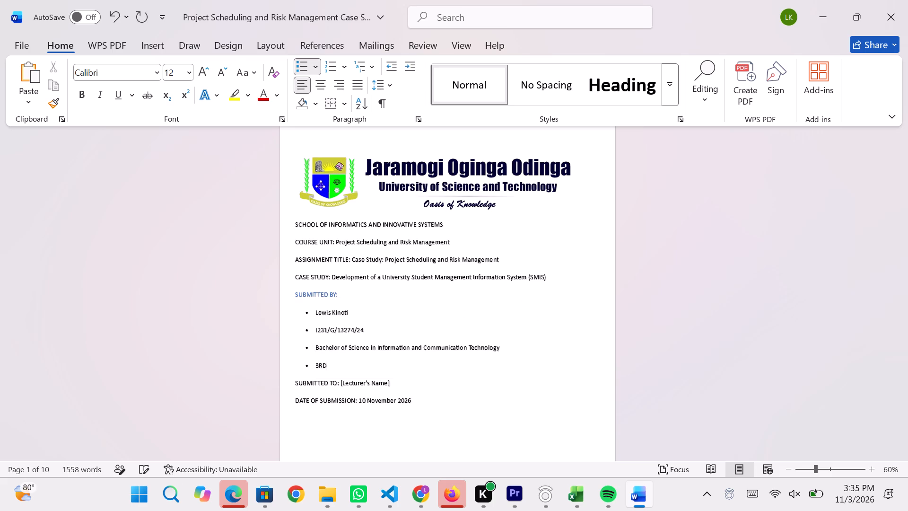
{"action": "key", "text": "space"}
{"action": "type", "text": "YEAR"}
Re-enter the student's name in capitals in the first bullet under SUBMITTED BY.
{"action": "left_click_drag", "start_coordinate": [354, 313], "coordinate": [322, 317]}
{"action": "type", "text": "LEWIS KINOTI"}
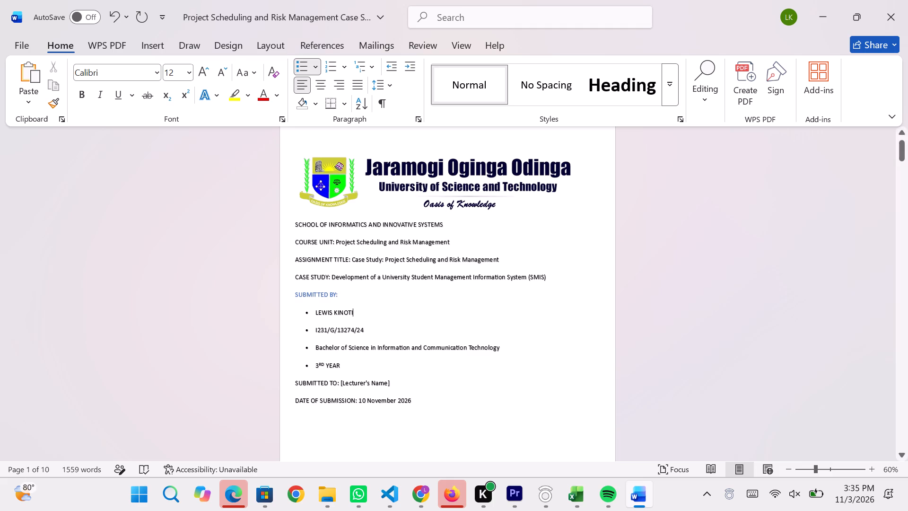
Change the Bachelor of Science in Information and Communication Technology bullet to uppercase.
{"action": "left_click_drag", "start_coordinate": [504, 347], "coordinate": [325, 344]}
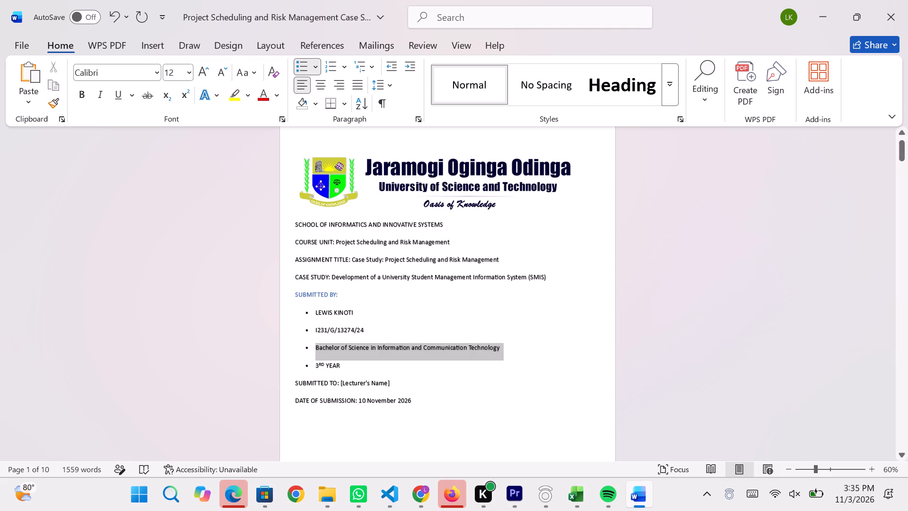
{"action": "left_click_drag", "start_coordinate": [325, 344], "coordinate": [323, 344]}
{"action": "left_click", "coordinate": [254, 70]}
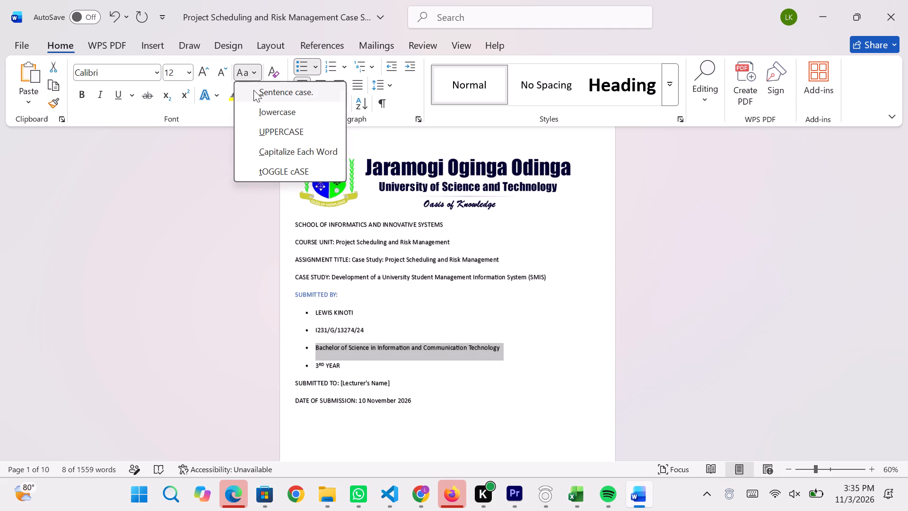
Convert the Bachelor of Science in Information and Communication Technology bullet to uppercase.
{"action": "left_click", "coordinate": [272, 126]}
{"action": "left_click", "coordinate": [386, 375]}
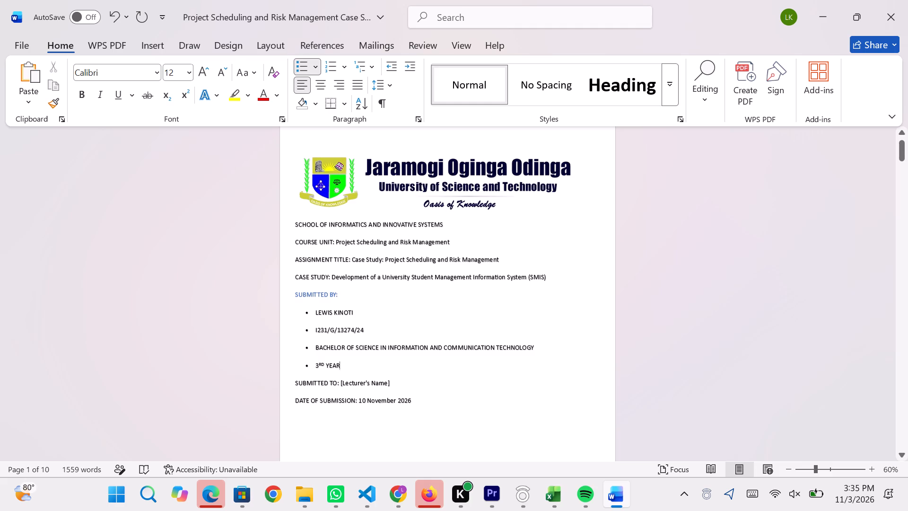
Delete the "SUBMITTED TO: [Lecturer's Name]" line from the cover page.
{"action": "left_click_drag", "start_coordinate": [392, 383], "coordinate": [296, 380]}
{"action": "key", "text": "BackSpace"}
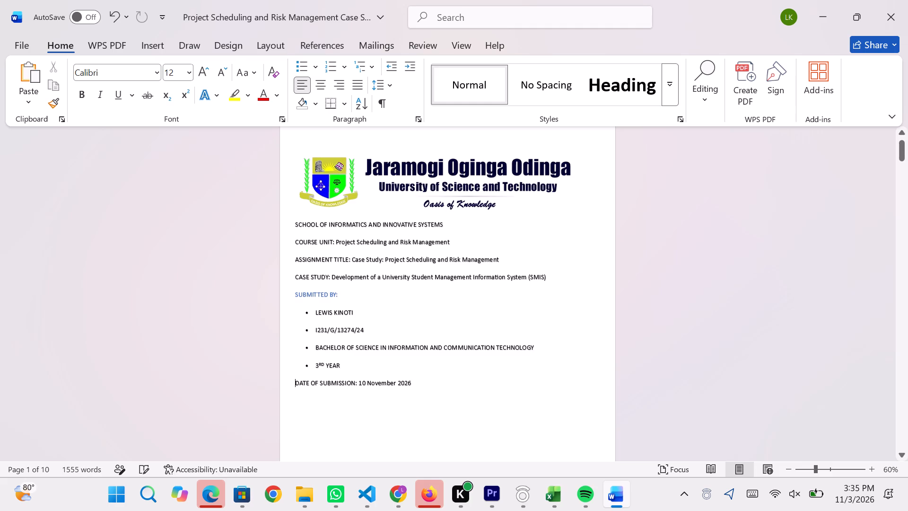
{"action": "left_click", "coordinate": [391, 360]}
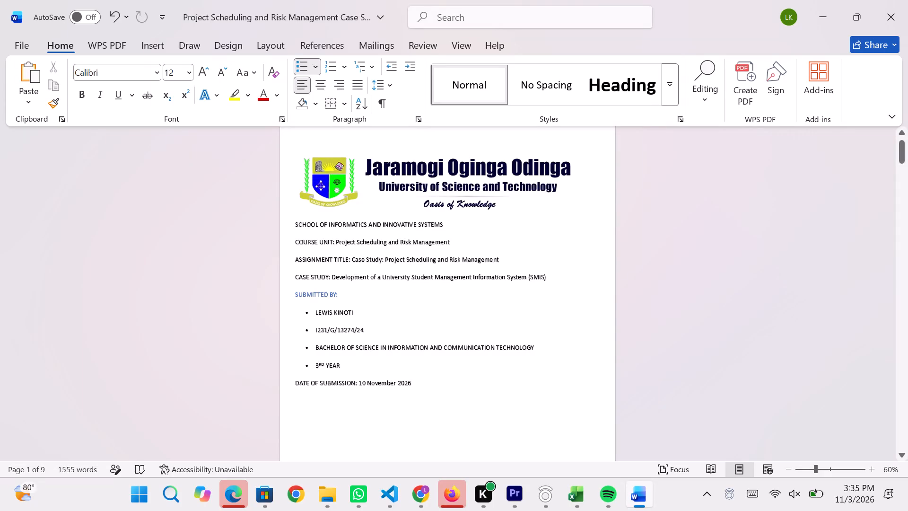
Insert two blank lines above DATE OF SUBMISSION and one blank line between the CASE STUDY line and SUBMITTED BY.
{"action": "left_click", "coordinate": [292, 381]}
{"action": "key", "text": "Return"}
{"action": "key", "text": "Return"}
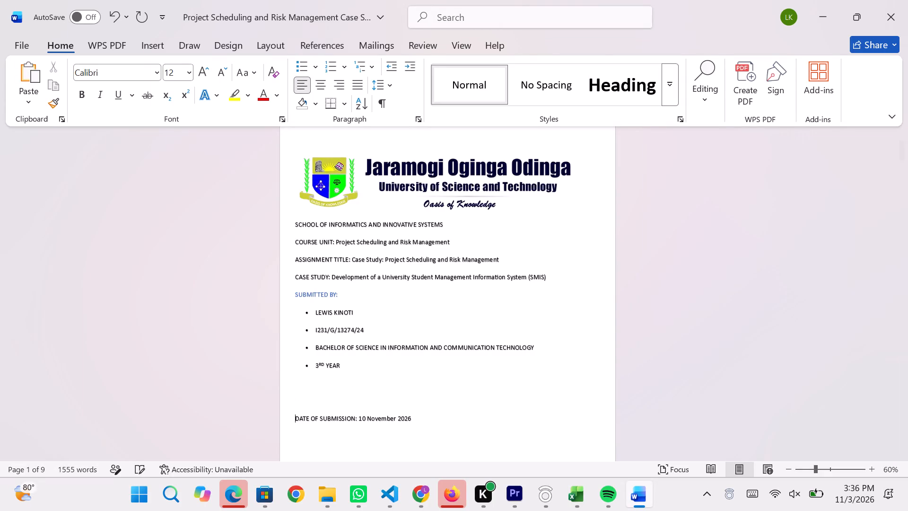
{"action": "left_click", "coordinate": [552, 280]}
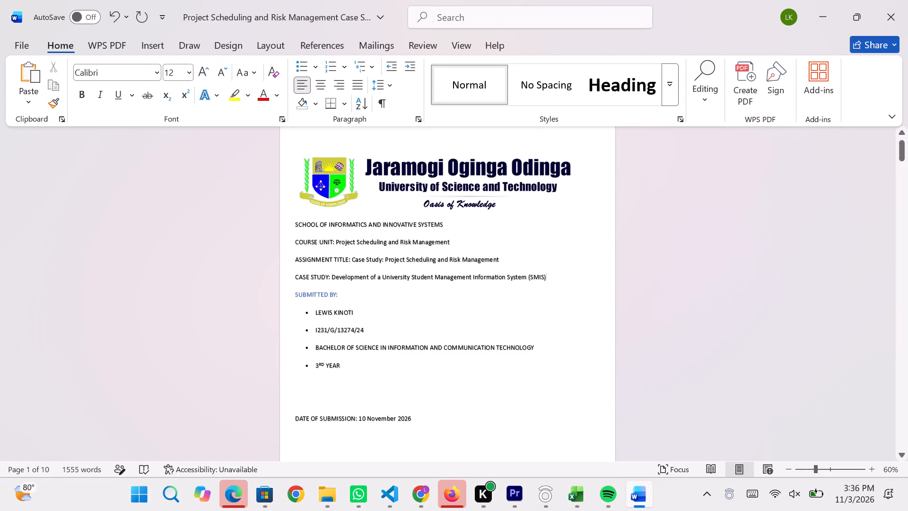
{"action": "key", "text": "Return"}
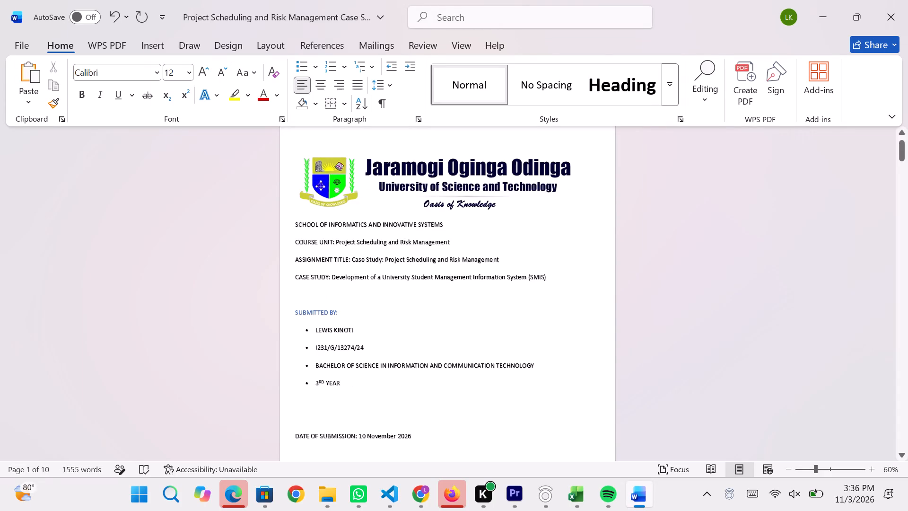
Change the four cover page lines from SCHOOL OF INFORMATICS through CASE STUDY to uppercase.
{"action": "scroll", "coordinate": [467, 327], "scroll_direction": "up", "scroll_amount": 1}
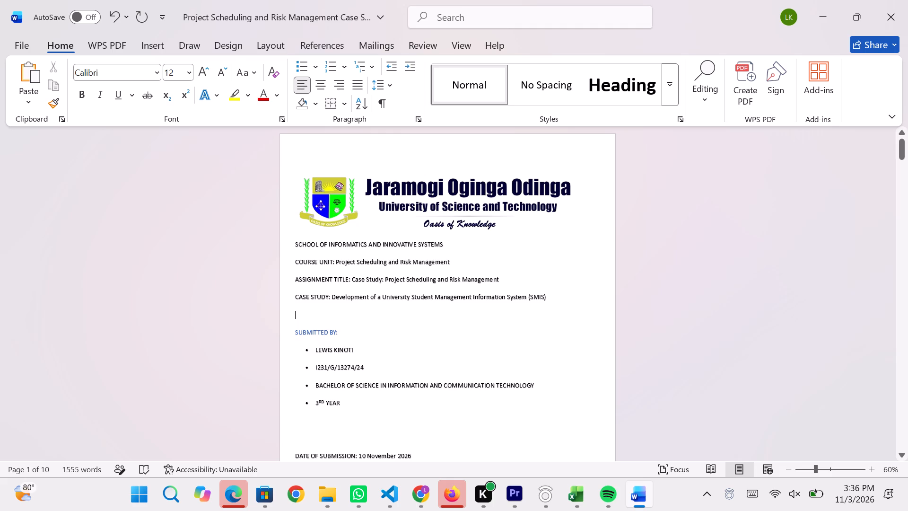
{"action": "scroll", "coordinate": [381, 291], "scroll_direction": "down", "scroll_amount": 1}
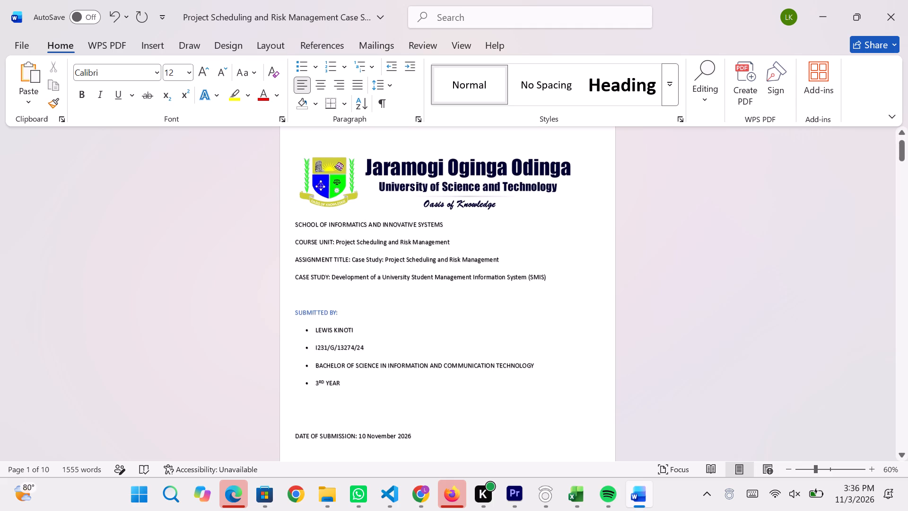
{"action": "left_click_drag", "start_coordinate": [449, 240], "coordinate": [292, 242]}
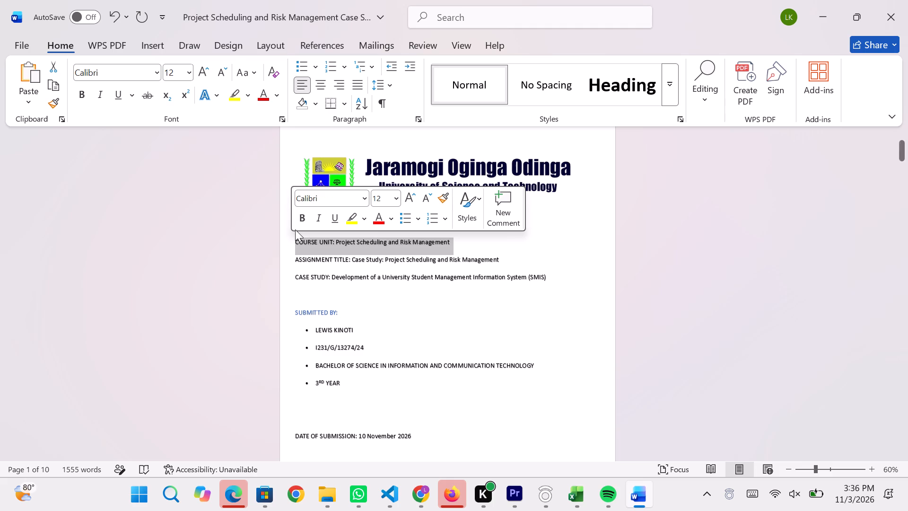
{"action": "left_click", "coordinate": [296, 226]}
{"action": "left_click", "coordinate": [310, 266]}
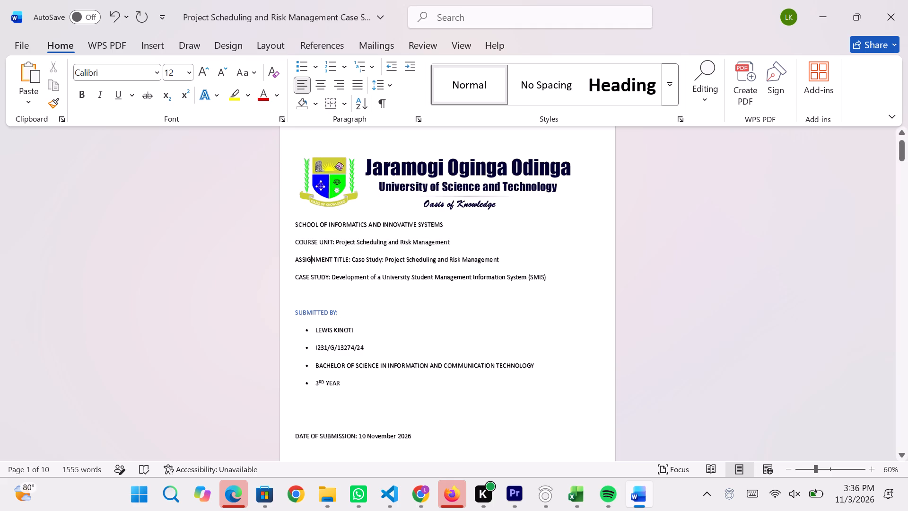
{"action": "left_click_drag", "start_coordinate": [296, 225], "coordinate": [549, 291]}
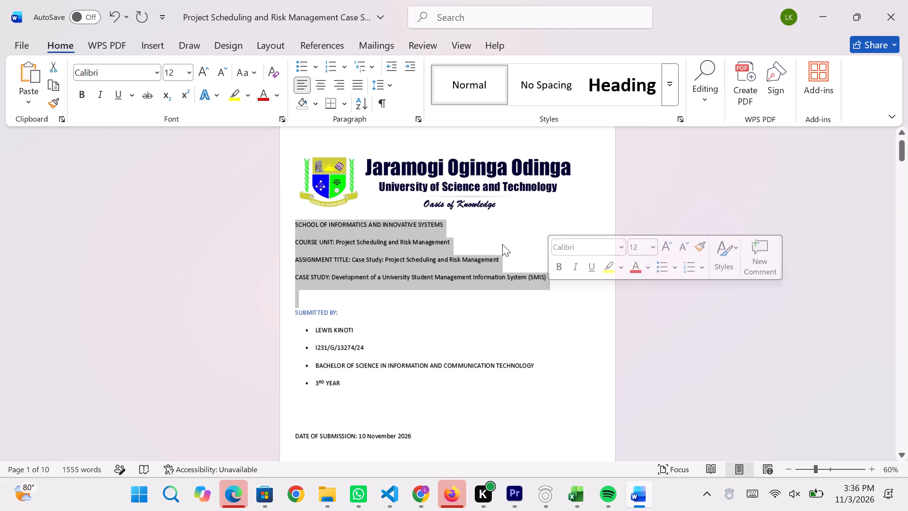
{"action": "left_click", "coordinate": [255, 79]}
{"action": "left_click", "coordinate": [282, 123]}
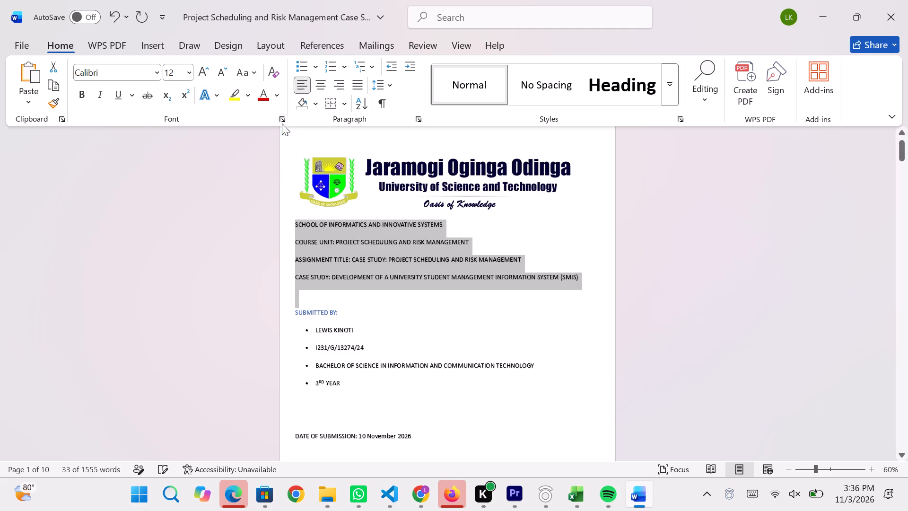
Insert a blank line between the university logo and the school name.
{"action": "left_click", "coordinate": [379, 300]}
{"action": "left_click", "coordinate": [509, 211]}
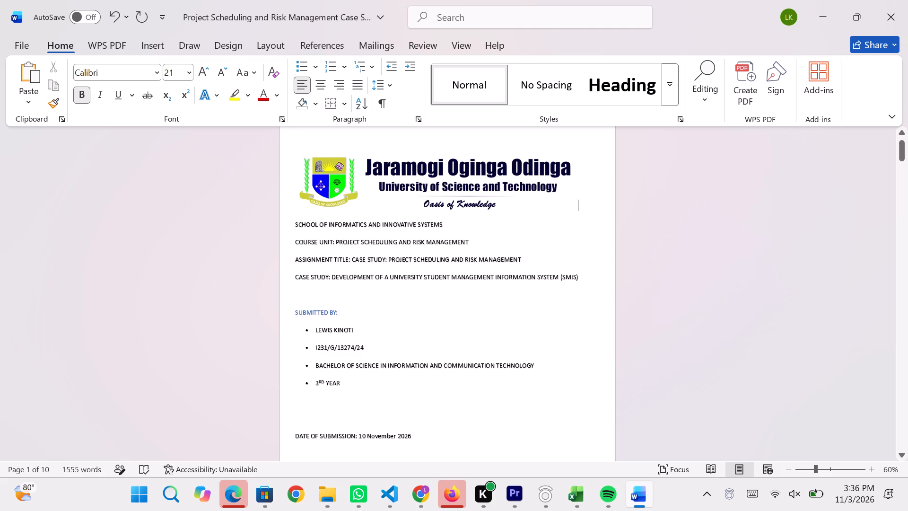
{"action": "left_click", "coordinate": [294, 225]}
{"action": "key", "text": "Return"}
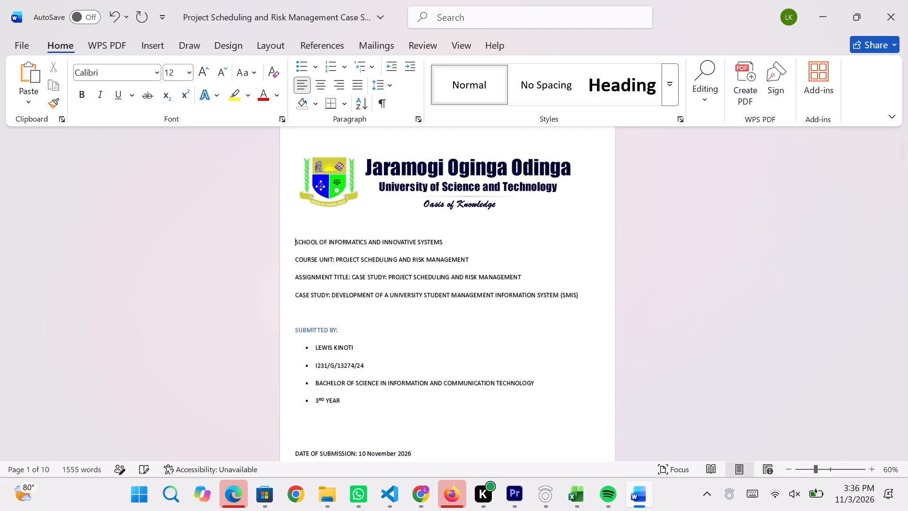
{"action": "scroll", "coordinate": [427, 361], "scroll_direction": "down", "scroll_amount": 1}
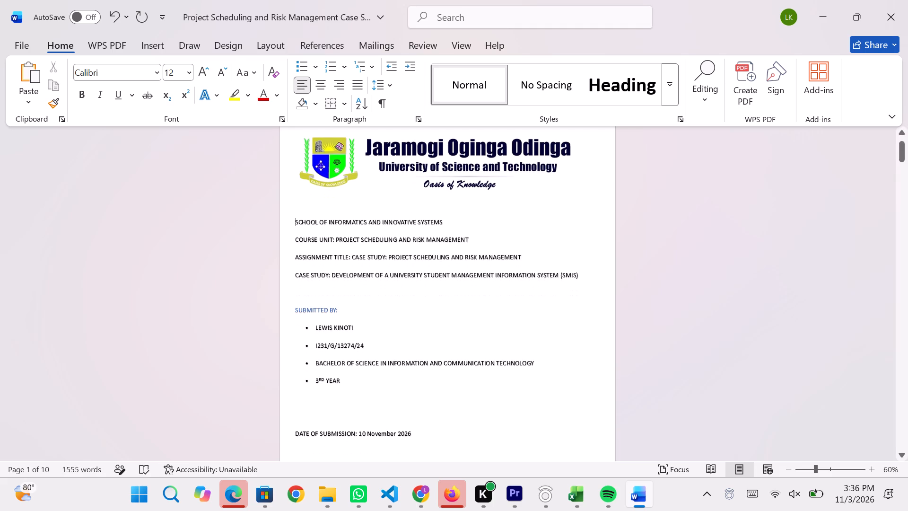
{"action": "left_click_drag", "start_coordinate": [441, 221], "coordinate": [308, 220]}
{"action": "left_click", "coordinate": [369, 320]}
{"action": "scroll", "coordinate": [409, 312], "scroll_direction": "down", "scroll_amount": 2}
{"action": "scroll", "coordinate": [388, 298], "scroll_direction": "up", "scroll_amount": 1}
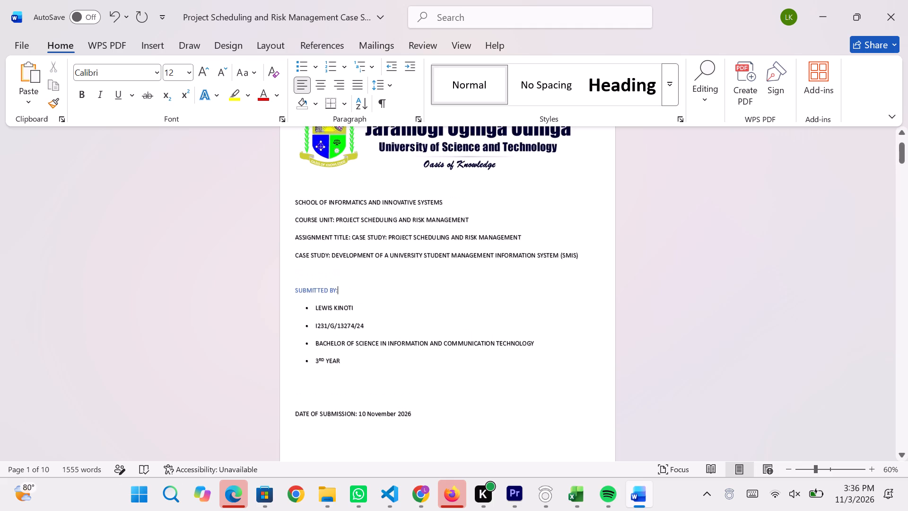
Make the student name and registration number bullets bold and set their font size to 14.
{"action": "scroll", "coordinate": [431, 316], "scroll_direction": "down", "scroll_amount": 1}
{"action": "left_click_drag", "start_coordinate": [314, 289], "coordinate": [328, 298]}
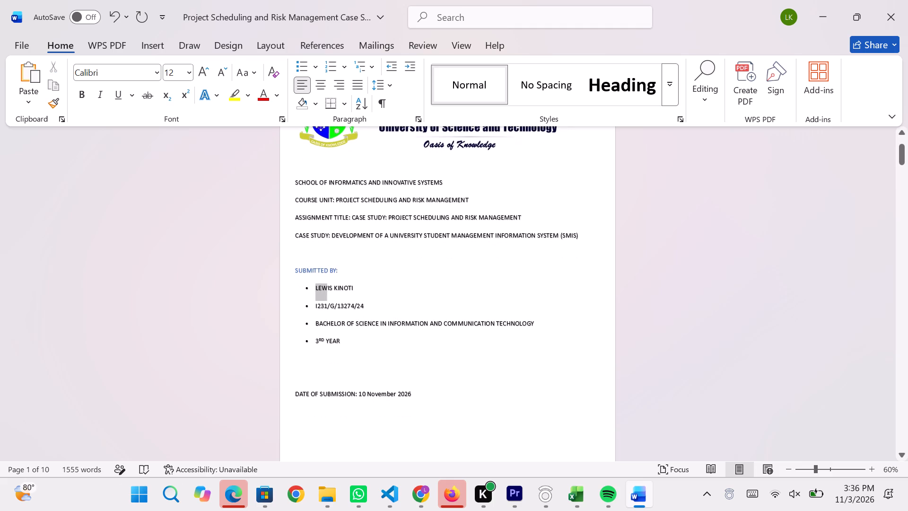
{"action": "left_click_drag", "start_coordinate": [328, 298], "coordinate": [367, 307]}
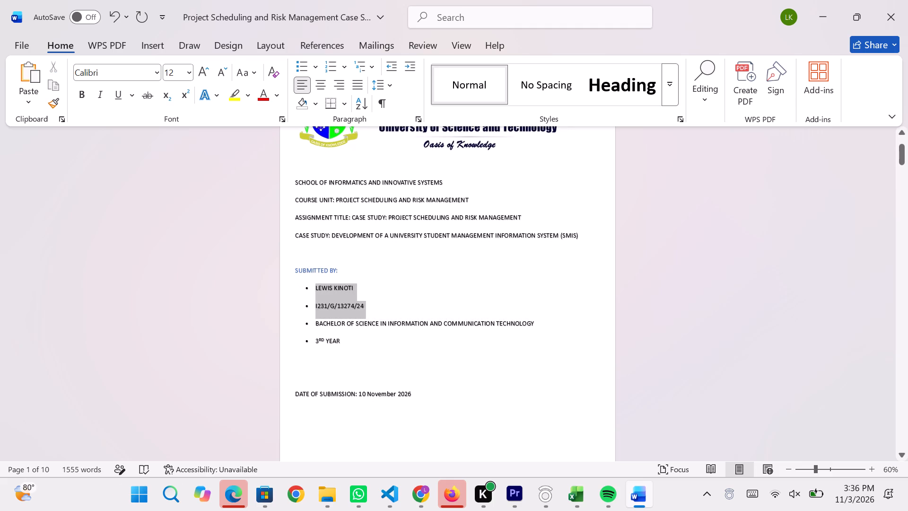
{"action": "left_click_drag", "start_coordinate": [367, 307], "coordinate": [368, 307]}
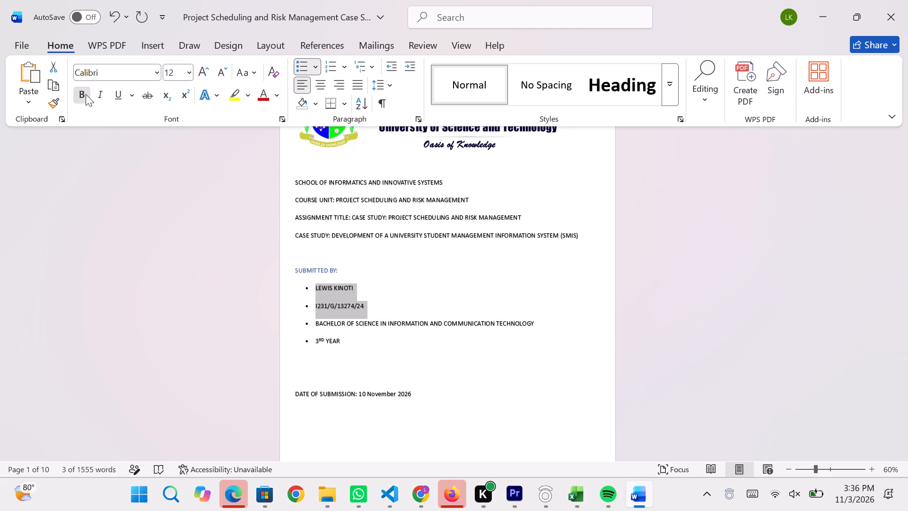
{"action": "left_click", "coordinate": [86, 94]}
{"action": "left_click", "coordinate": [186, 75]}
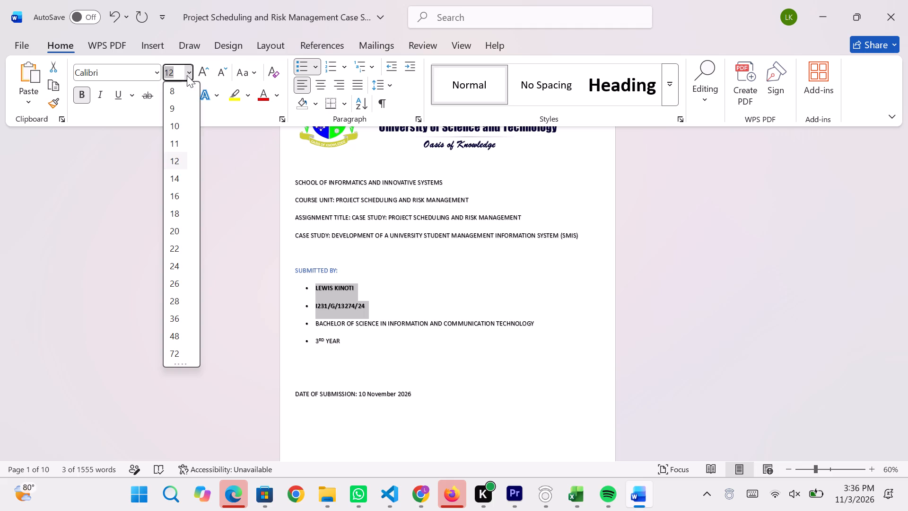
{"action": "left_click", "coordinate": [181, 184]}
{"action": "left_click", "coordinate": [382, 304]}
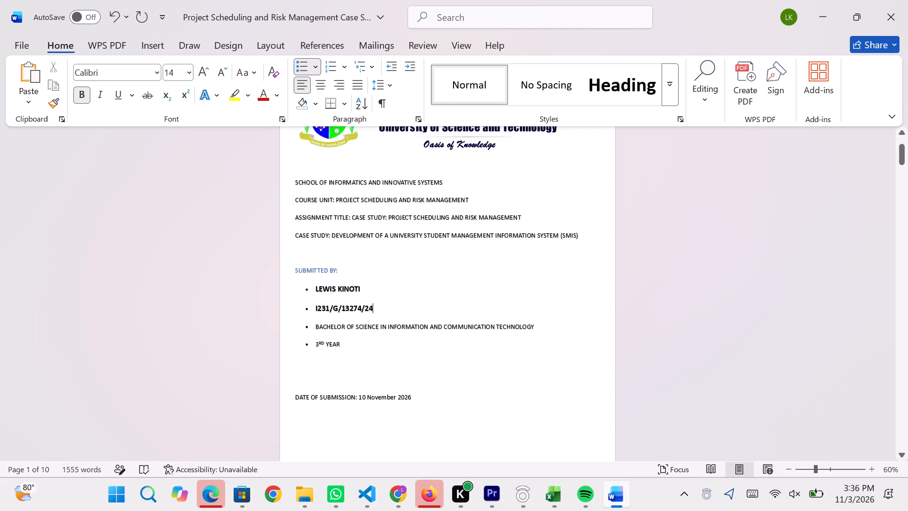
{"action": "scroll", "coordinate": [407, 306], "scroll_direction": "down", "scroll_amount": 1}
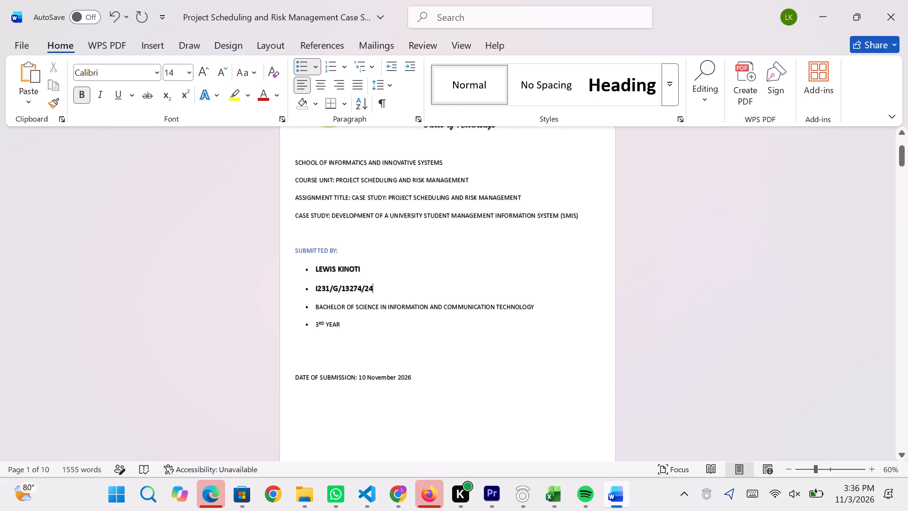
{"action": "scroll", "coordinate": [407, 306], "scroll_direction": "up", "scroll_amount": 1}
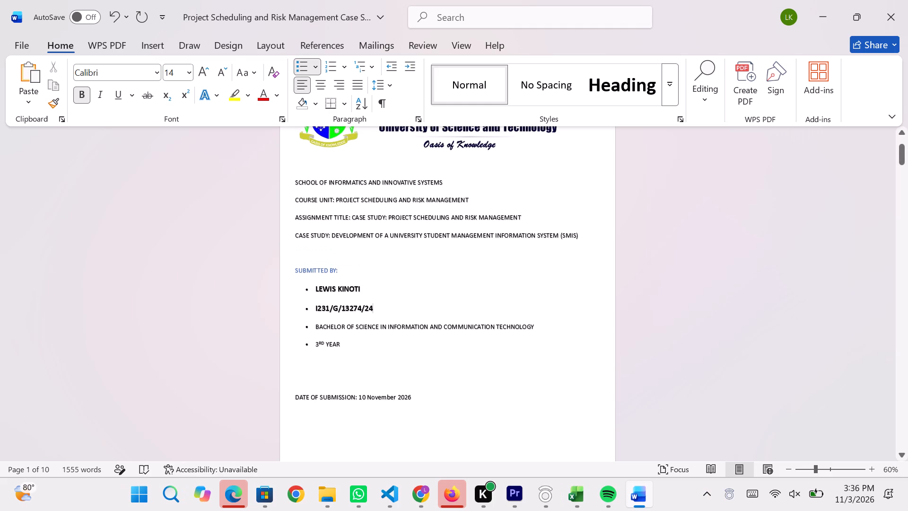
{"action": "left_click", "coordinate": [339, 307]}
Set the Bachelor of Science degree bullet under SUBMITTED BY to font size 14 and make it bold.
{"action": "left_click_drag", "start_coordinate": [316, 328], "coordinate": [451, 330]}
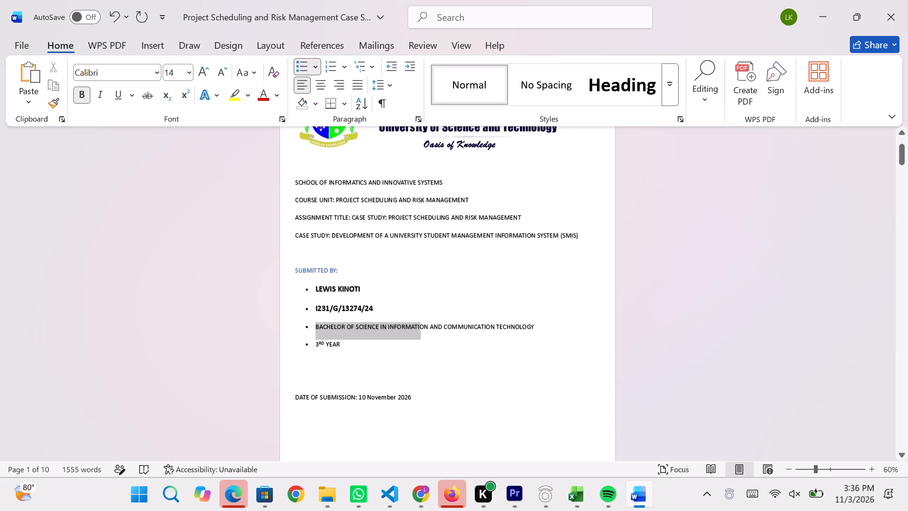
{"action": "left_click_drag", "start_coordinate": [451, 330], "coordinate": [535, 330]}
{"action": "left_click", "coordinate": [188, 74]}
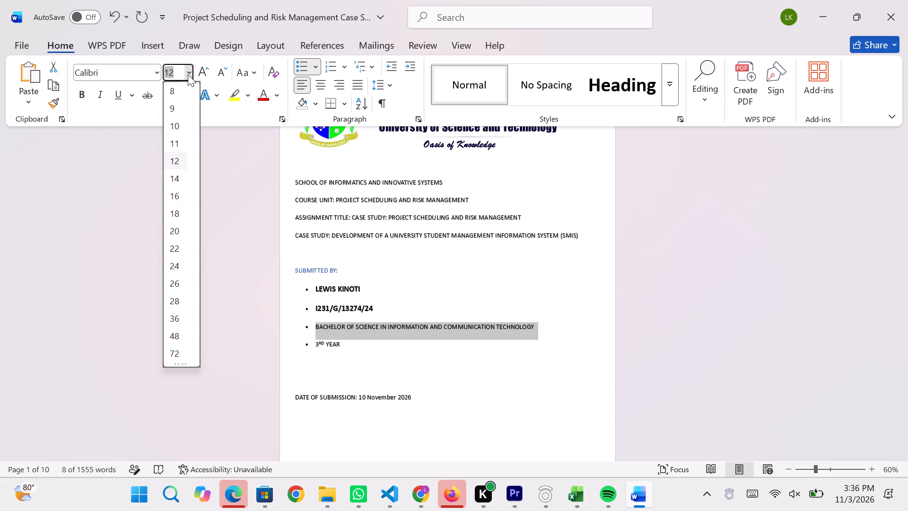
{"action": "left_click", "coordinate": [181, 175]}
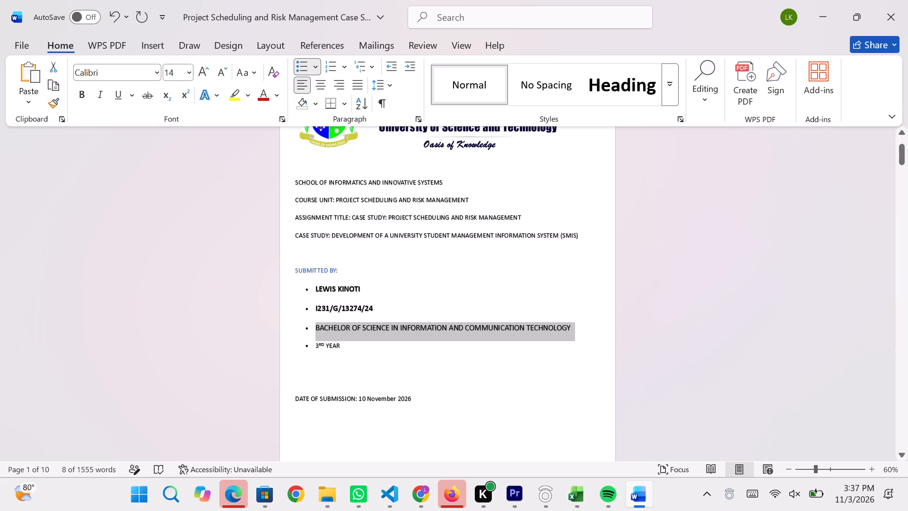
{"action": "left_click", "coordinate": [85, 94]}
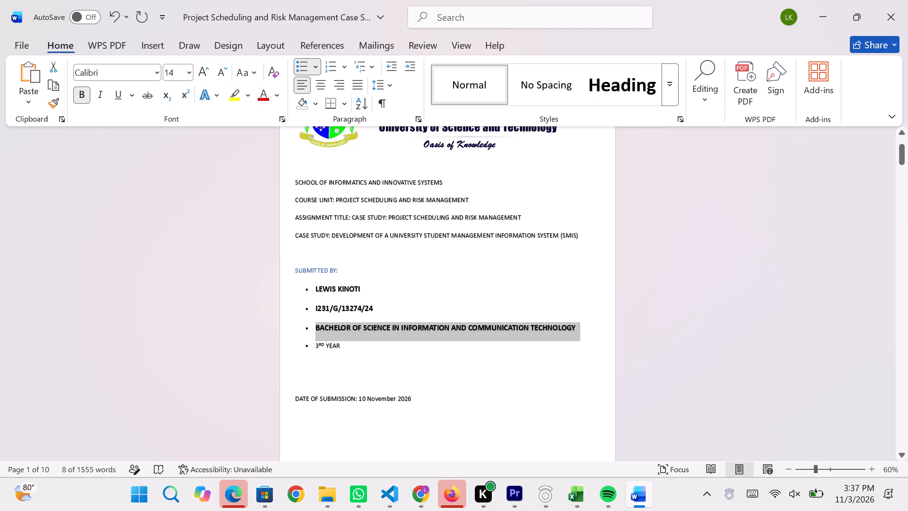
{"action": "left_click", "coordinate": [373, 336]}
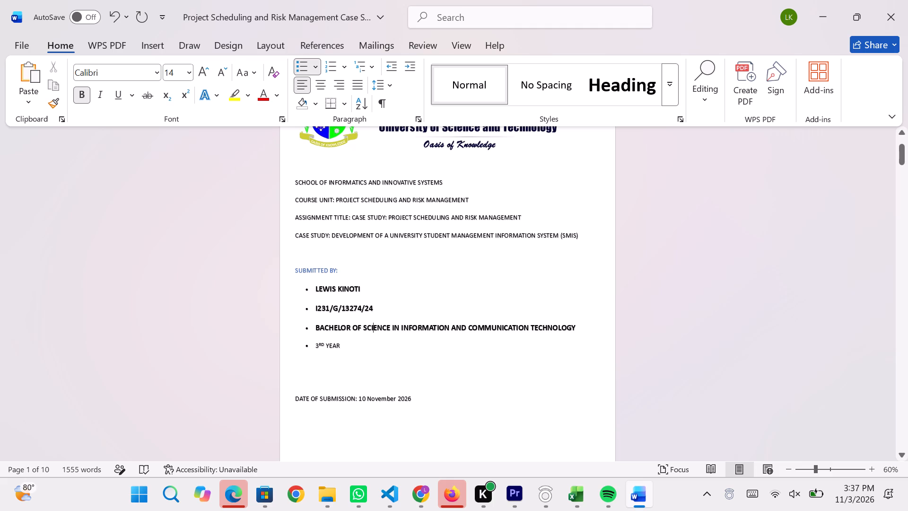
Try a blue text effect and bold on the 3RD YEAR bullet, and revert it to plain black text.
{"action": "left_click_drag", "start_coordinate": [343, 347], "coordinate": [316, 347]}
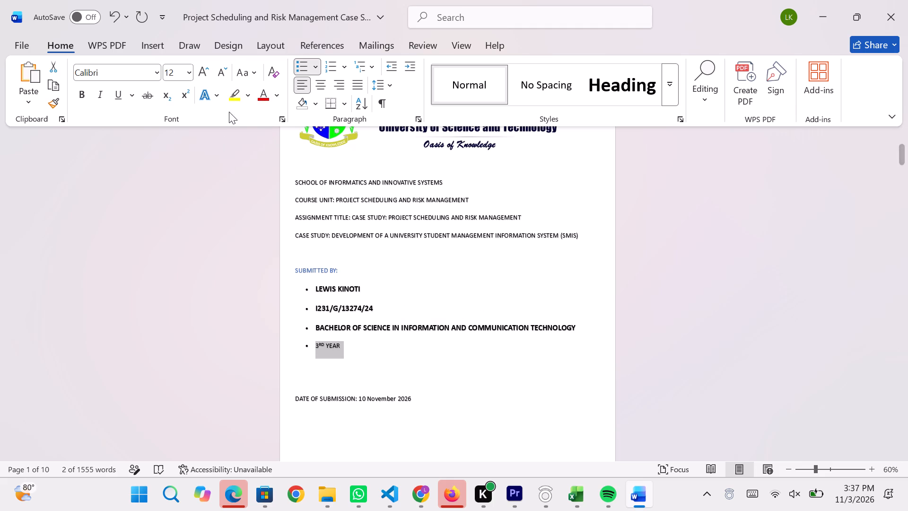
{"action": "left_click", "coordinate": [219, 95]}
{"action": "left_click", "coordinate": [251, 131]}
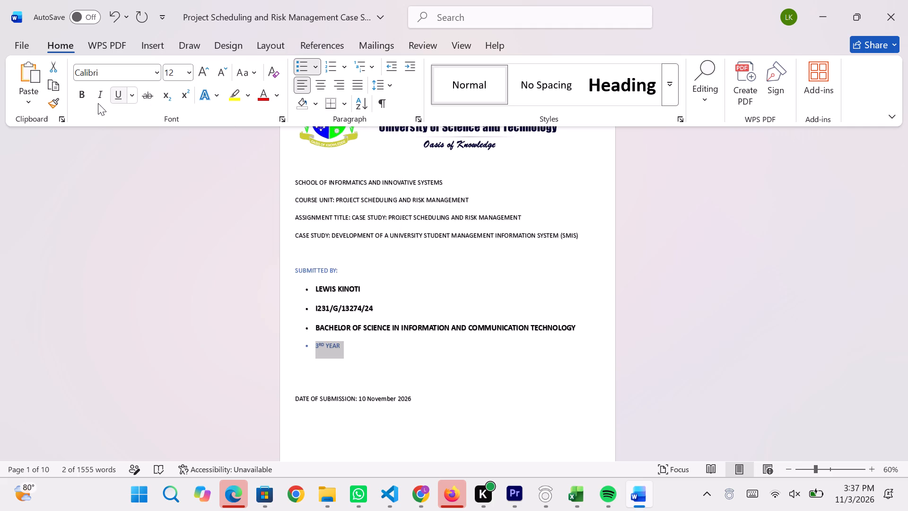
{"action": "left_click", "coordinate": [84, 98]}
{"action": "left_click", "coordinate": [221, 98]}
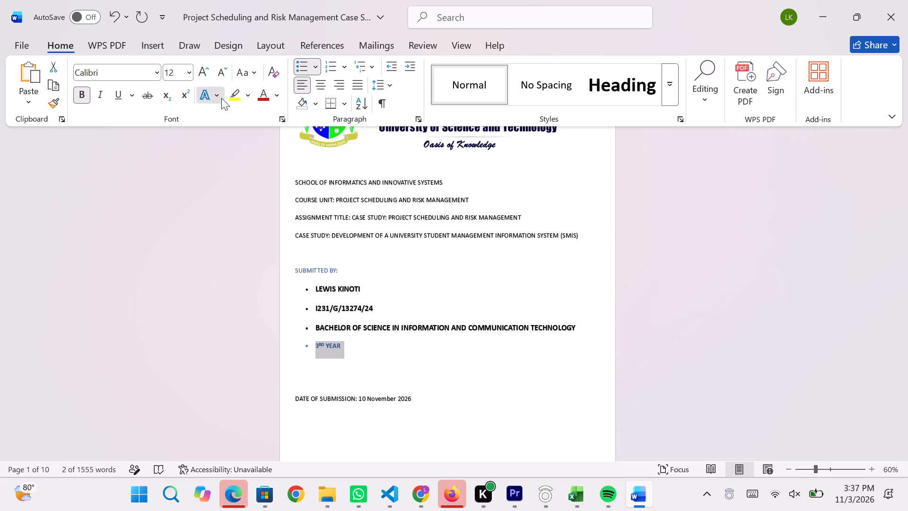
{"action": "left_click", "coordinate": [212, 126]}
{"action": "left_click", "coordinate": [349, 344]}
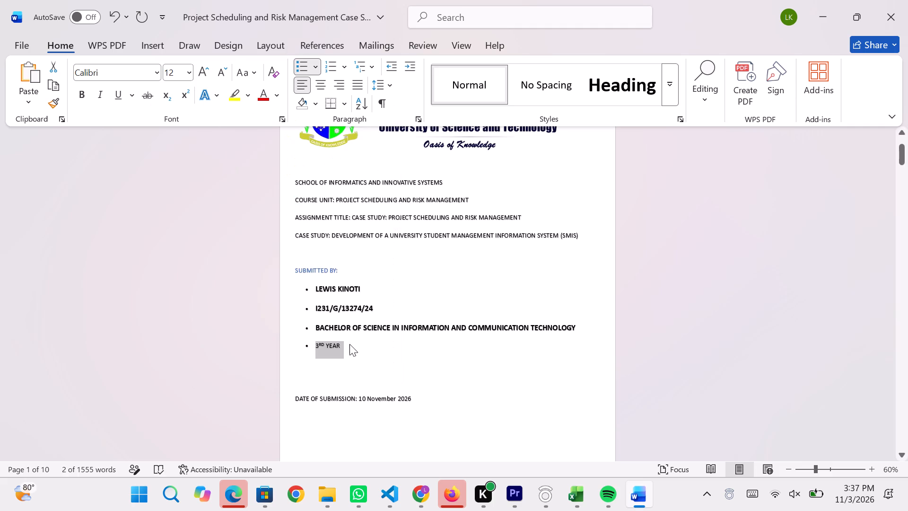
Set the 3RD YEAR bullet to font size 14 and make it bold.
{"action": "left_click_drag", "start_coordinate": [341, 347], "coordinate": [314, 348]}
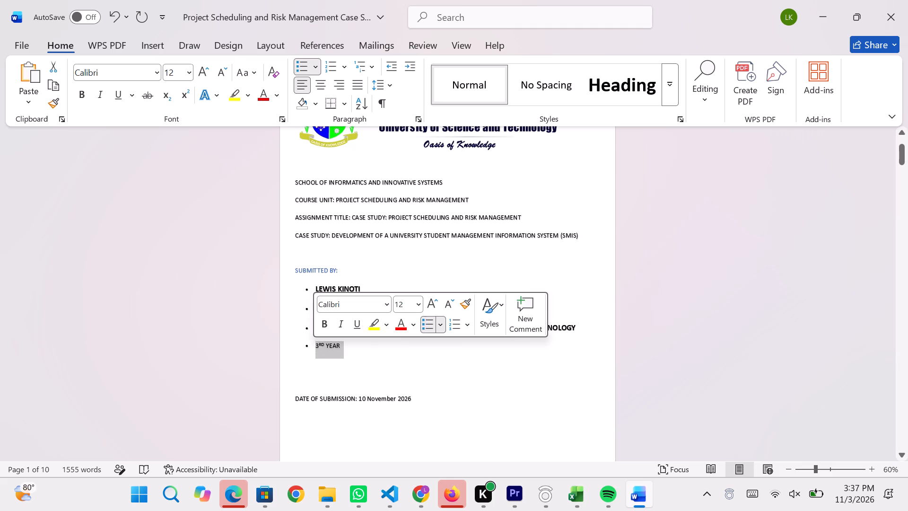
{"action": "left_click", "coordinate": [189, 70]}
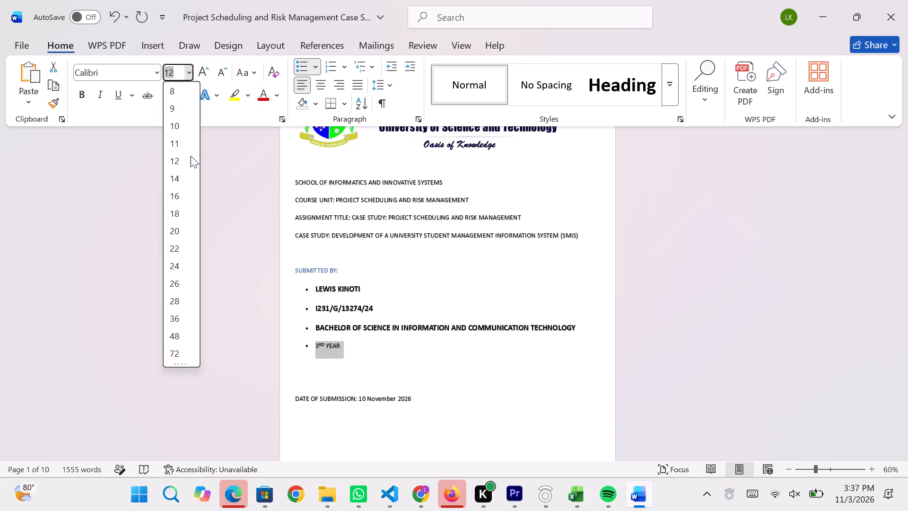
{"action": "left_click", "coordinate": [184, 181]}
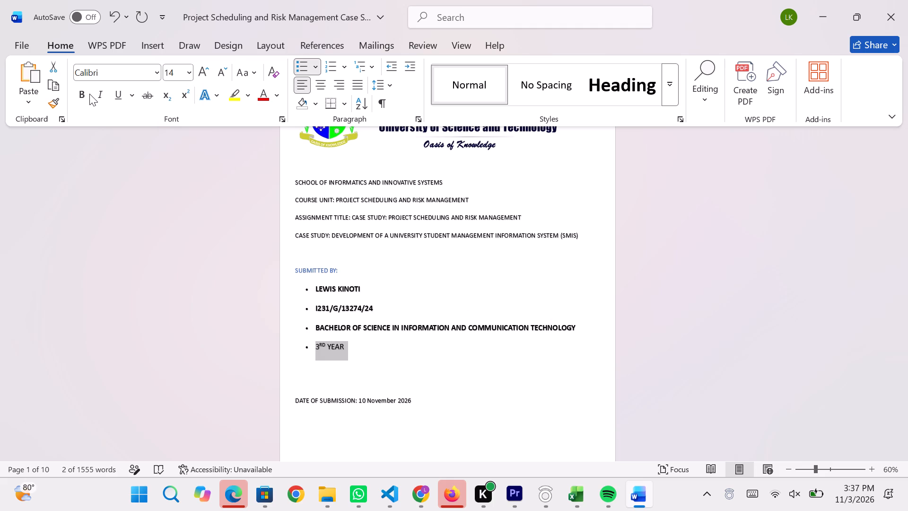
{"action": "left_click", "coordinate": [89, 94]}
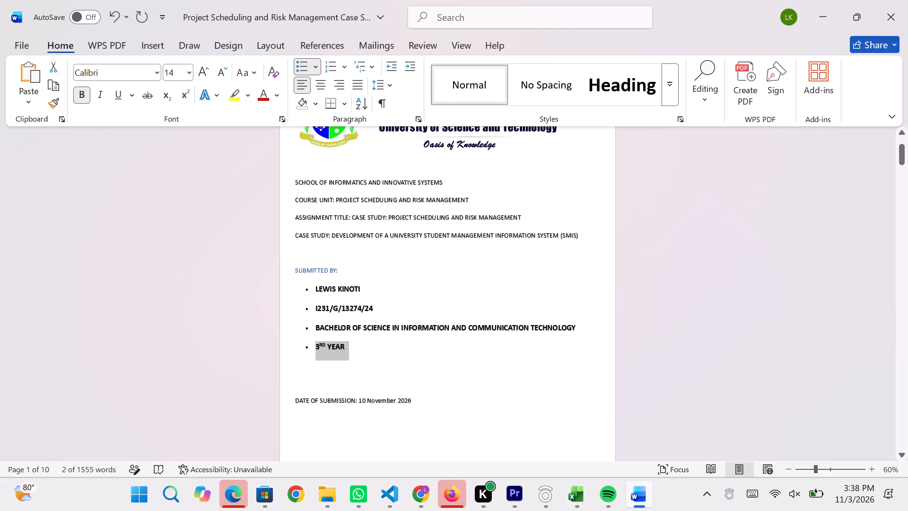
Make the SUBMITTED BY: label on the cover page bold.
{"action": "left_click", "coordinate": [376, 268]}
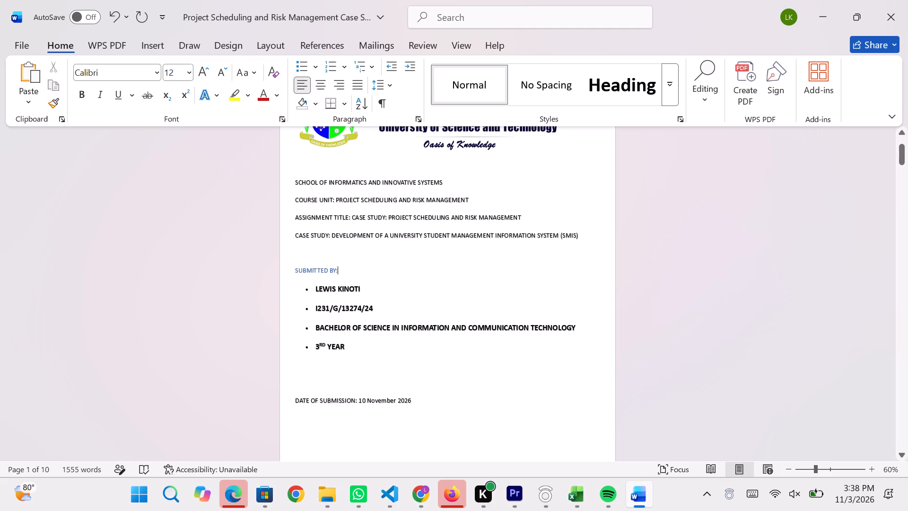
{"action": "scroll", "coordinate": [364, 360], "scroll_direction": "up", "scroll_amount": 1}
{"action": "left_click_drag", "start_coordinate": [338, 289], "coordinate": [299, 289]}
{"action": "left_click", "coordinate": [79, 93]}
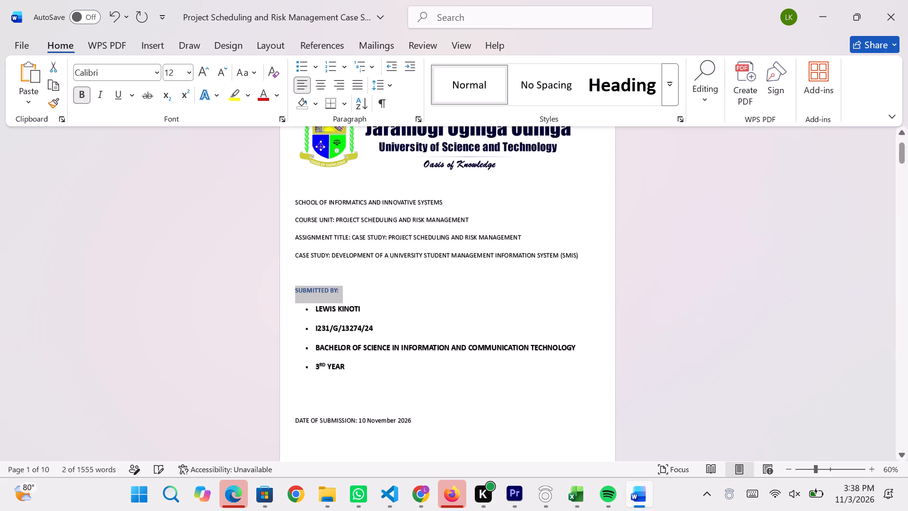
{"action": "left_click", "coordinate": [381, 273]}
Delete the blank lines above the CASE STUDY heading so that it starts at the top of page 2.
{"action": "scroll", "coordinate": [468, 306], "scroll_direction": "down", "scroll_amount": 9}
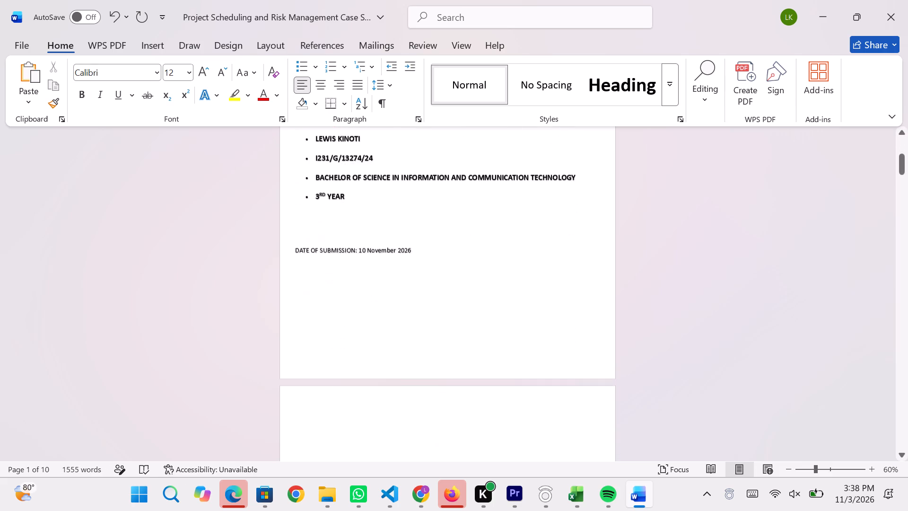
{"action": "scroll", "coordinate": [468, 310], "scroll_direction": "down", "scroll_amount": 20}
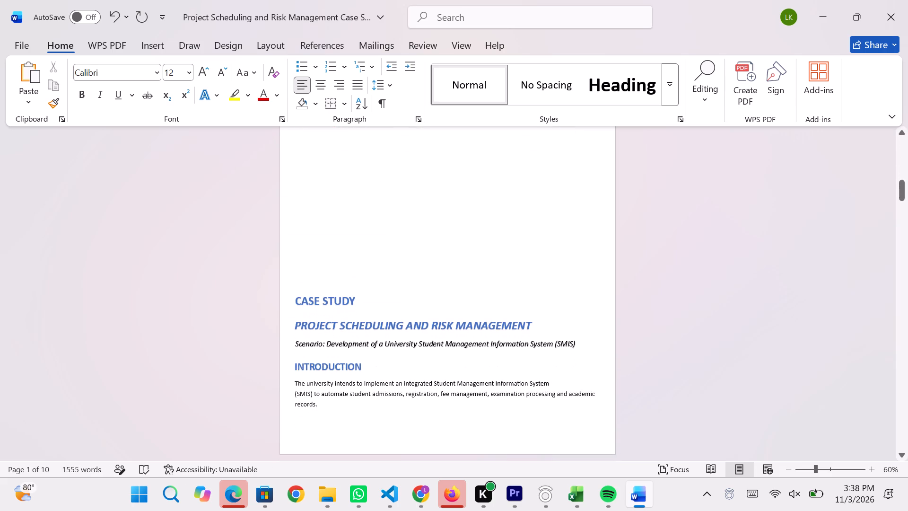
{"action": "left_click", "coordinate": [309, 286]}
{"action": "key", "text": "BackSpace"}
{"action": "key", "text": "BackSpace"}
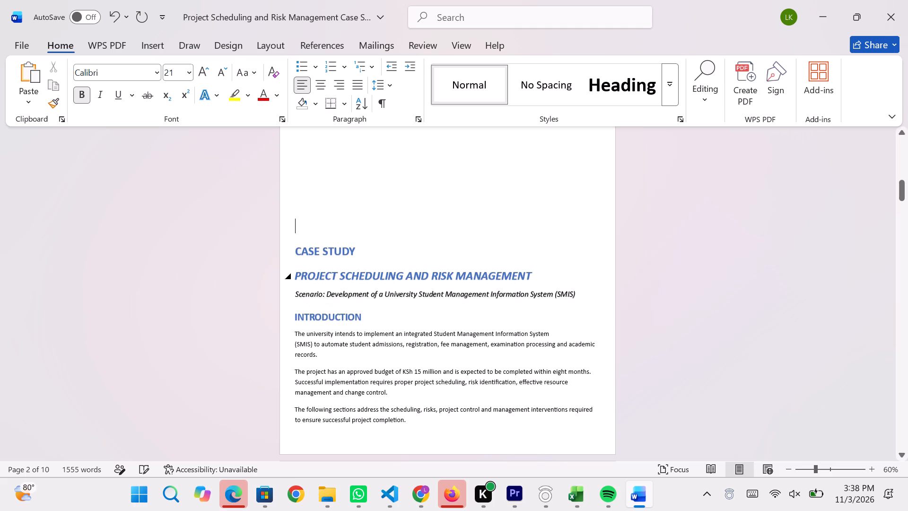
{"action": "scroll", "coordinate": [314, 285], "scroll_direction": "up", "scroll_amount": 1}
{"action": "key", "text": "BackSpace"}
{"action": "key", "text": "BackSpace"}
{"action": "key", "text": "BackSpace"}
{"action": "scroll", "coordinate": [397, 275], "scroll_direction": "up", "scroll_amount": 3}
{"action": "key", "text": "BackSpace"}
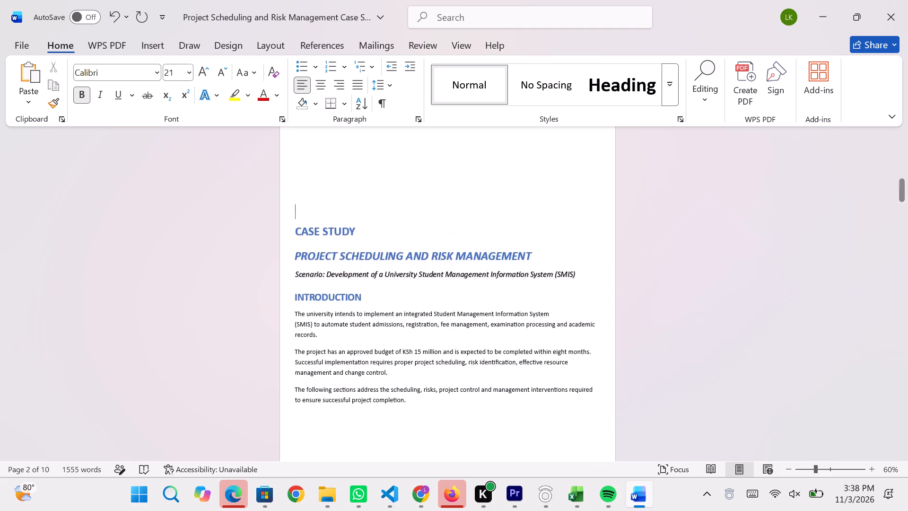
{"action": "key", "text": "BackSpace"}
{"action": "scroll", "coordinate": [399, 271], "scroll_direction": "up", "scroll_amount": 3}
{"action": "key", "text": "BackSpace"}
{"action": "key", "text": "BackSpace"}
{"action": "scroll", "coordinate": [399, 271], "scroll_direction": "up", "scroll_amount": 3}
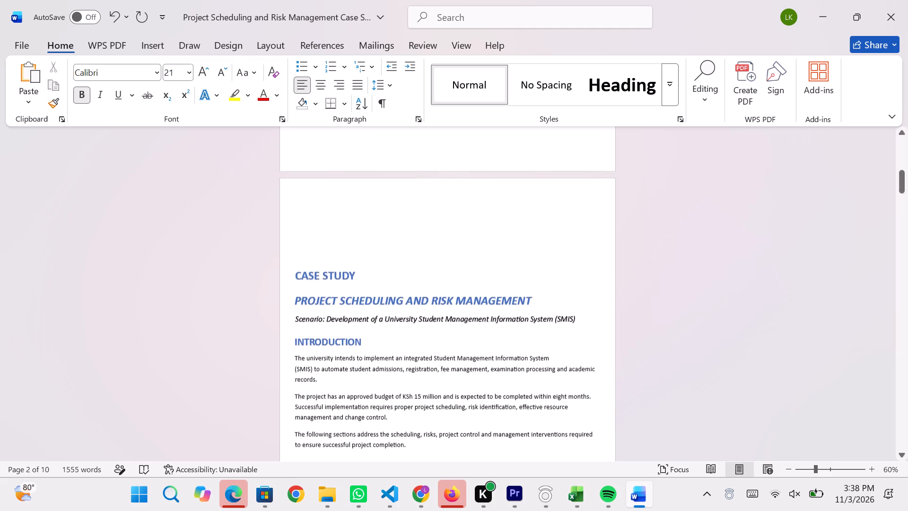
{"action": "key", "text": "BackSpace"}
{"action": "key", "text": "BackSpace"}
{"action": "key", "text": "BackSpace"}
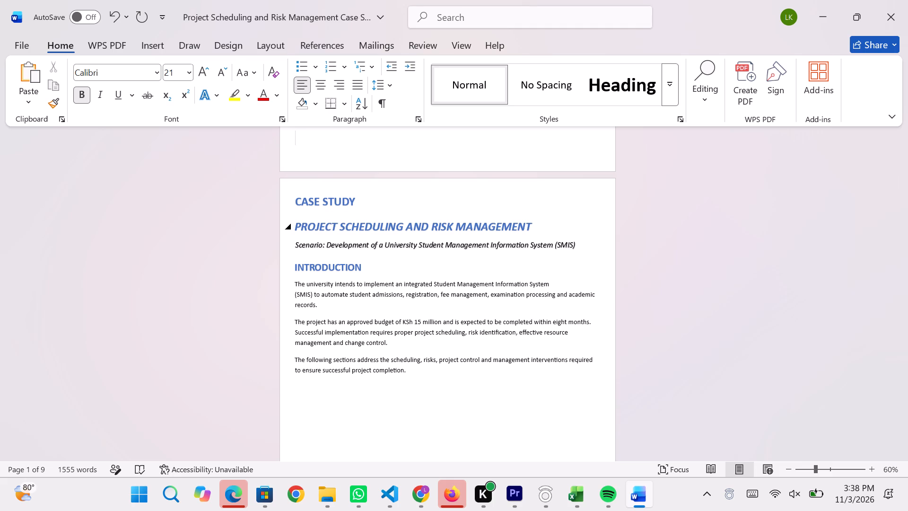
Review the layout of the introduction and the Question 1 schedule table, and return to the cover page.
{"action": "scroll", "coordinate": [515, 324], "scroll_direction": "down", "scroll_amount": 18}
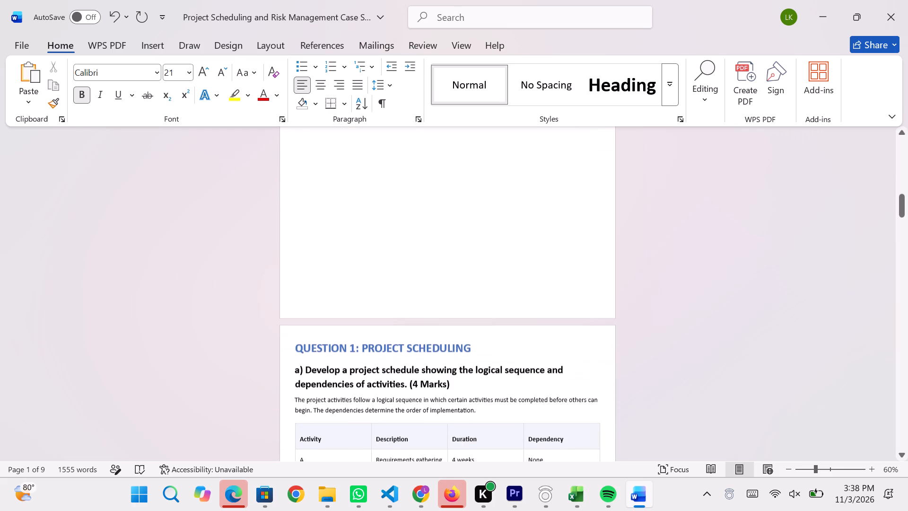
{"action": "scroll", "coordinate": [515, 321], "scroll_direction": "down", "scroll_amount": 6}
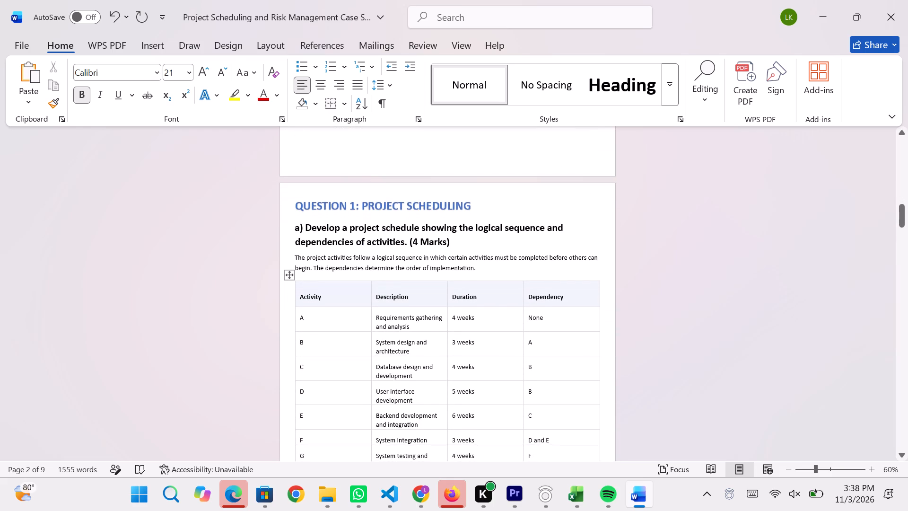
{"action": "scroll", "coordinate": [514, 317], "scroll_direction": "down", "scroll_amount": 1}
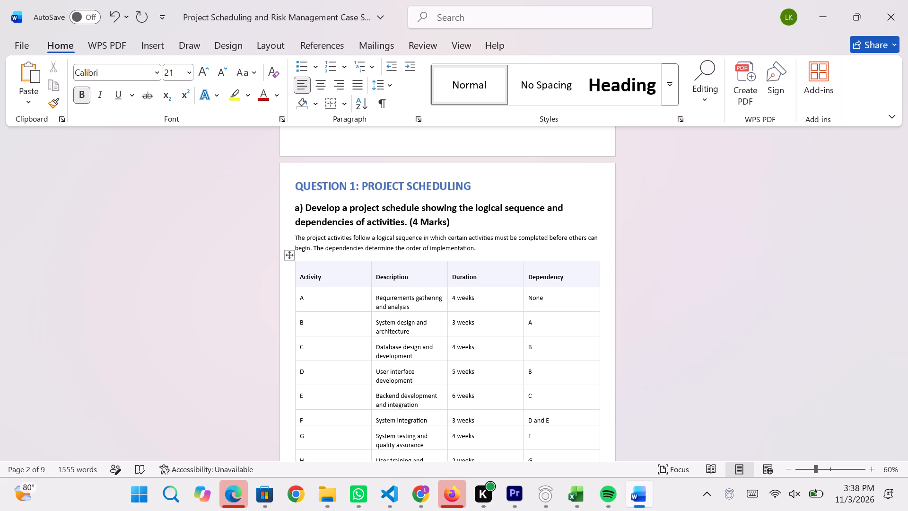
{"action": "left_click", "coordinate": [602, 307]}
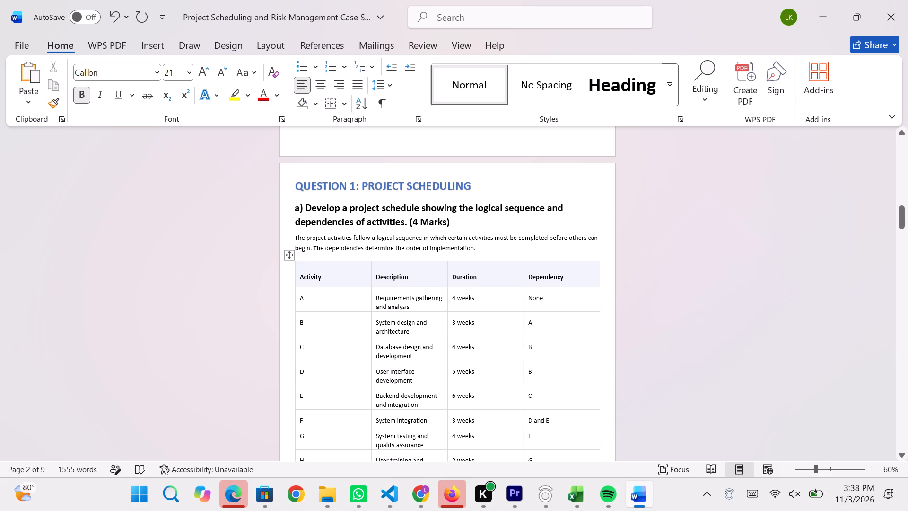
{"action": "scroll", "coordinate": [606, 307], "scroll_direction": "up", "scroll_amount": 20}
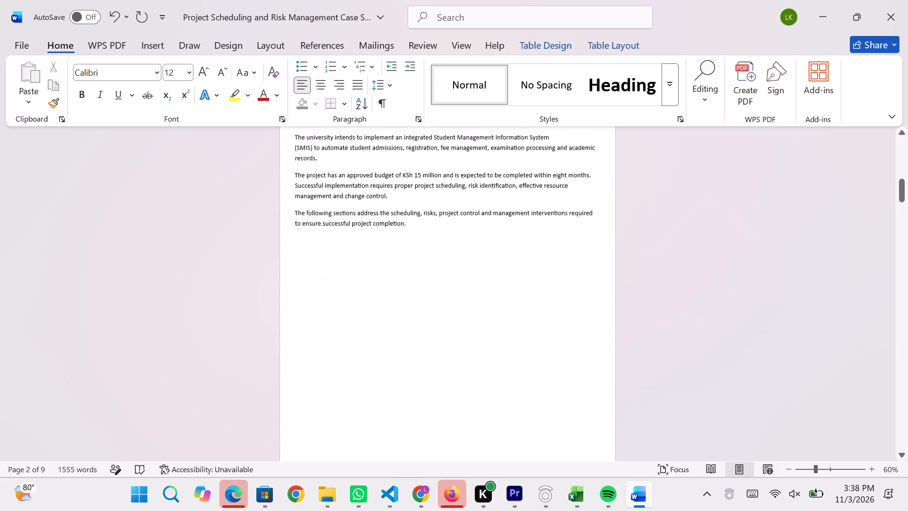
{"action": "scroll", "coordinate": [608, 302], "scroll_direction": "up", "scroll_amount": 3}
{"action": "scroll", "coordinate": [608, 302], "scroll_direction": "up", "scroll_amount": 20}
{"action": "scroll", "coordinate": [608, 302], "scroll_direction": "up", "scroll_amount": 2}
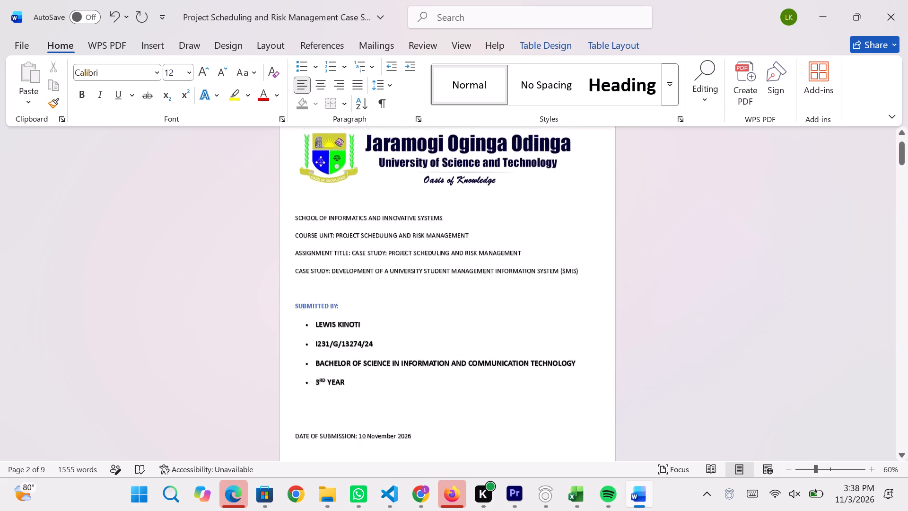
{"action": "scroll", "coordinate": [609, 300], "scroll_direction": "up", "scroll_amount": 3}
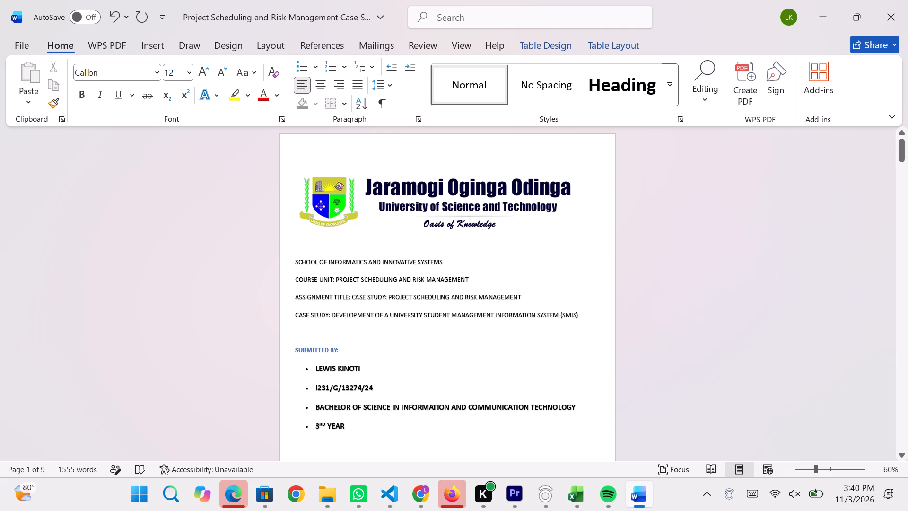
Replace the COURSE UNIT: label before PROJECT SCHEDULING AND RISK MANAGEMENT on the cover page with the course code "ITB 1301:".
{"action": "left_click_drag", "start_coordinate": [334, 279], "coordinate": [317, 280]}
{"action": "left_click_drag", "start_coordinate": [317, 280], "coordinate": [299, 281]}
{"action": "key", "text": "BackSpace"}
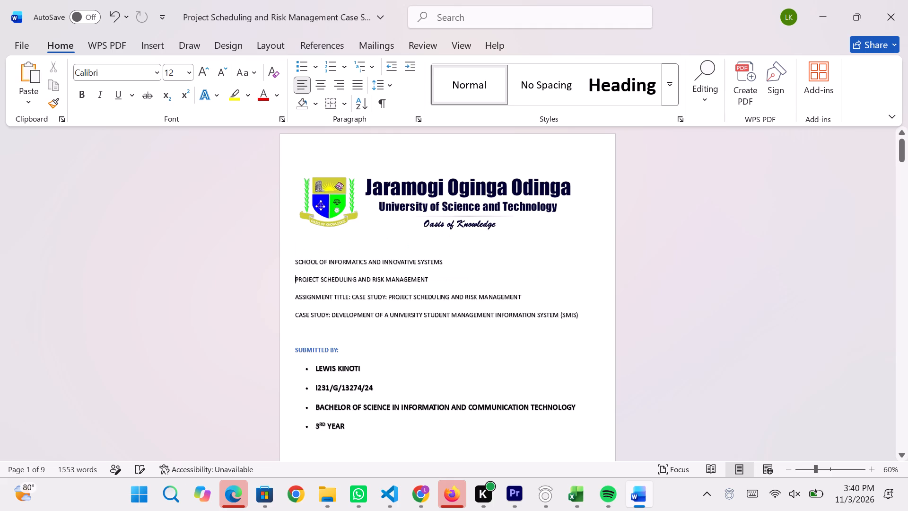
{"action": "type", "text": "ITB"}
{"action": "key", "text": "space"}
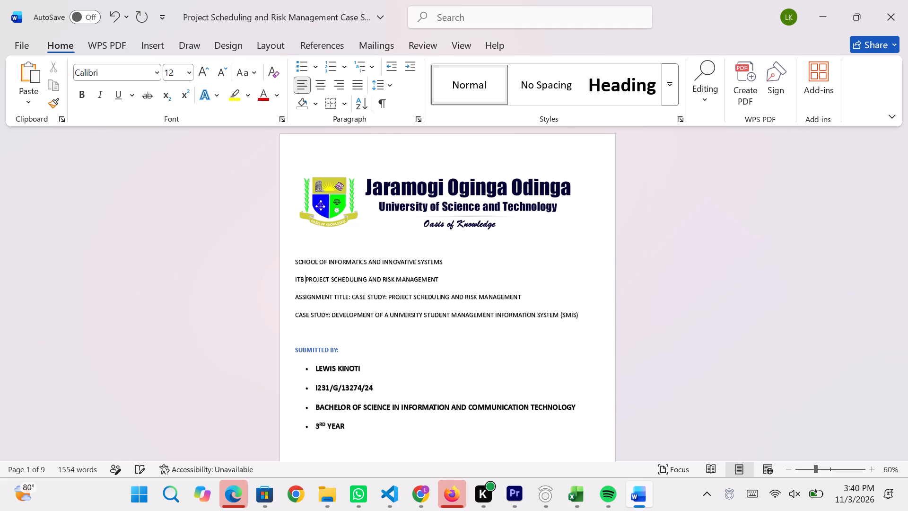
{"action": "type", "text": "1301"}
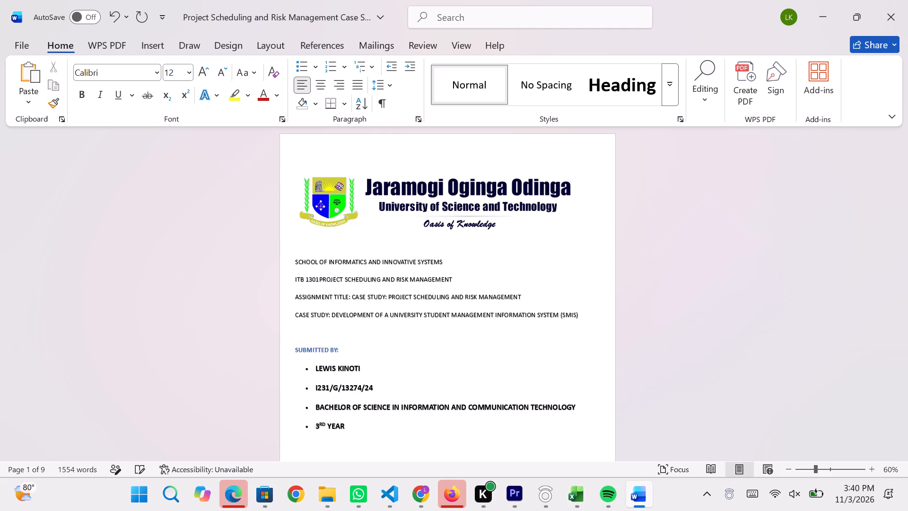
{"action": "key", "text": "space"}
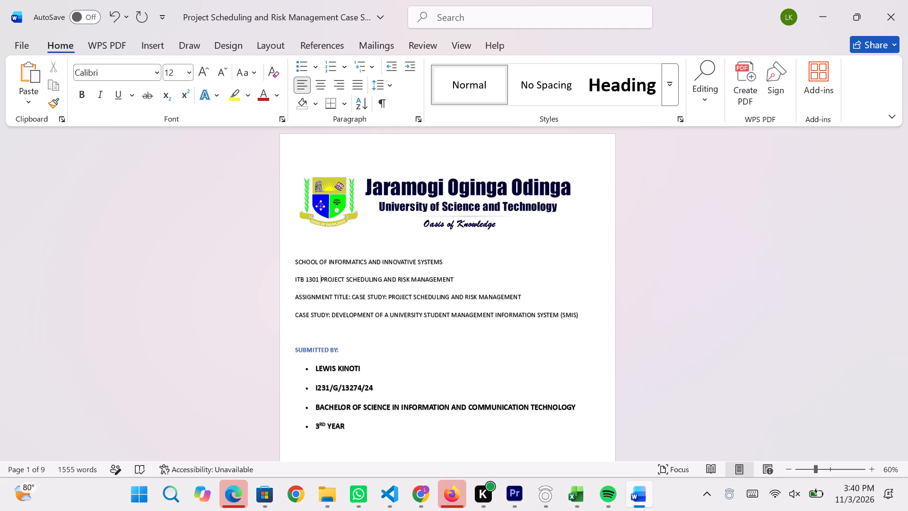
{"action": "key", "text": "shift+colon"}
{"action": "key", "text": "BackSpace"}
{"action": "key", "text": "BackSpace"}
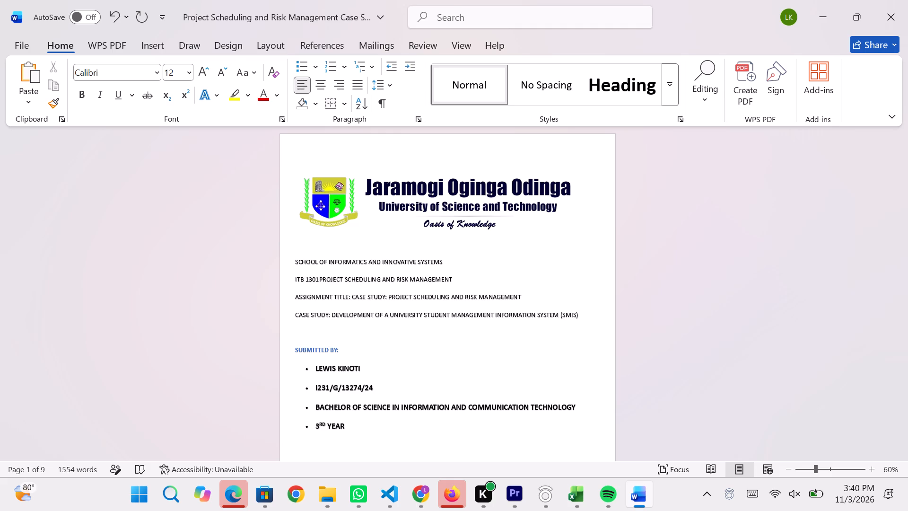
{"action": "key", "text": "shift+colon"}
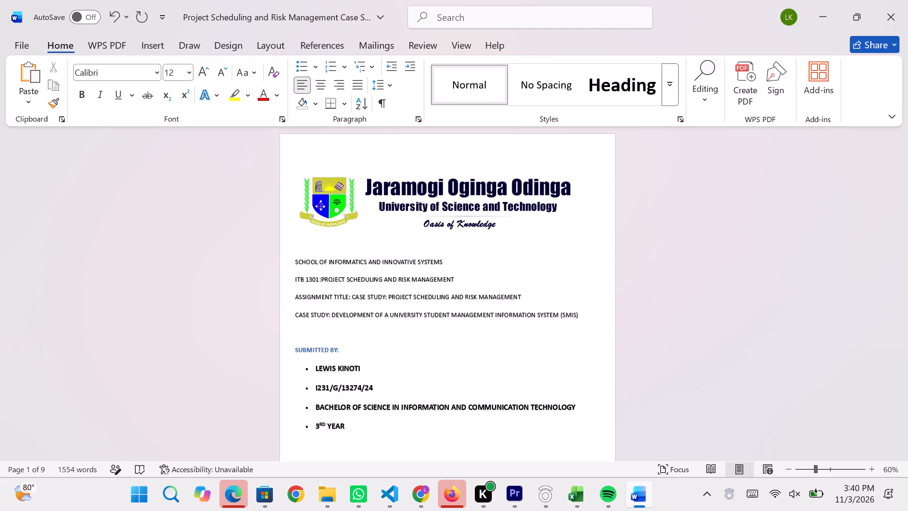
Replace PROJECT SCHEDULING AND RISK MANAGEMENT after the ITB 1301: code on the cover page with "ICT PROJECT MANAGEMENT".
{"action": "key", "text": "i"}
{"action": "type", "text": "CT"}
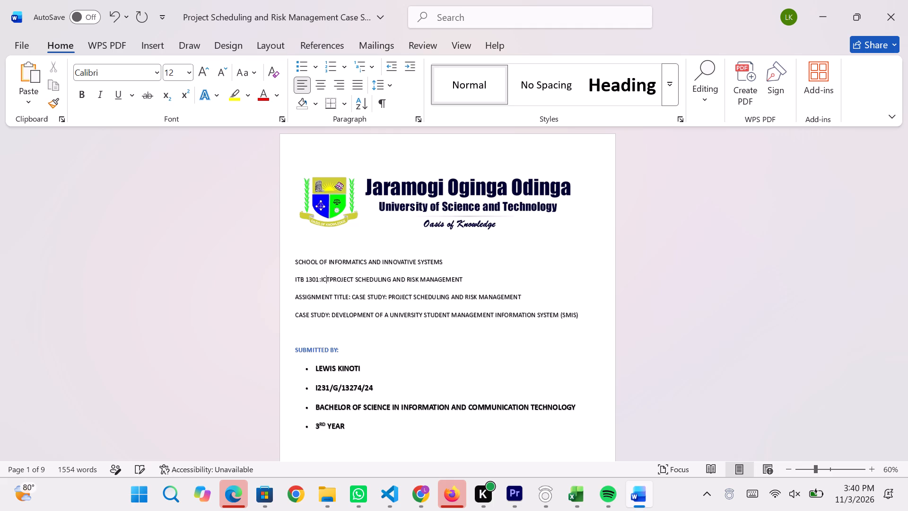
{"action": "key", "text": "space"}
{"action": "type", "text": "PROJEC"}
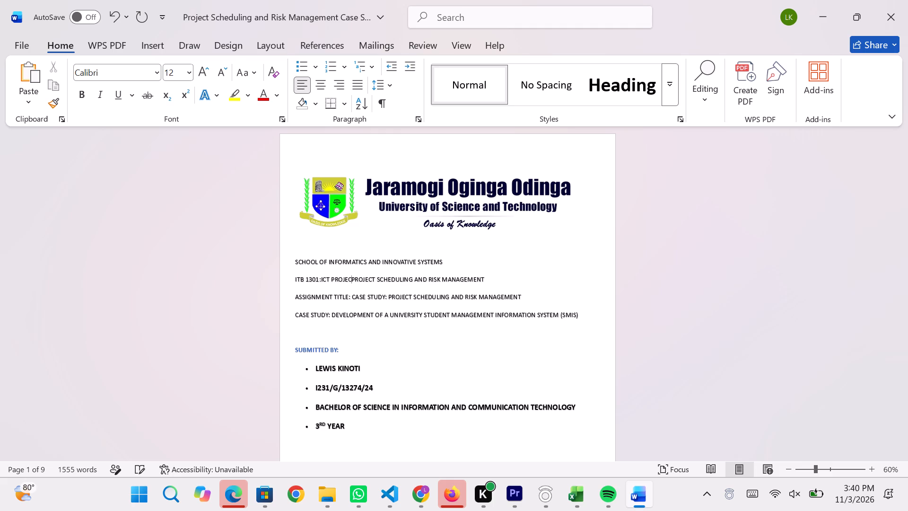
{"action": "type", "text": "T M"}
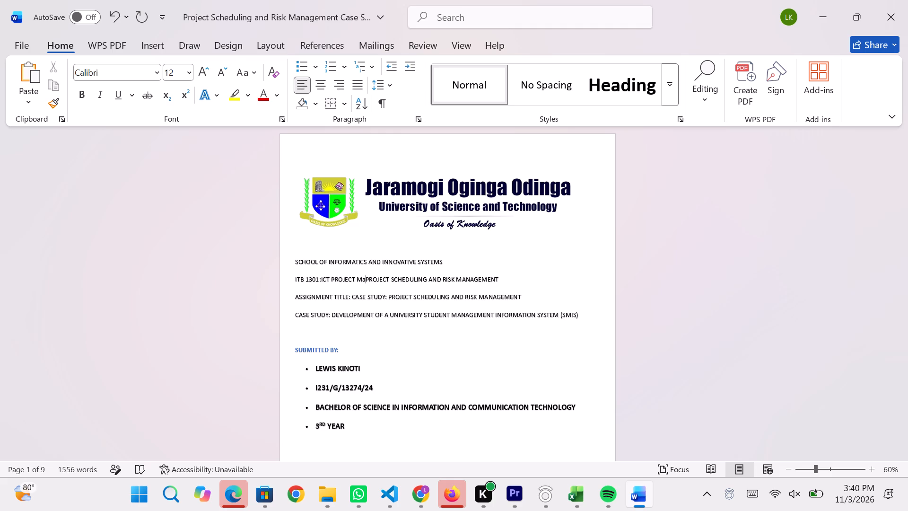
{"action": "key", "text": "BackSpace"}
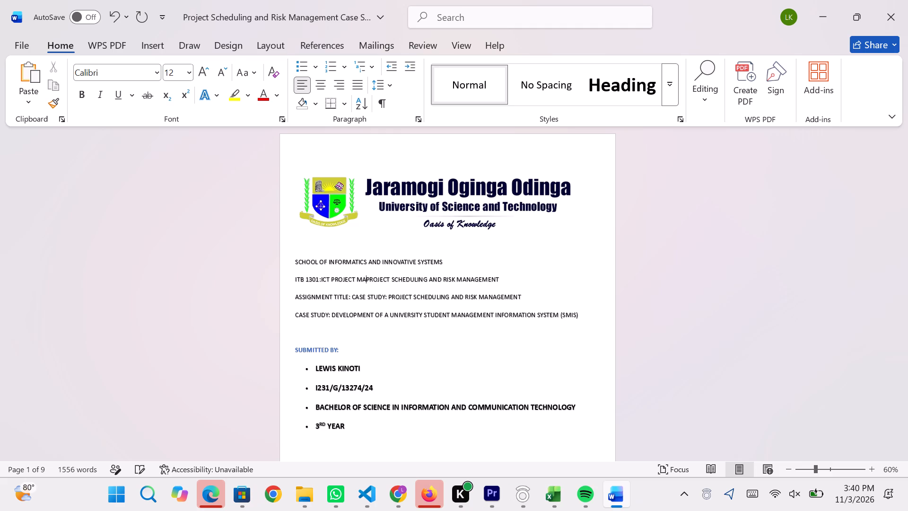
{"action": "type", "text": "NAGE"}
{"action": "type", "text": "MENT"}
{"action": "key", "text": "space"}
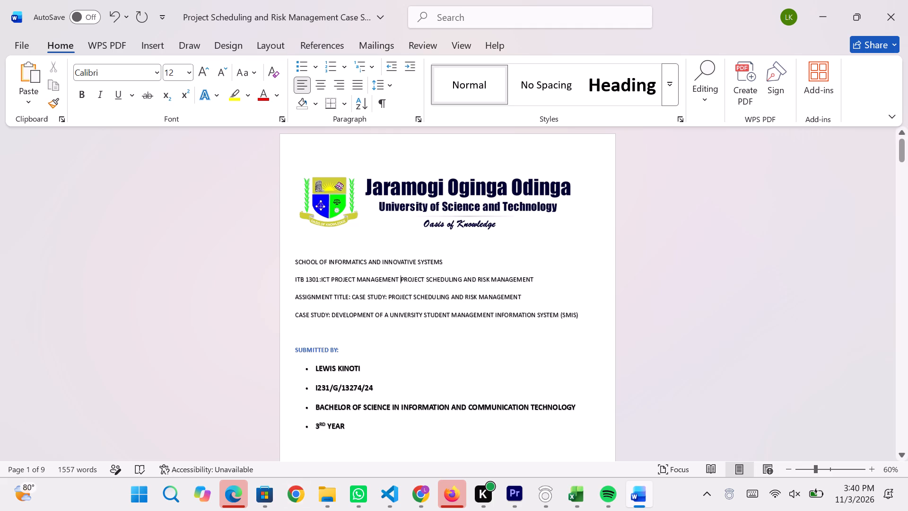
{"action": "left_click_drag", "start_coordinate": [538, 281], "coordinate": [418, 290]}
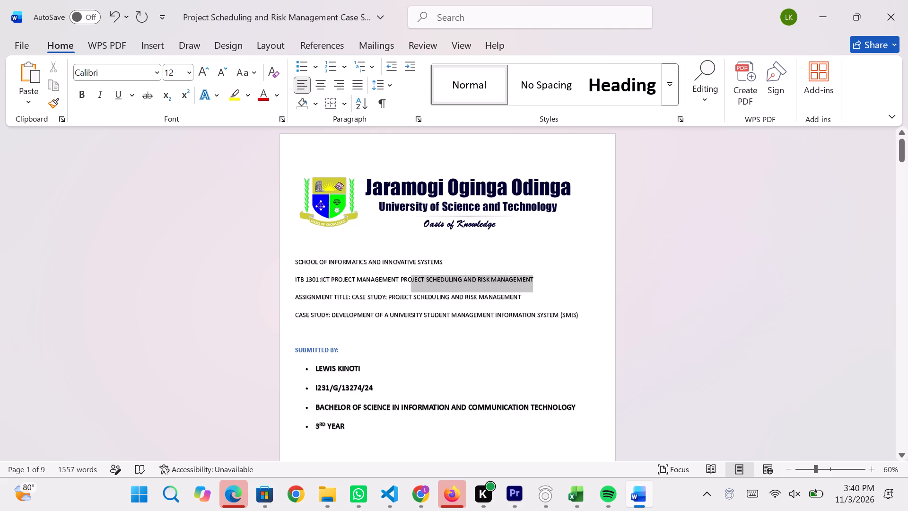
{"action": "left_click_drag", "start_coordinate": [418, 290], "coordinate": [408, 281]}
{"action": "left_click_drag", "start_coordinate": [408, 281], "coordinate": [404, 281]}
{"action": "key", "text": "BackSpace"}
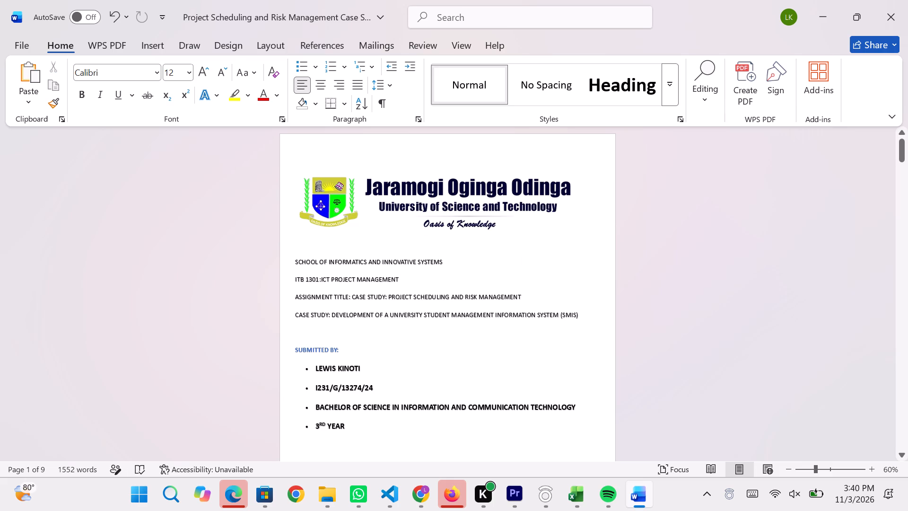
Delete the ASSIGNMENT TITLE: label from the cover page so that its line starts with CASE STUDY: PROJECT SCHEDULING AND RISK MANAGEMENT.
{"action": "scroll", "coordinate": [405, 320], "scroll_direction": "down", "scroll_amount": 1}
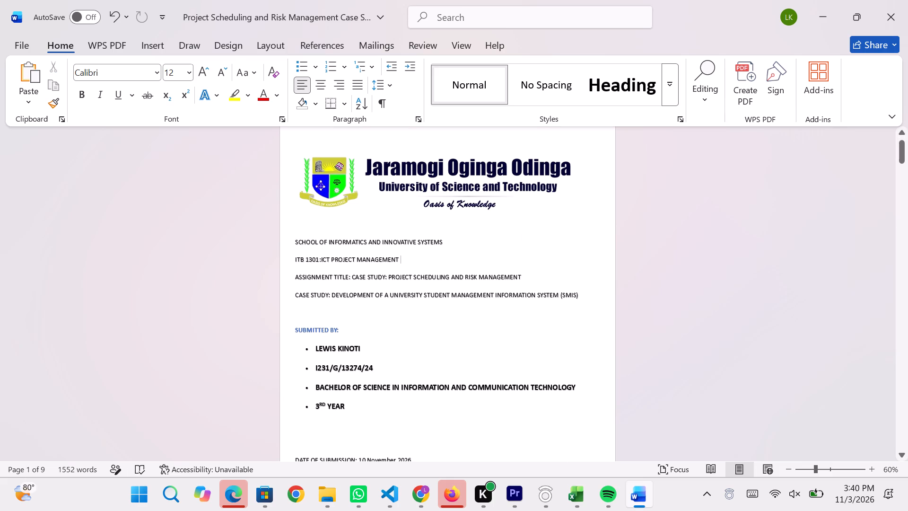
{"action": "left_click", "coordinate": [386, 275]}
{"action": "left_click_drag", "start_coordinate": [350, 278], "coordinate": [305, 278]}
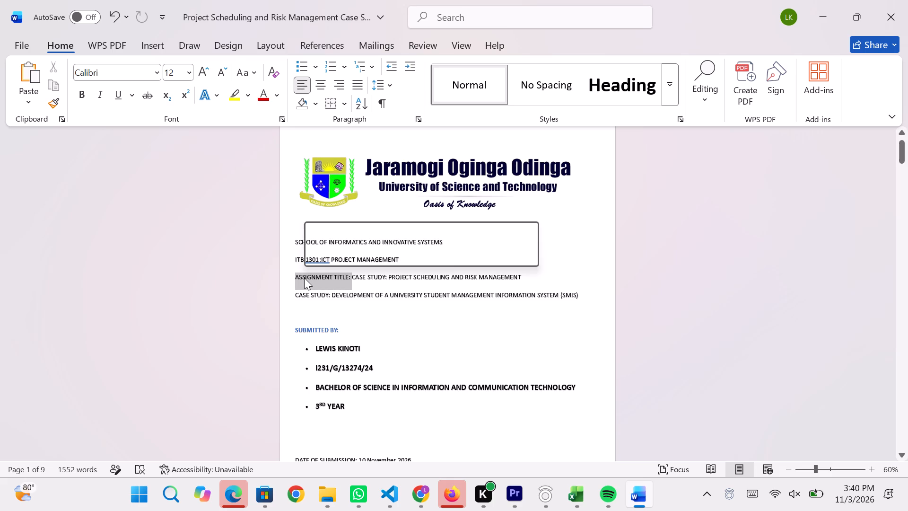
{"action": "key", "text": "BackSpace"}
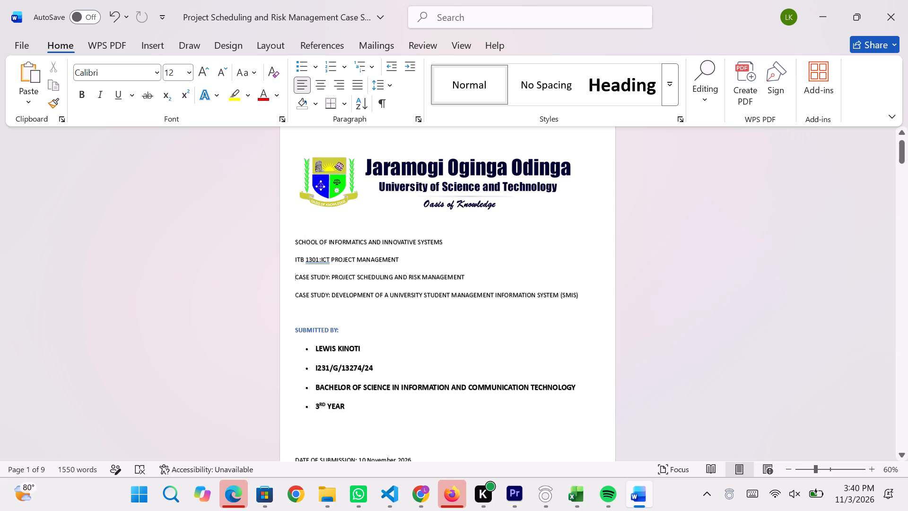
Review the layout of the rest of the cover page and of the case study introduction on page 2.
{"action": "scroll", "coordinate": [456, 330], "scroll_direction": "down", "scroll_amount": 1}
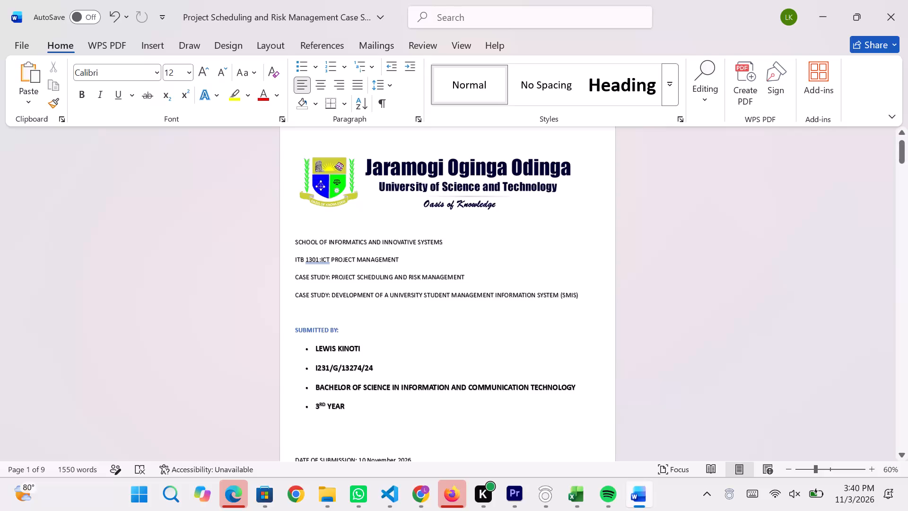
{"action": "scroll", "coordinate": [456, 330], "scroll_direction": "up", "scroll_amount": 1}
{"action": "scroll", "coordinate": [508, 332], "scroll_direction": "down", "scroll_amount": 11}
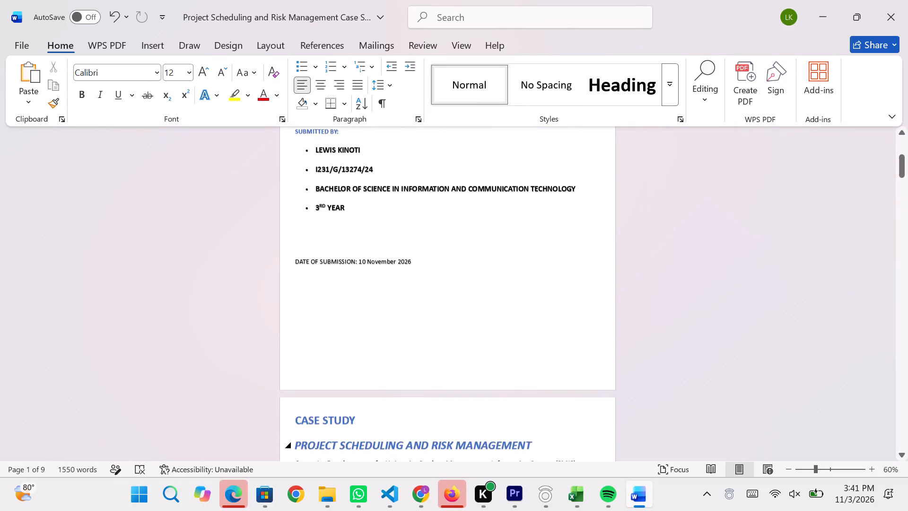
{"action": "scroll", "coordinate": [508, 332], "scroll_direction": "down", "scroll_amount": 18}
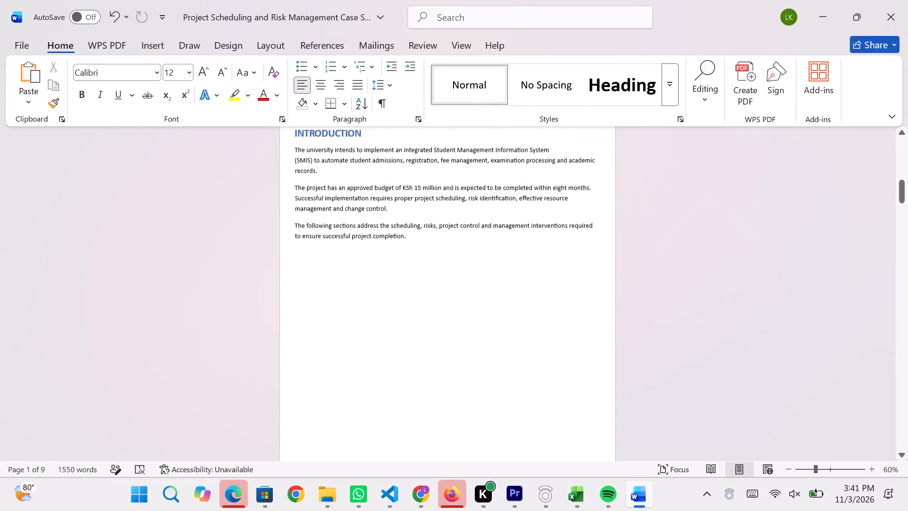
{"action": "scroll", "coordinate": [510, 333], "scroll_direction": "down", "scroll_amount": 2}
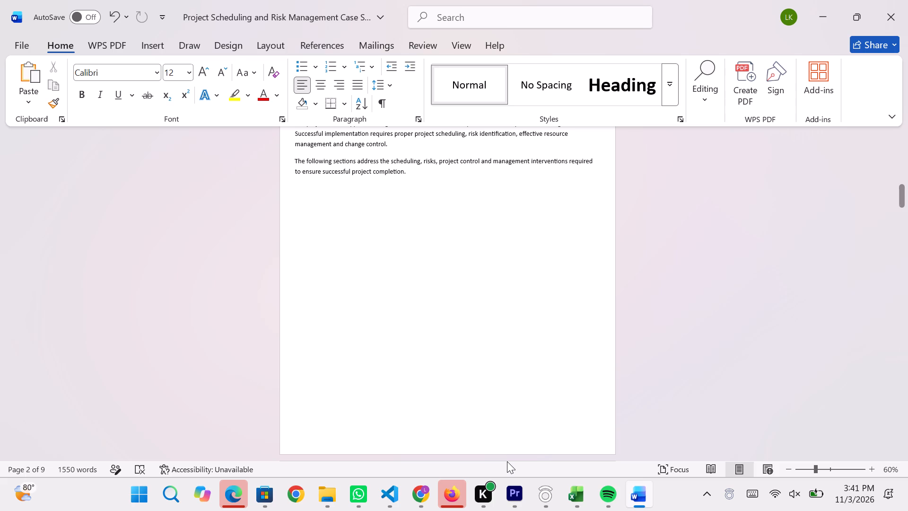